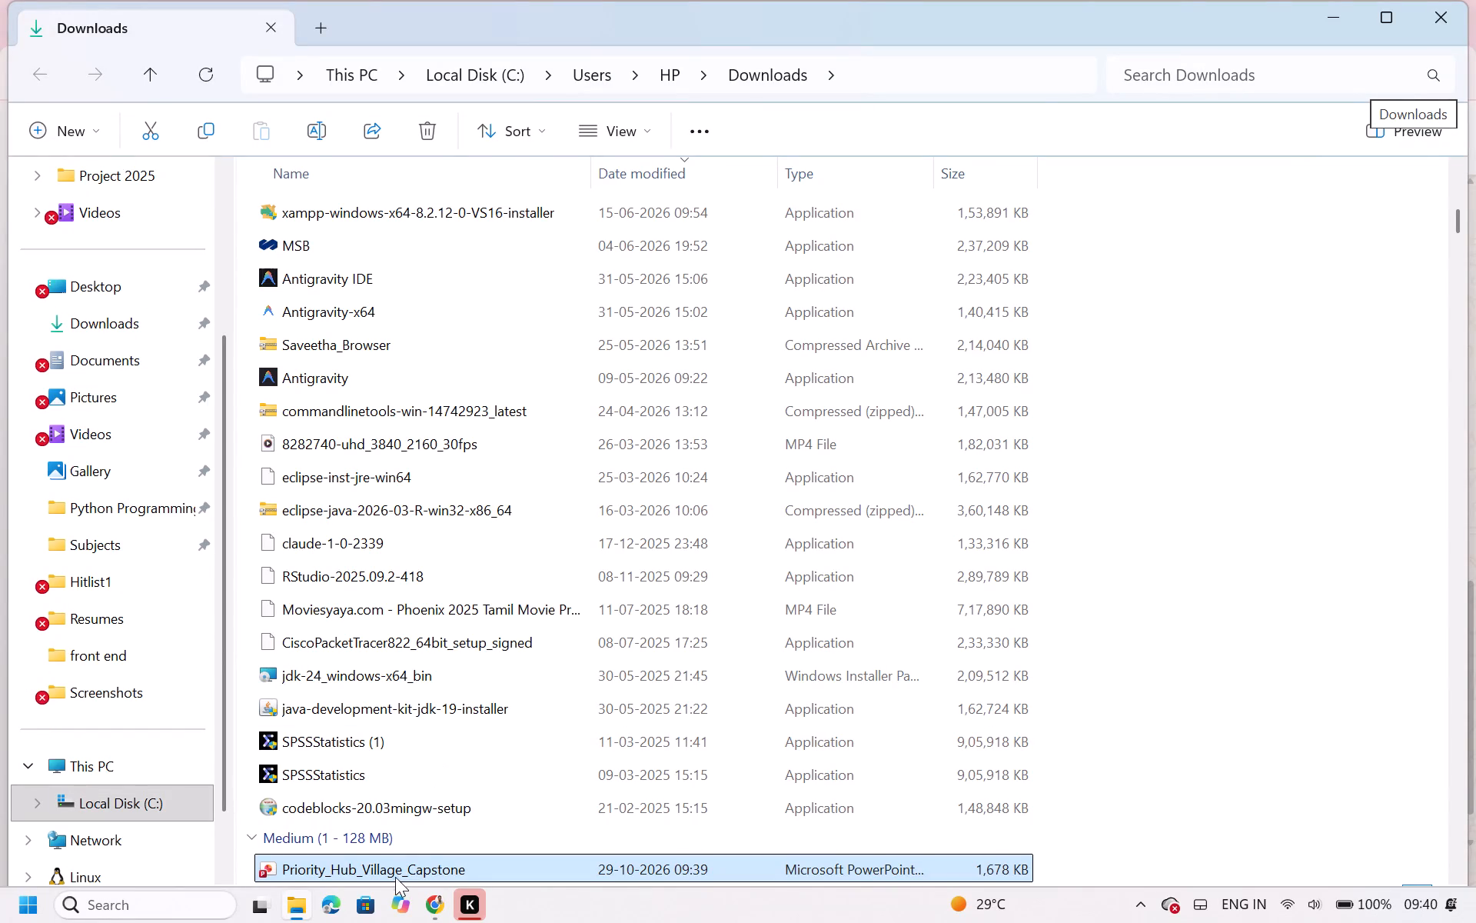
Open the Priority_Hub_Village_Capstone presentation from the Downloads folder.
double_click(395, 874)
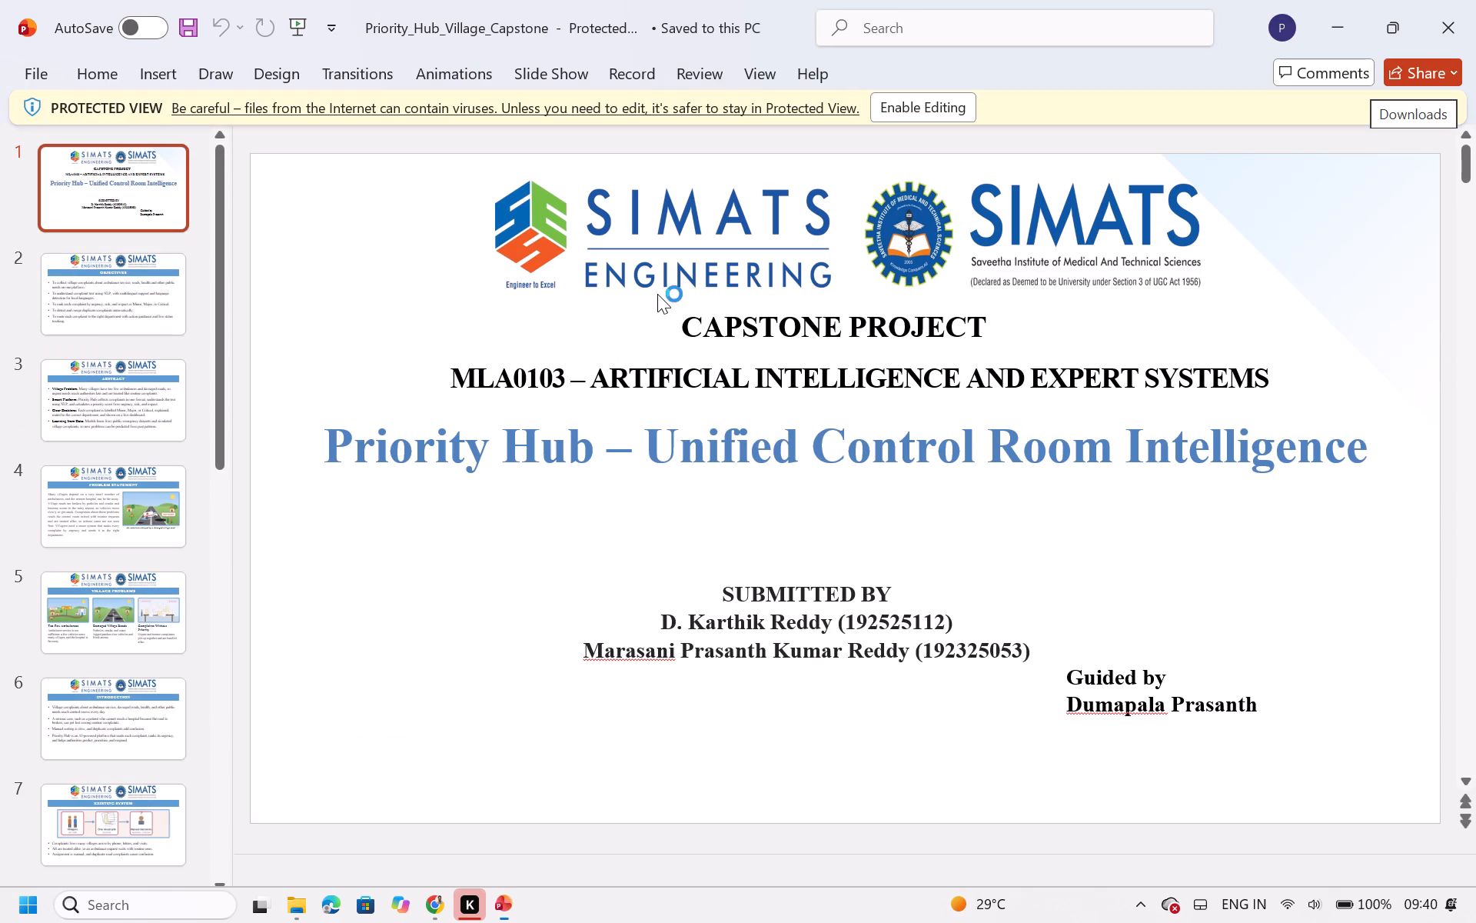
Go to the Objectives slide and enable editing of the protected presentation.
click(96, 308)
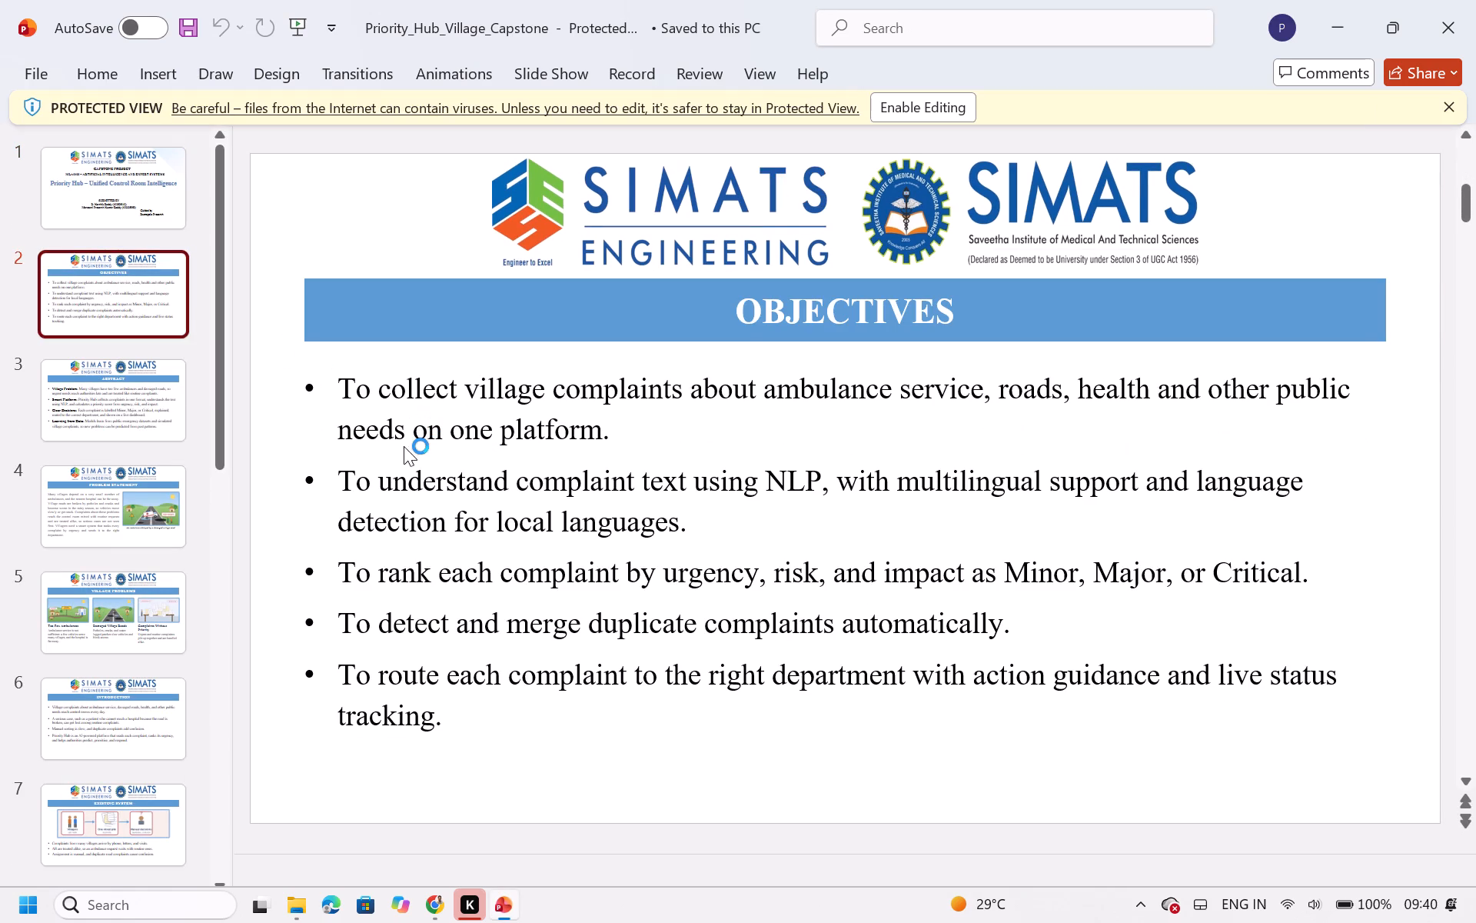
click(488, 395)
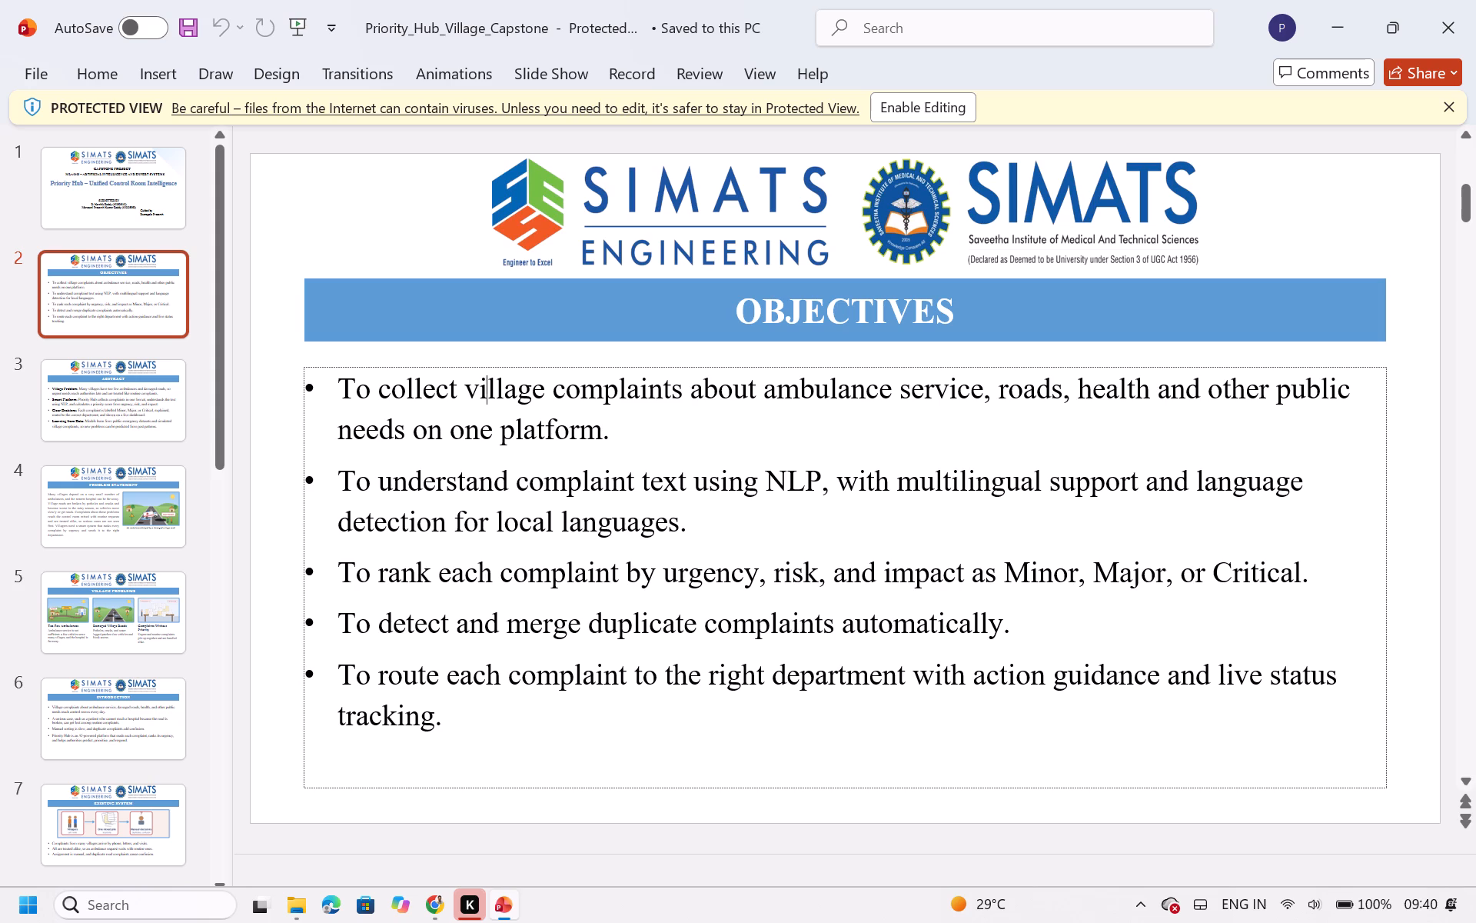
double_click(514, 390)
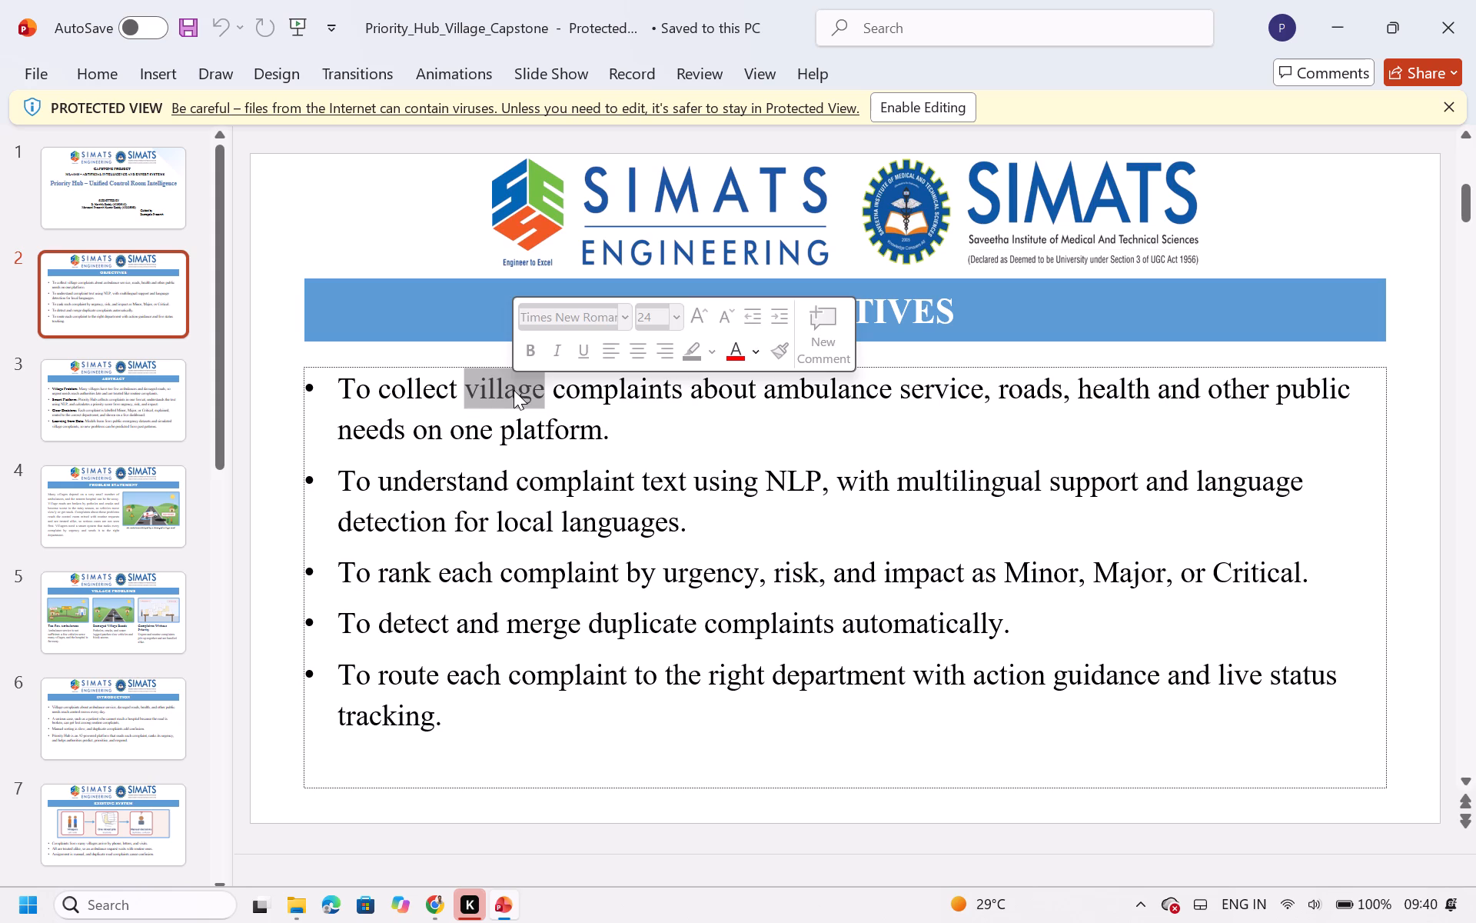
text(Mun)
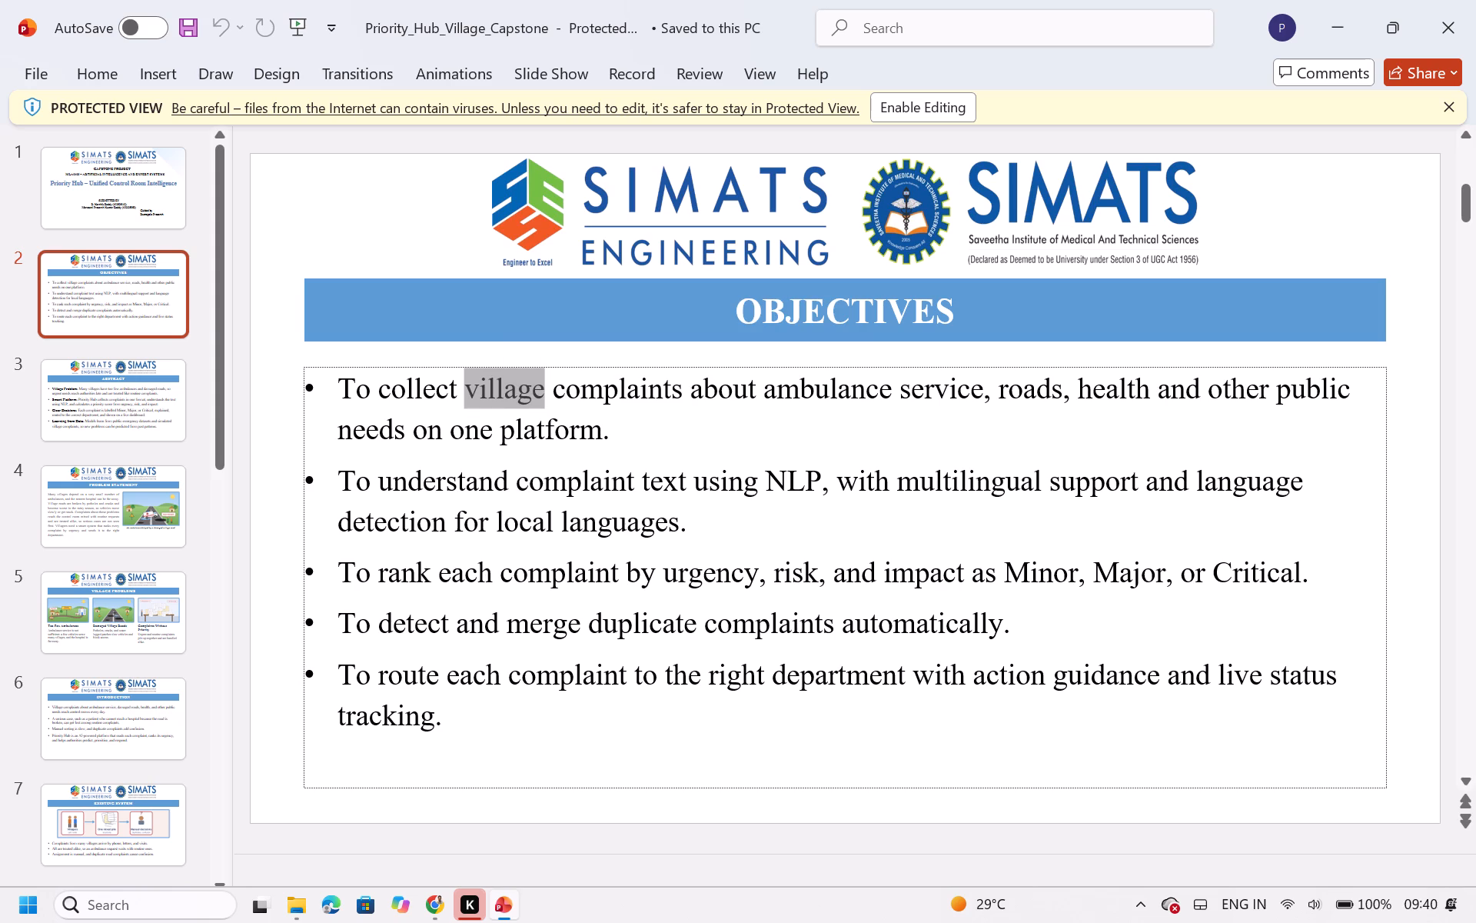
click(907, 114)
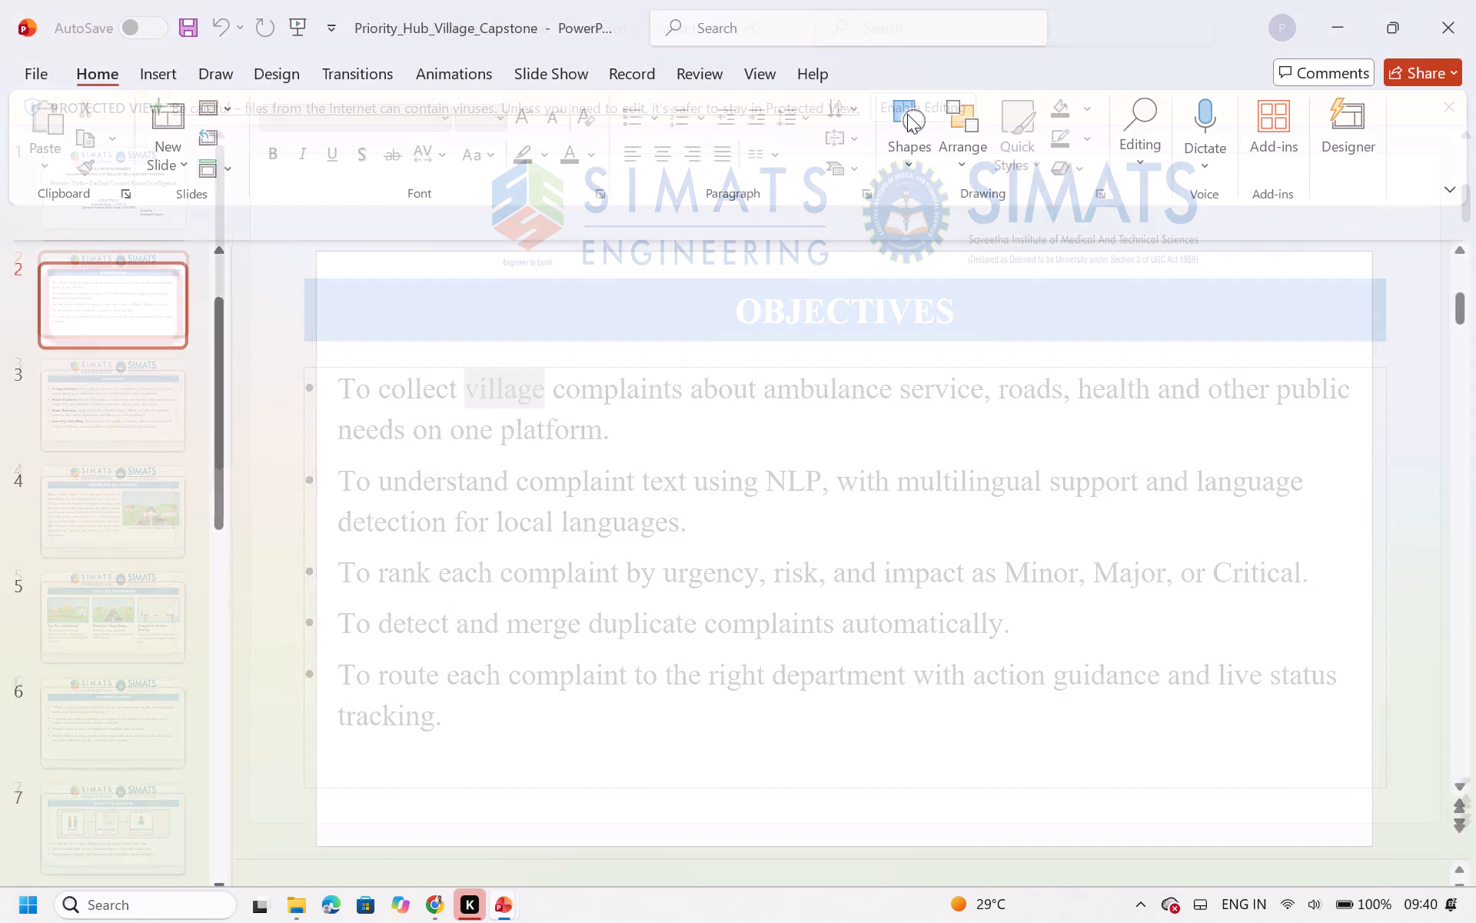
Replace "village" with "Municipal & Village" in the first bullet of the Objectives slide.
double_click(529, 445)
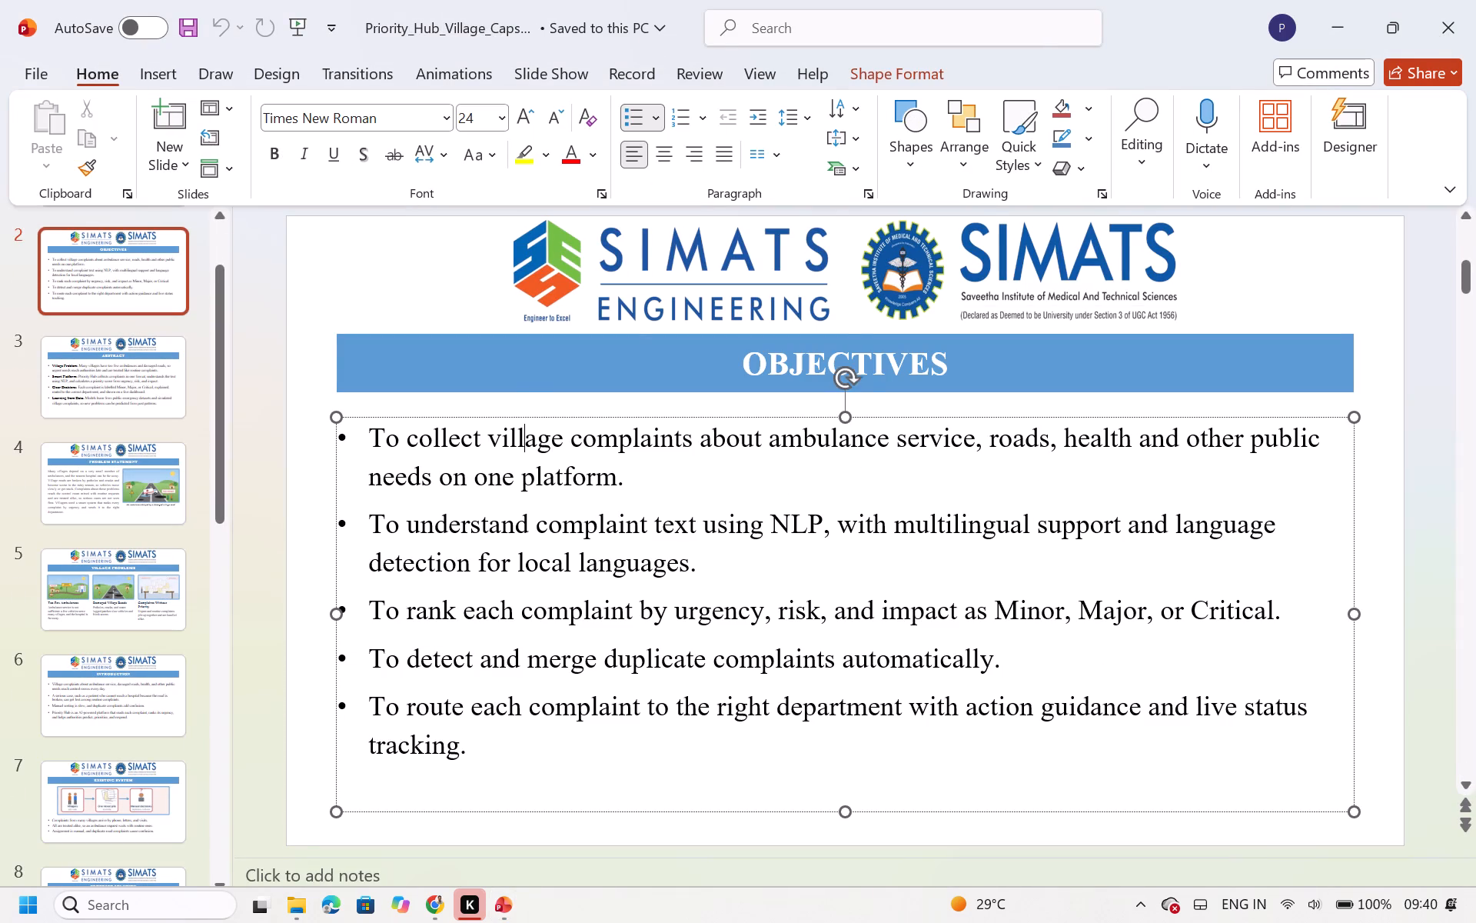
text(Municipal)
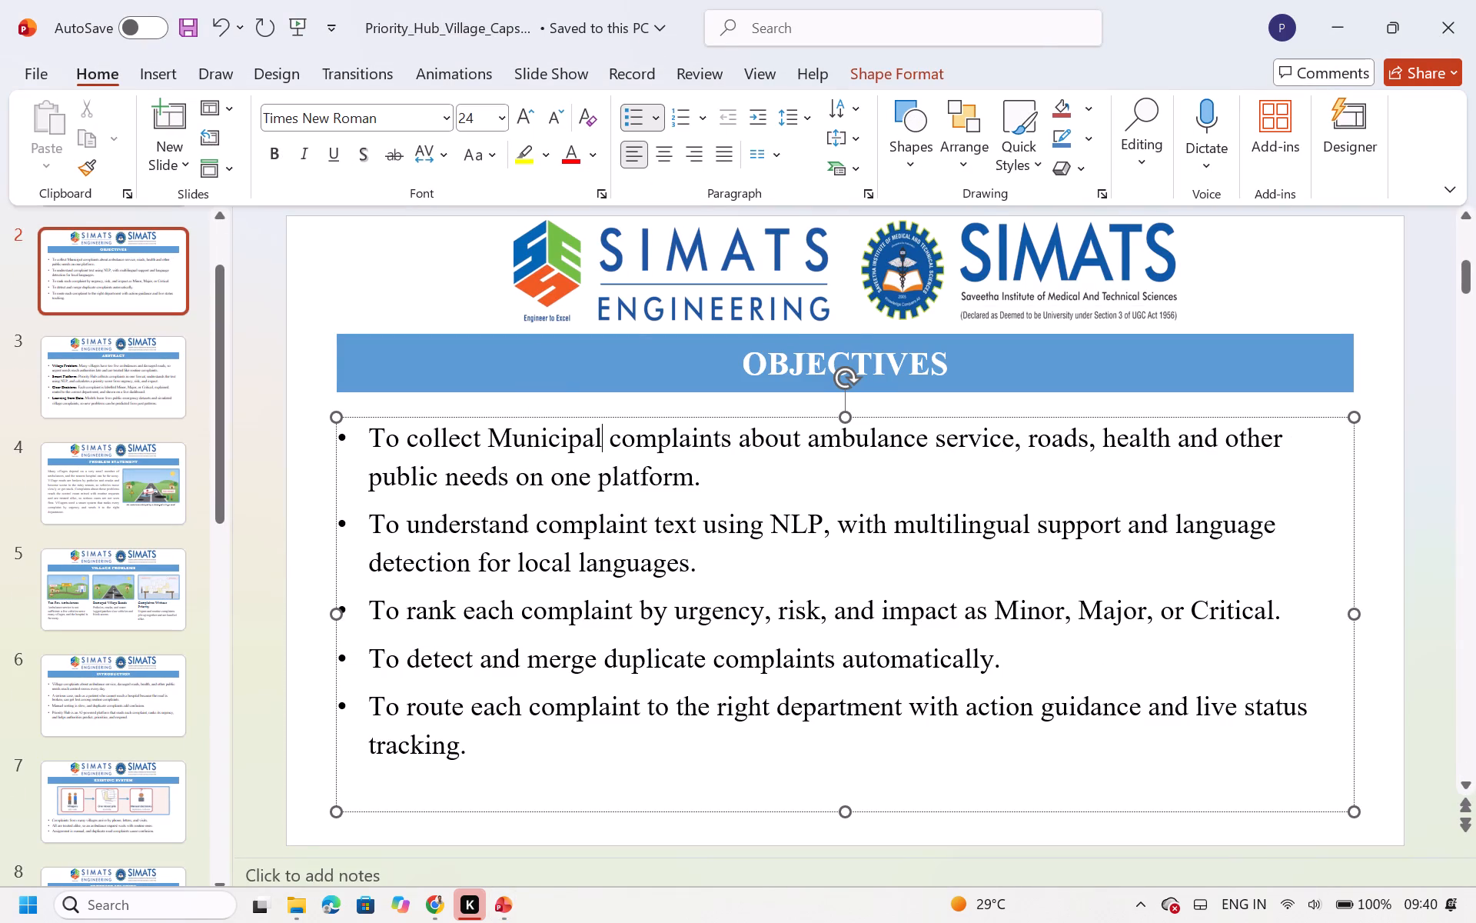
key(space)
text(& Village)
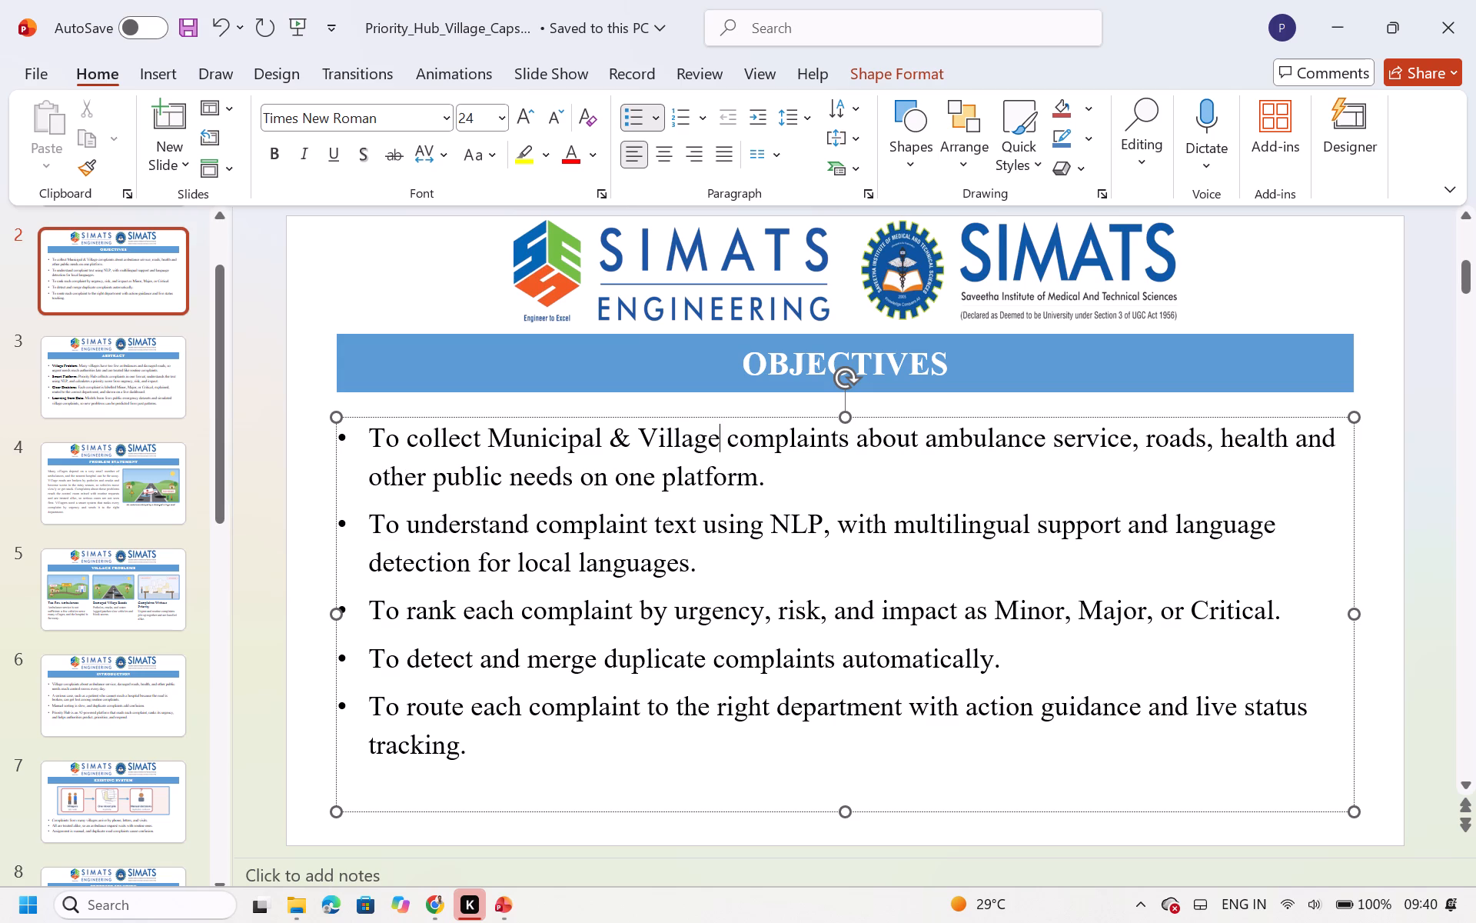
Delete the word "Village" from the "Village Problem:" heading in the first bullet of the Abstract slide.
click(153, 373)
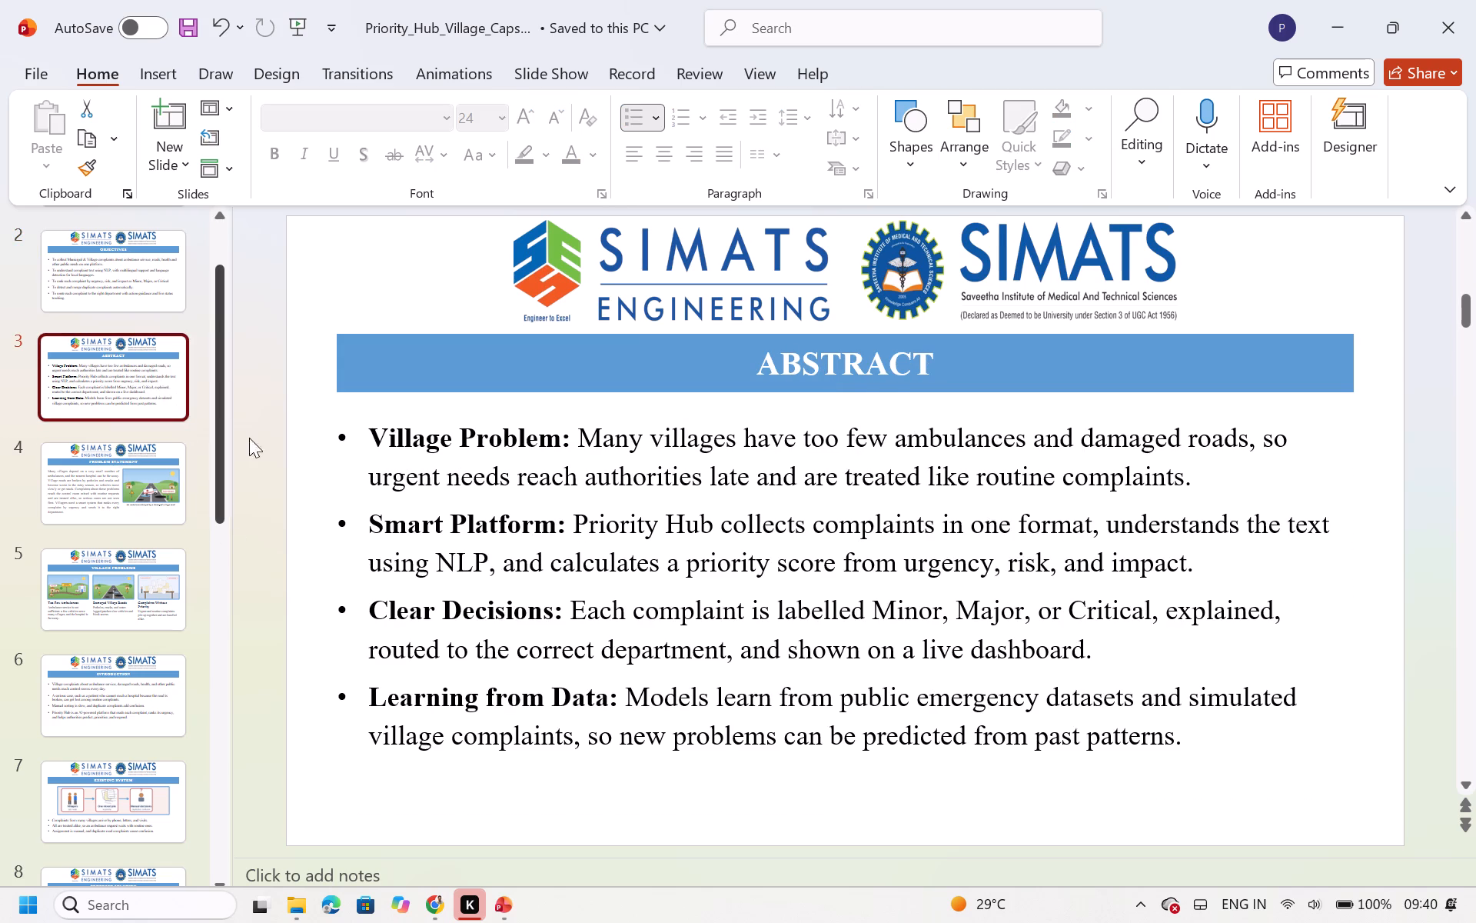
click(411, 435)
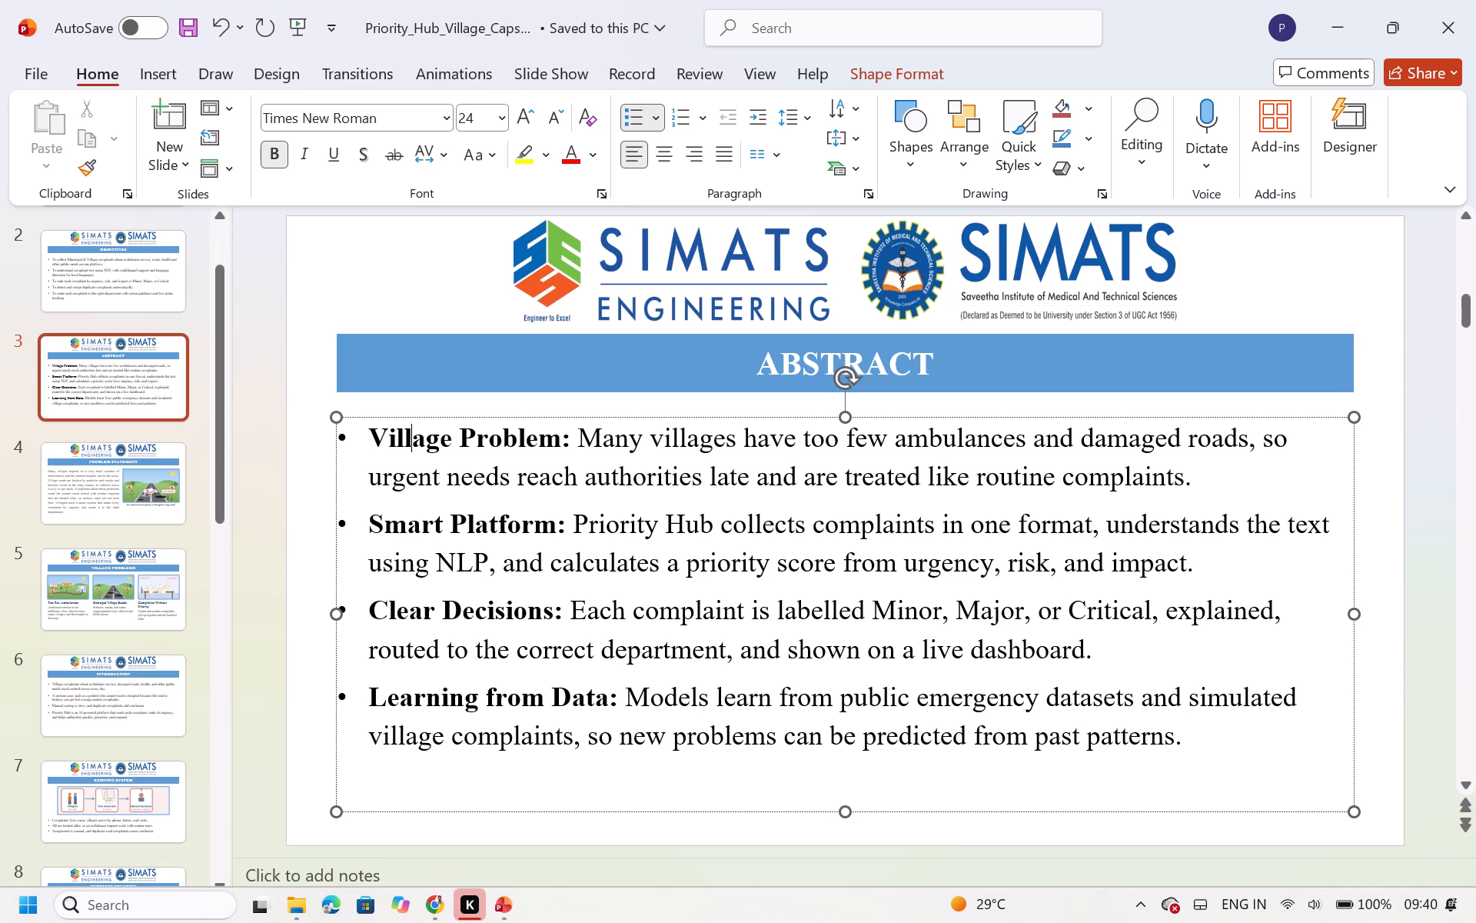
click(416, 441)
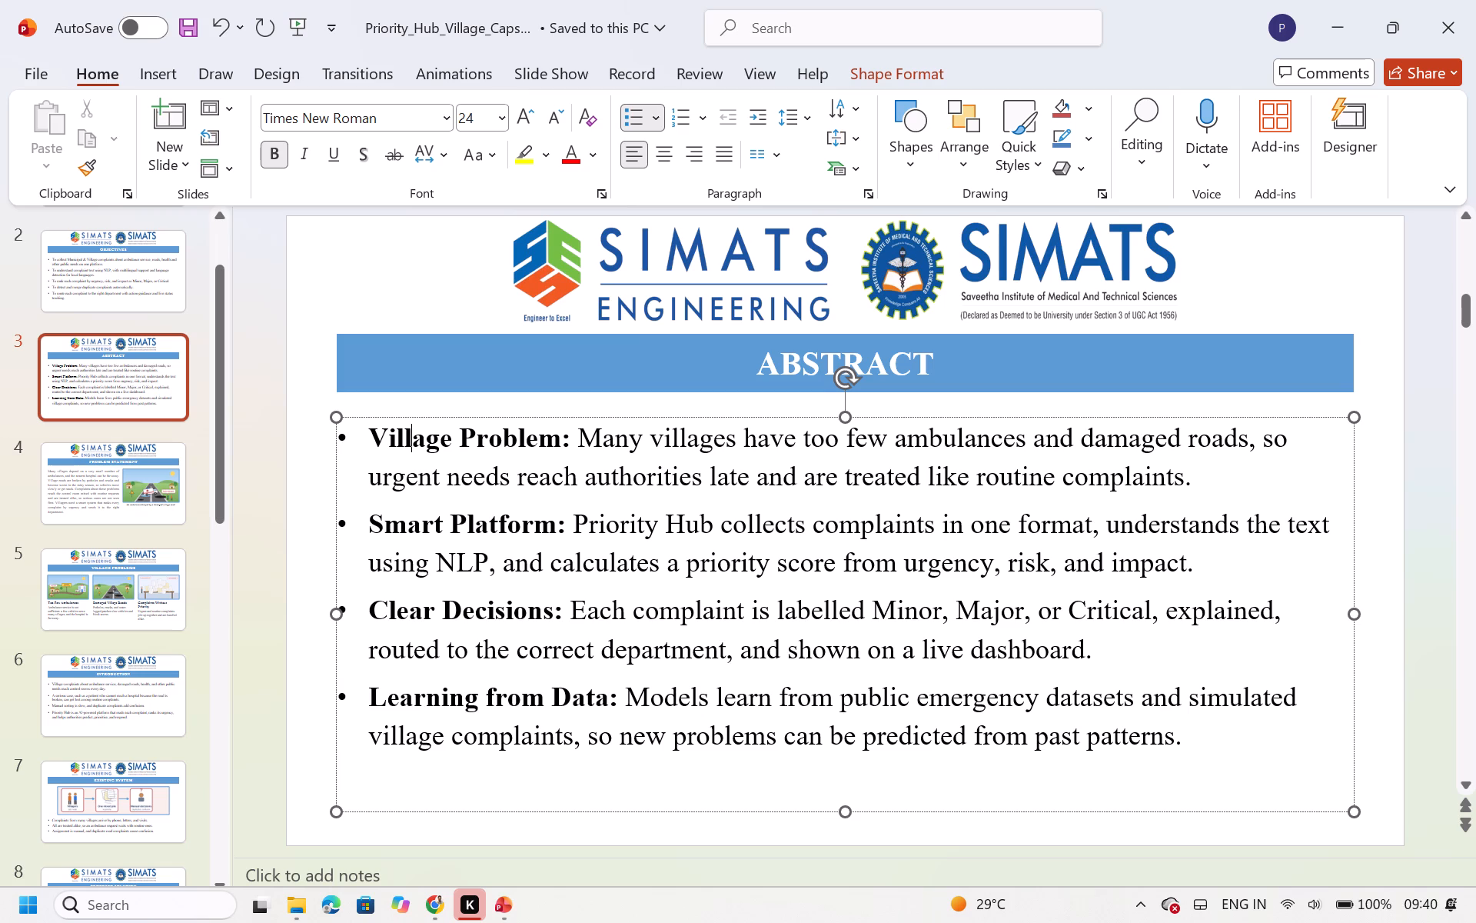
click(459, 436)
key(BackSpace)
key(BackSpace)
key(BackSpace)
key(BackSpace)
key(BackSpace)
key(BackSpace)
key(BackSpace)
key(BackSpace)
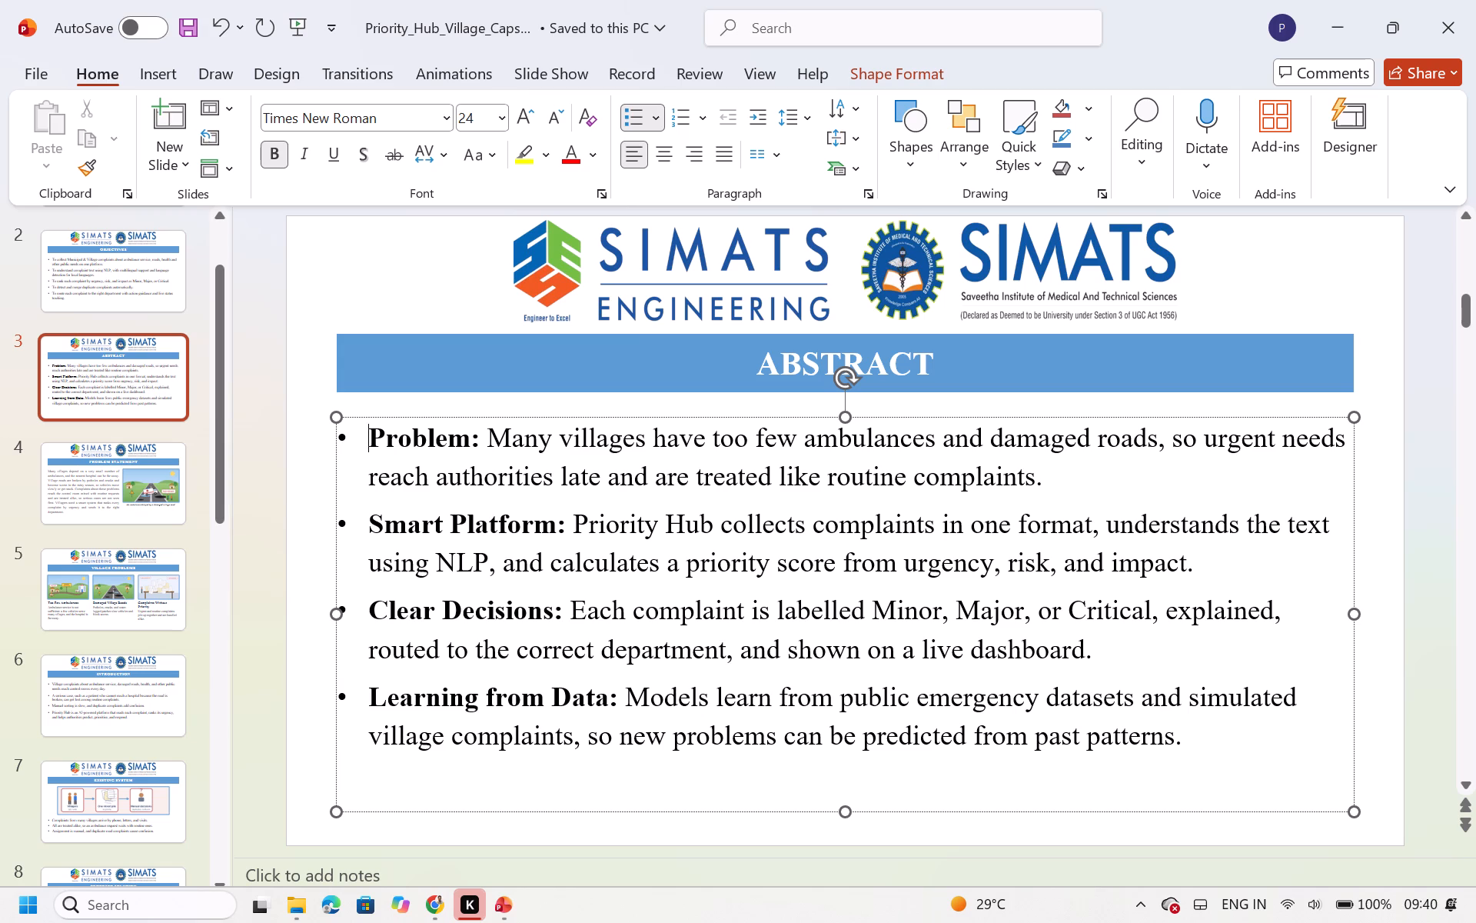
Review the slides from Problem Statement through Module 1: Complaint Input and Collection, ending on the System Architecture slide.
click(123, 505)
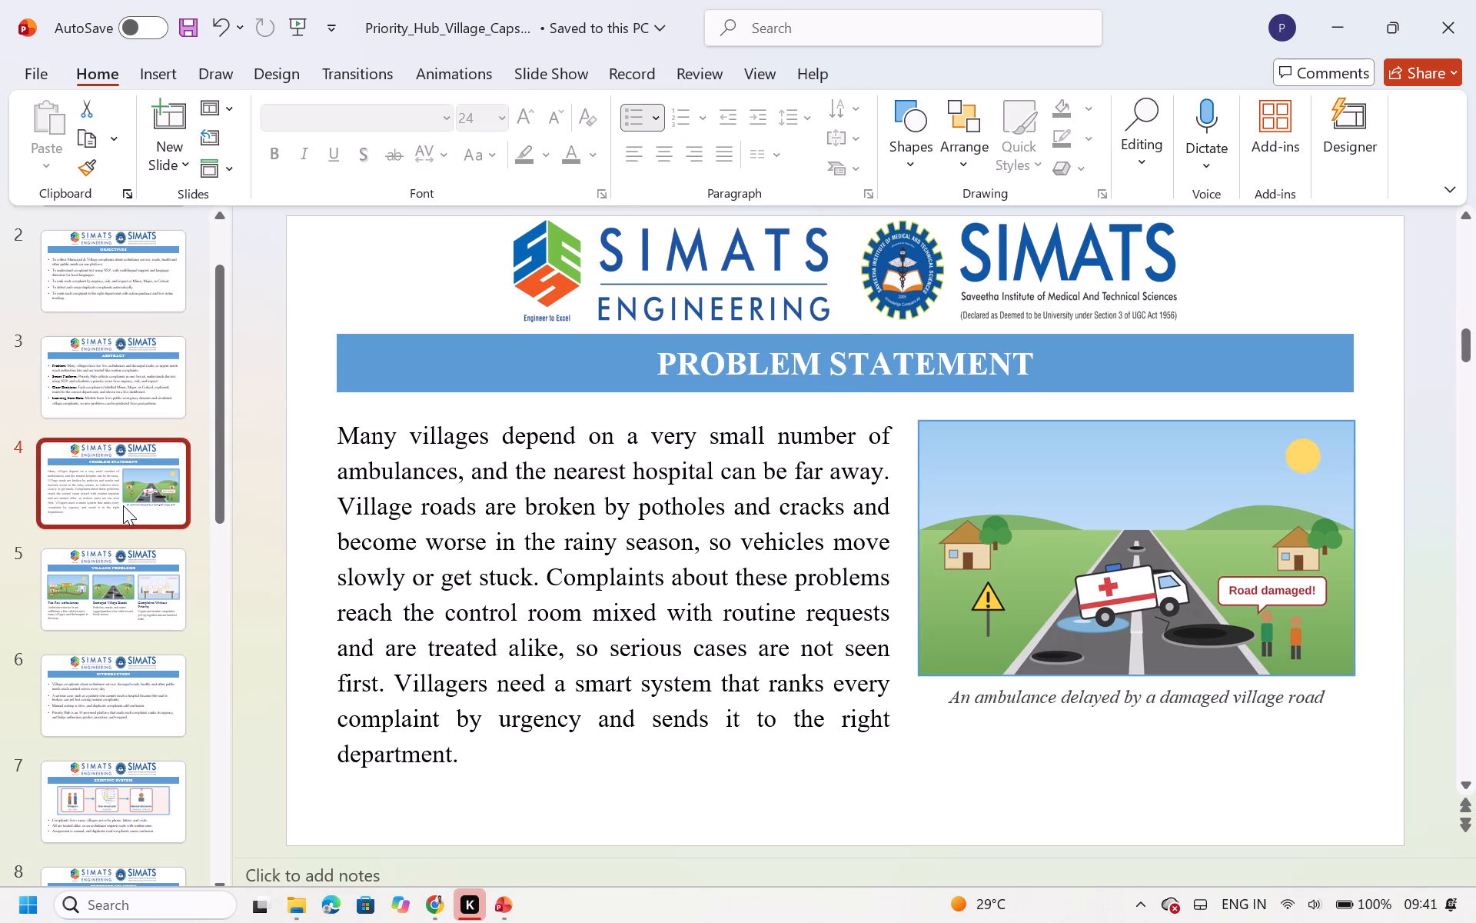
click(561, 591)
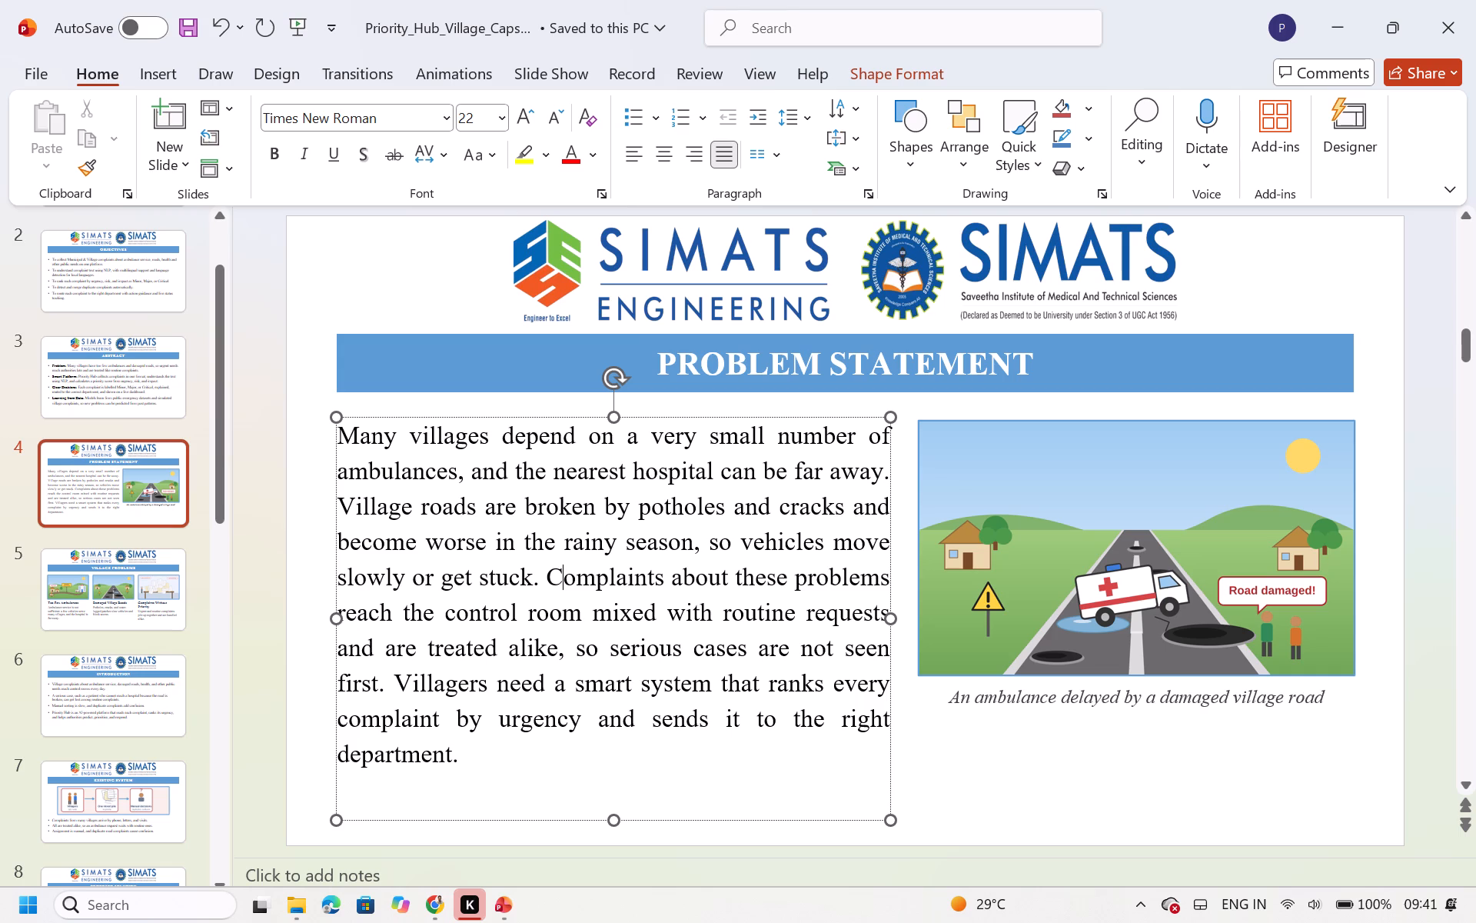
click(1125, 594)
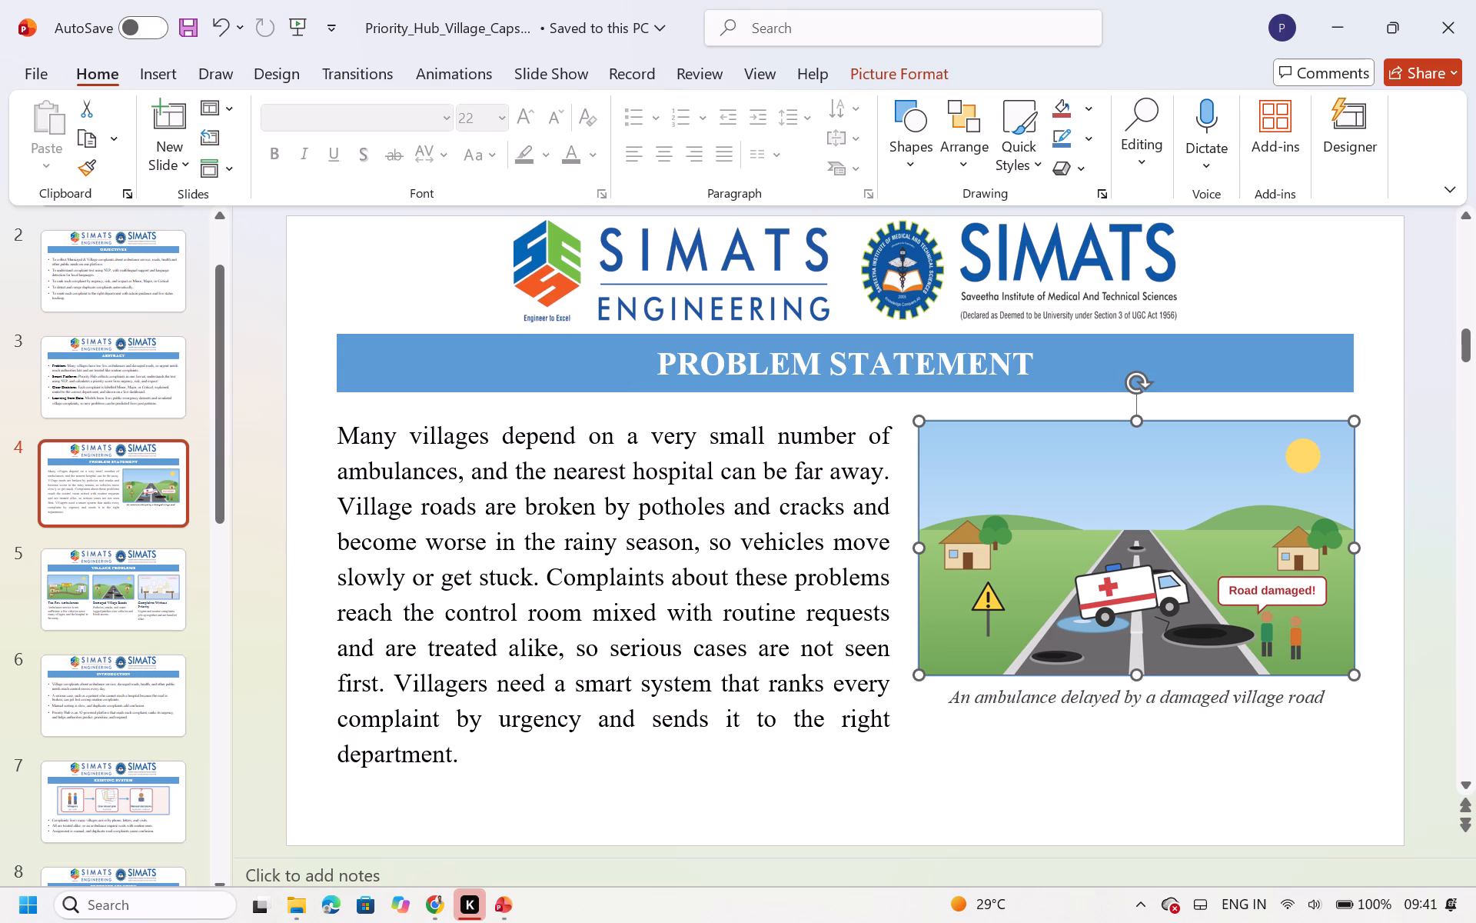
click(120, 581)
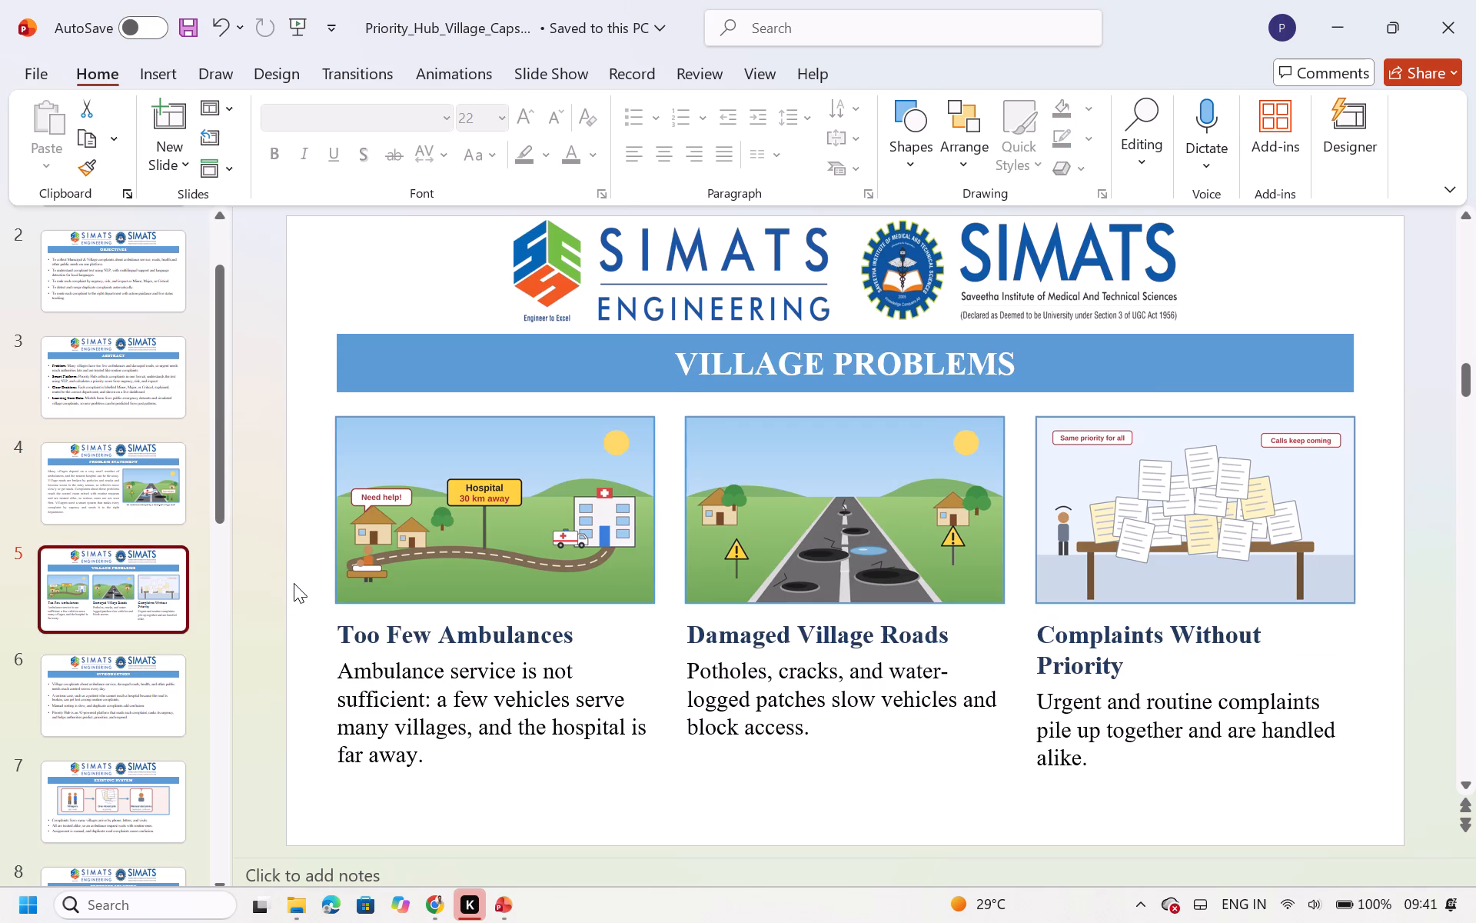
click(448, 568)
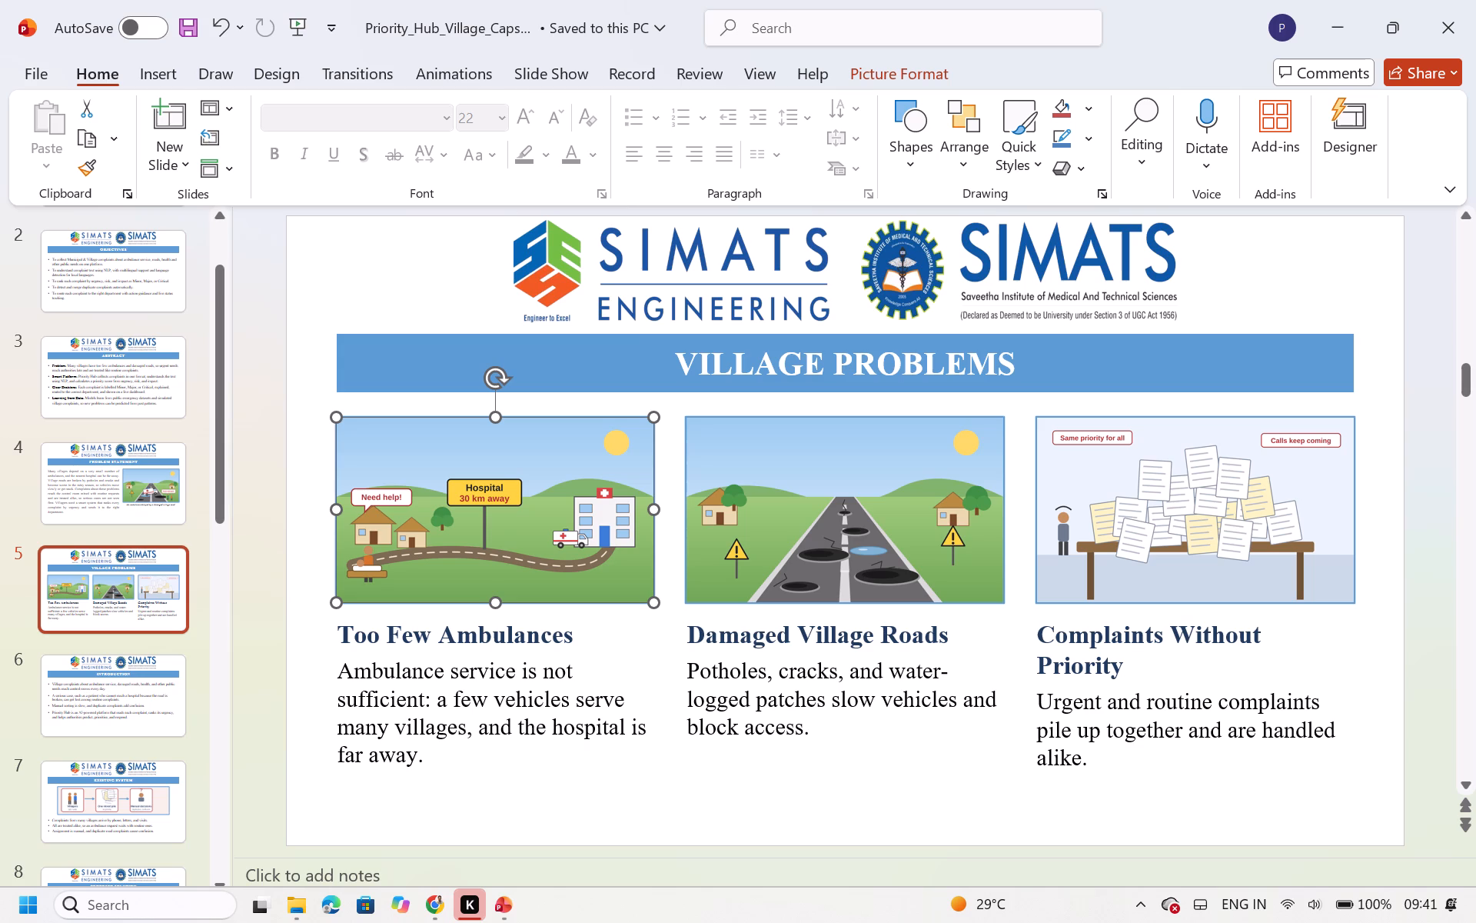
click(71, 689)
click(91, 764)
scroll(91, 764, down, 1)
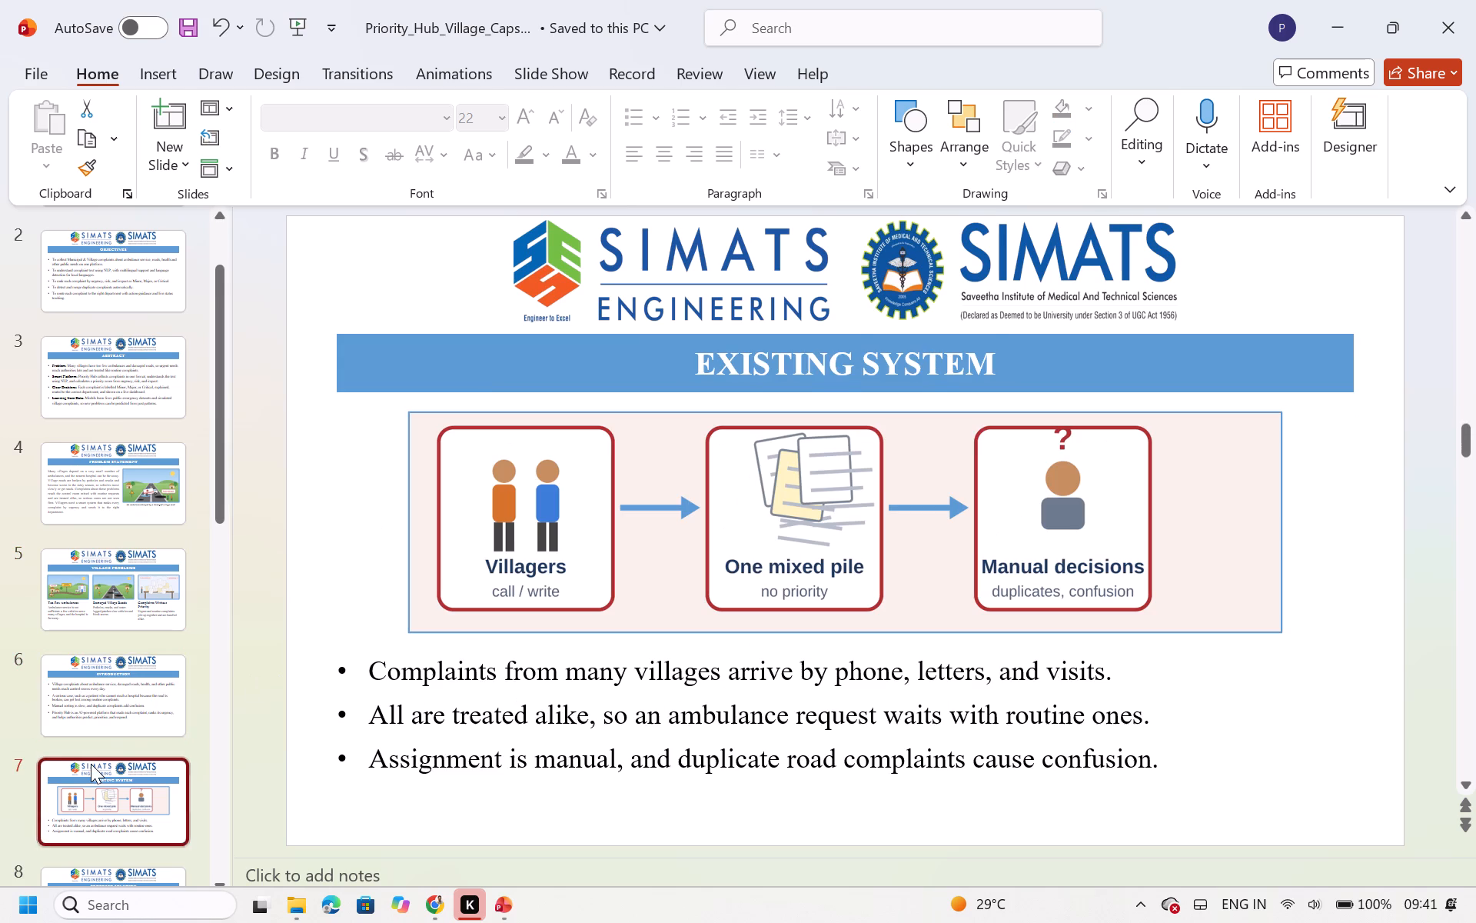
scroll(91, 764, down, 1)
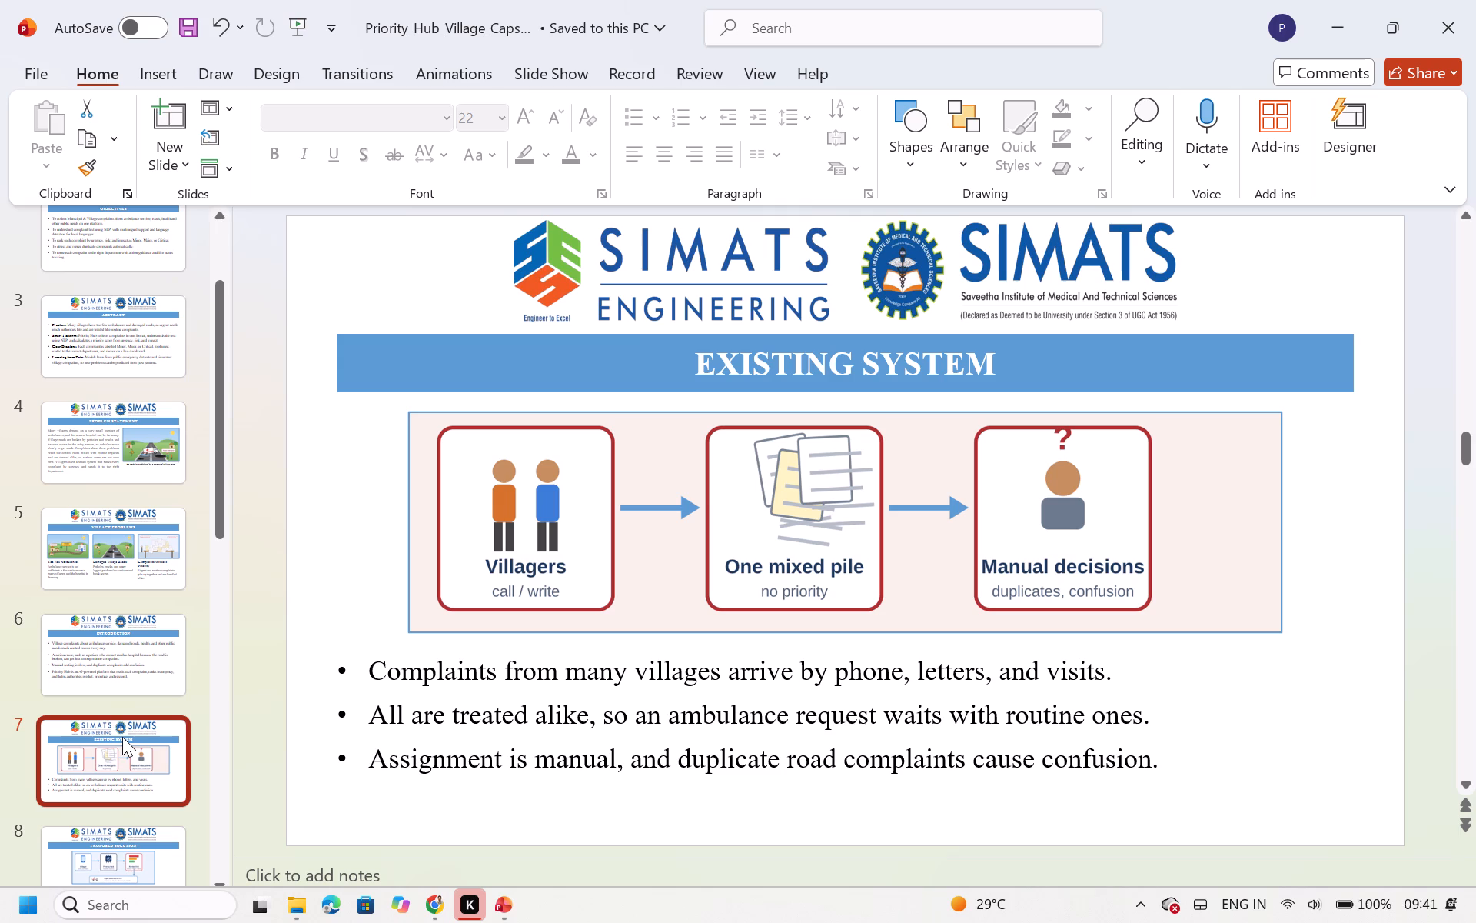
scroll(122, 737, down, 2)
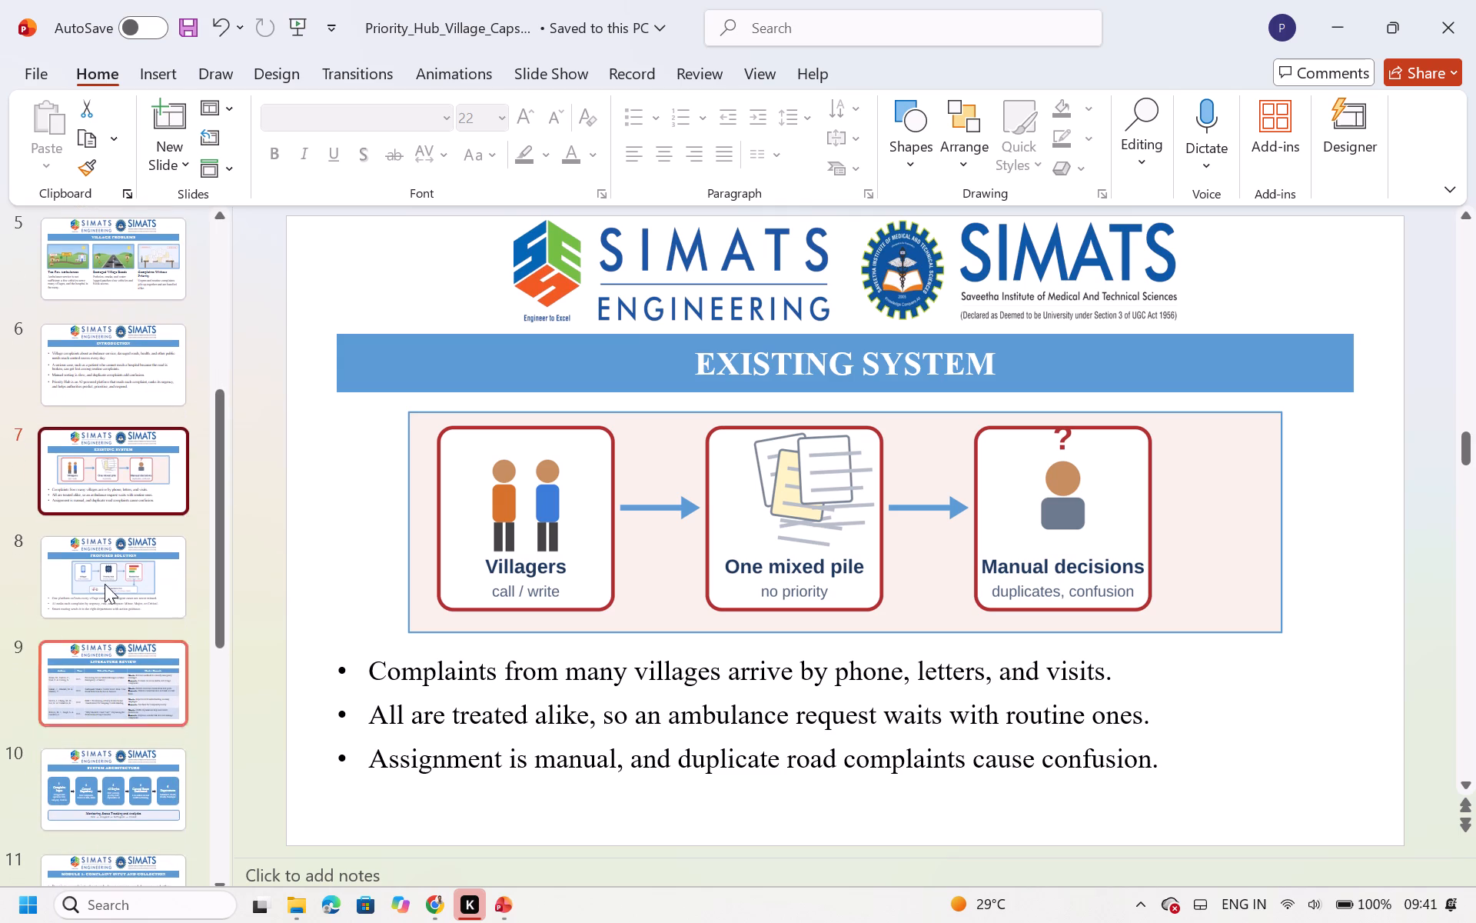
click(111, 537)
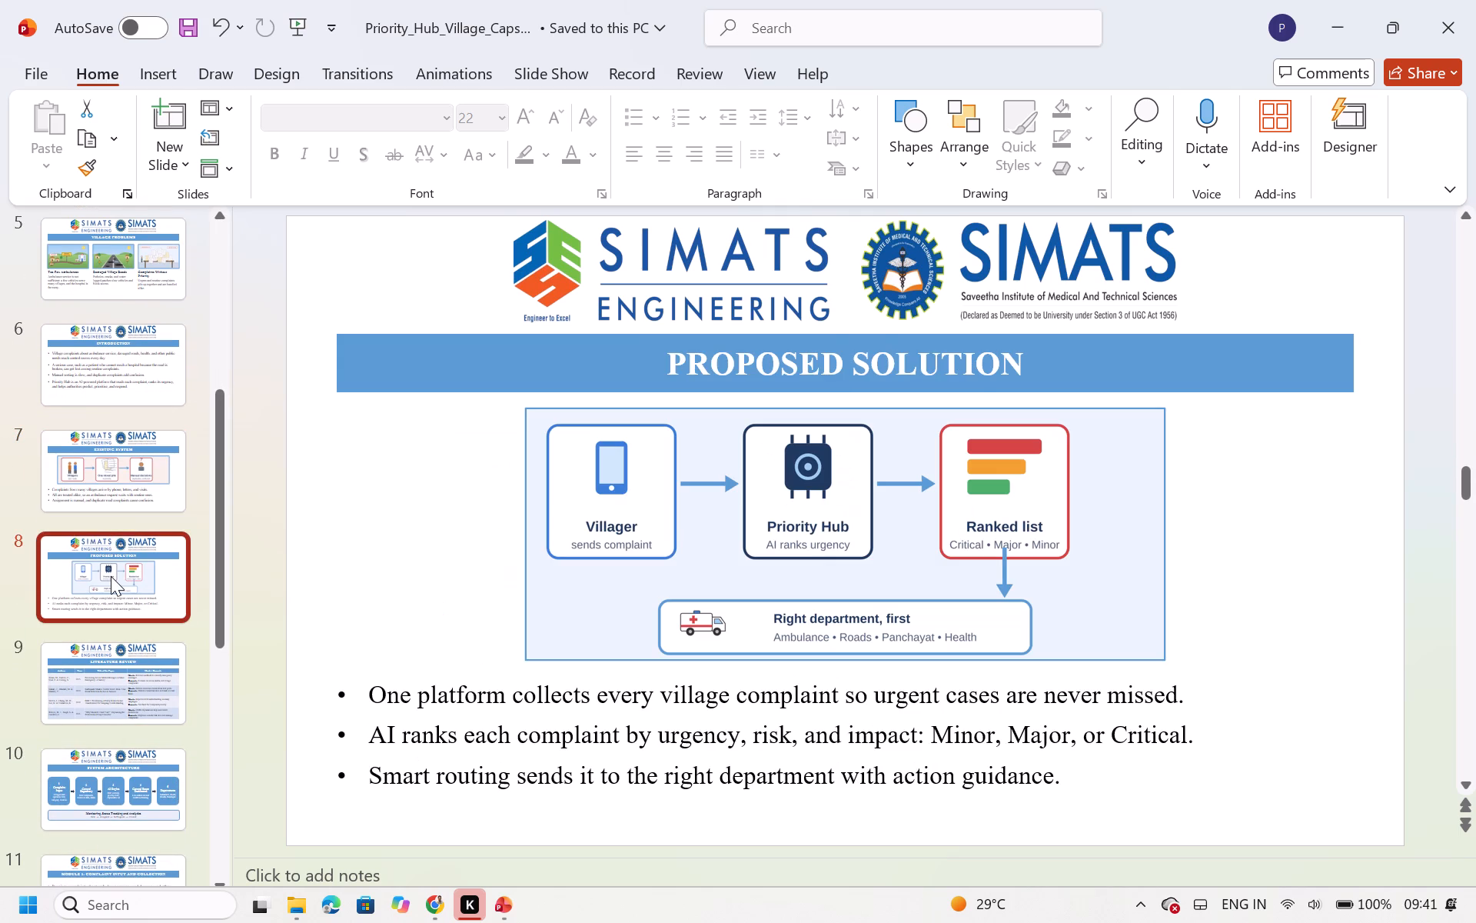
key(Down)
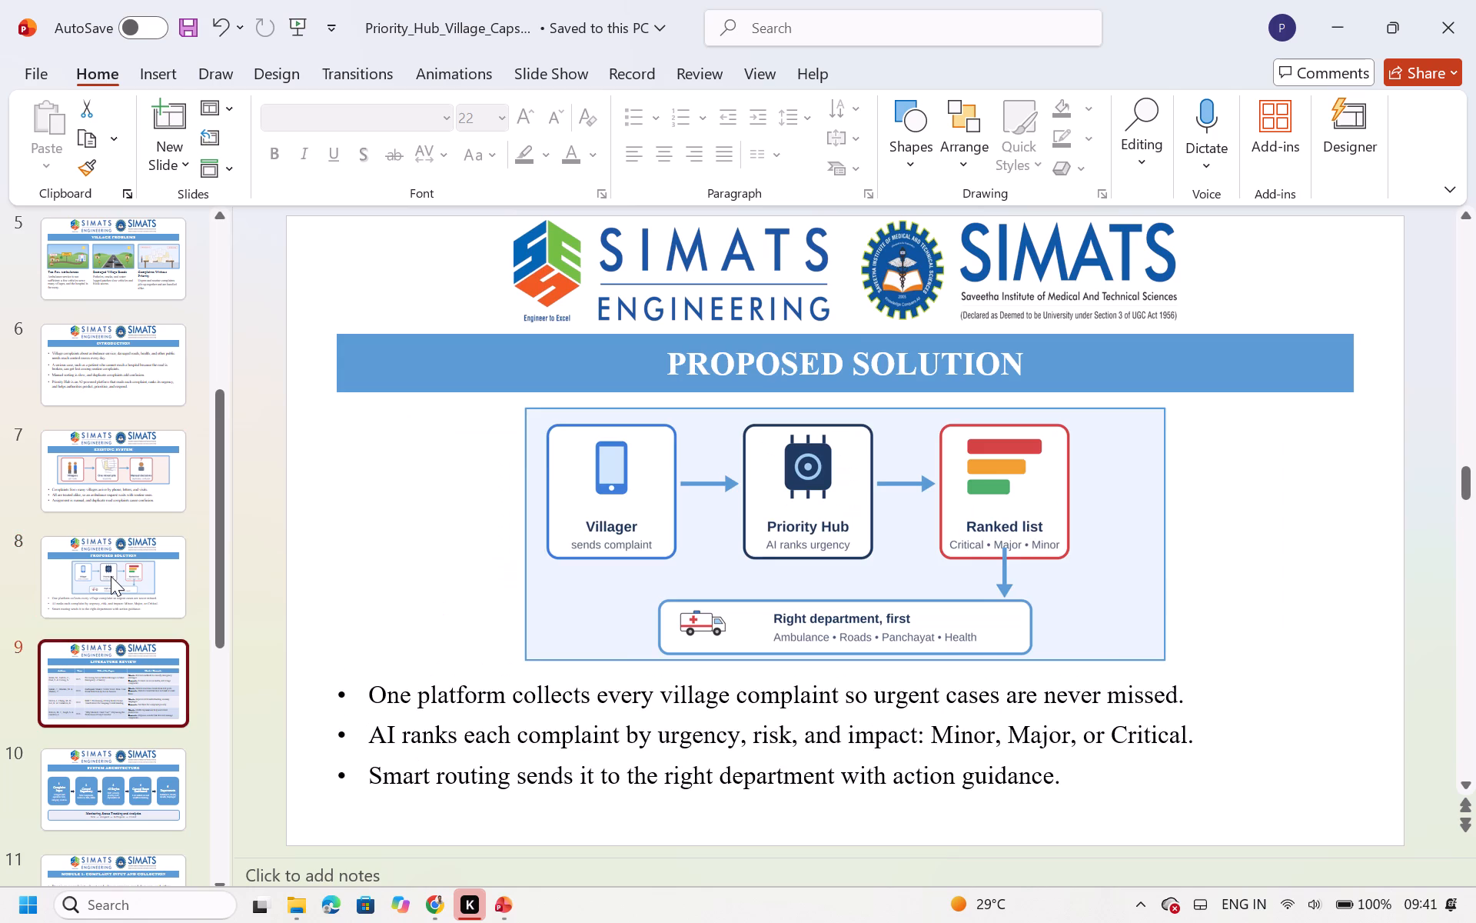
key(Down)
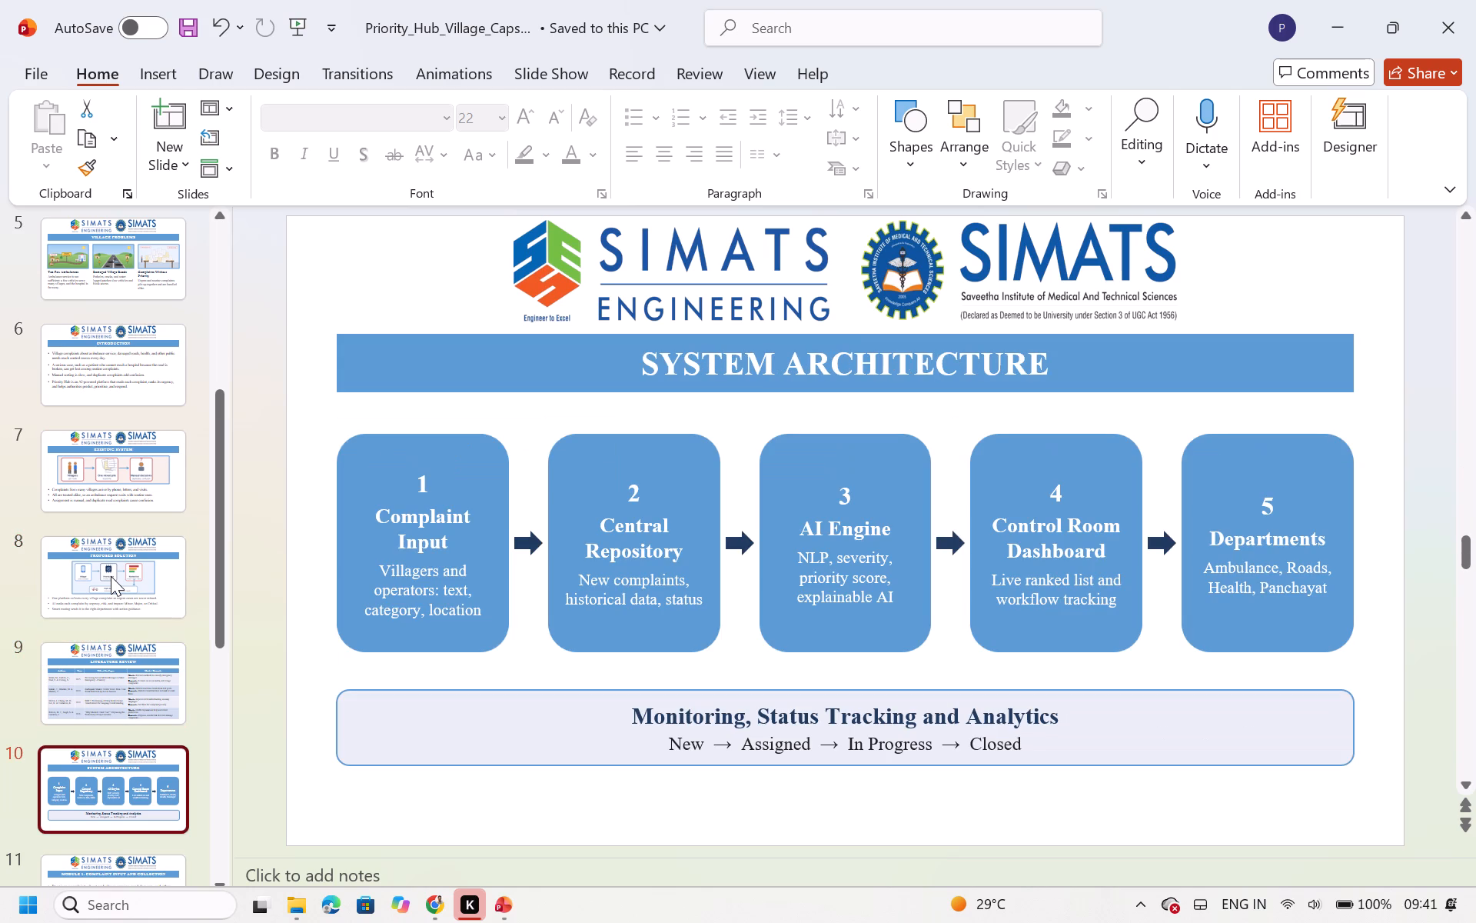
key(Down)
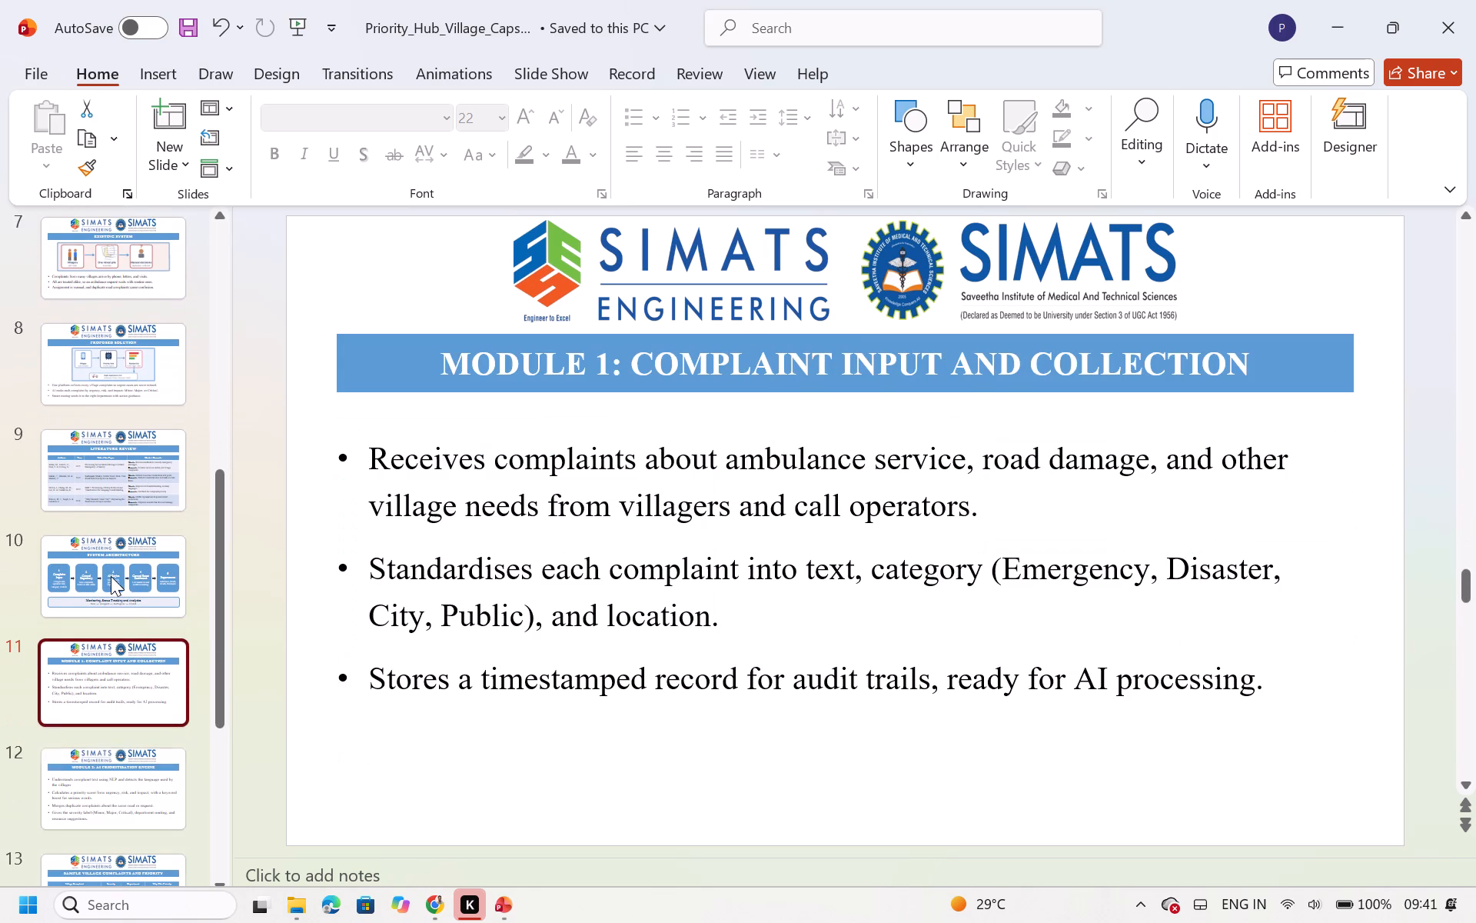
key(Up)
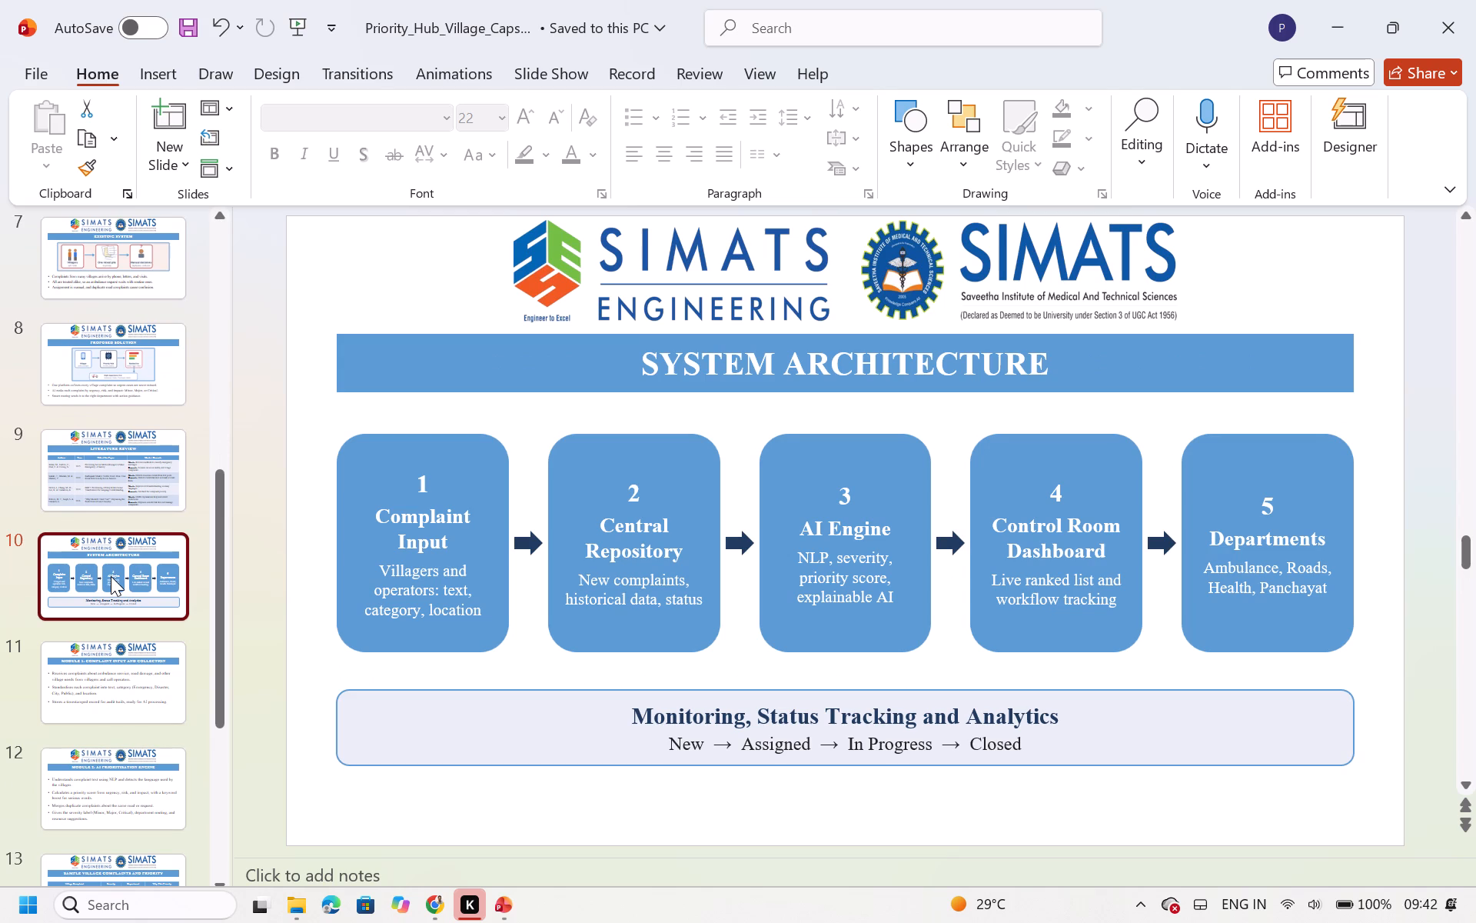
click(457, 498)
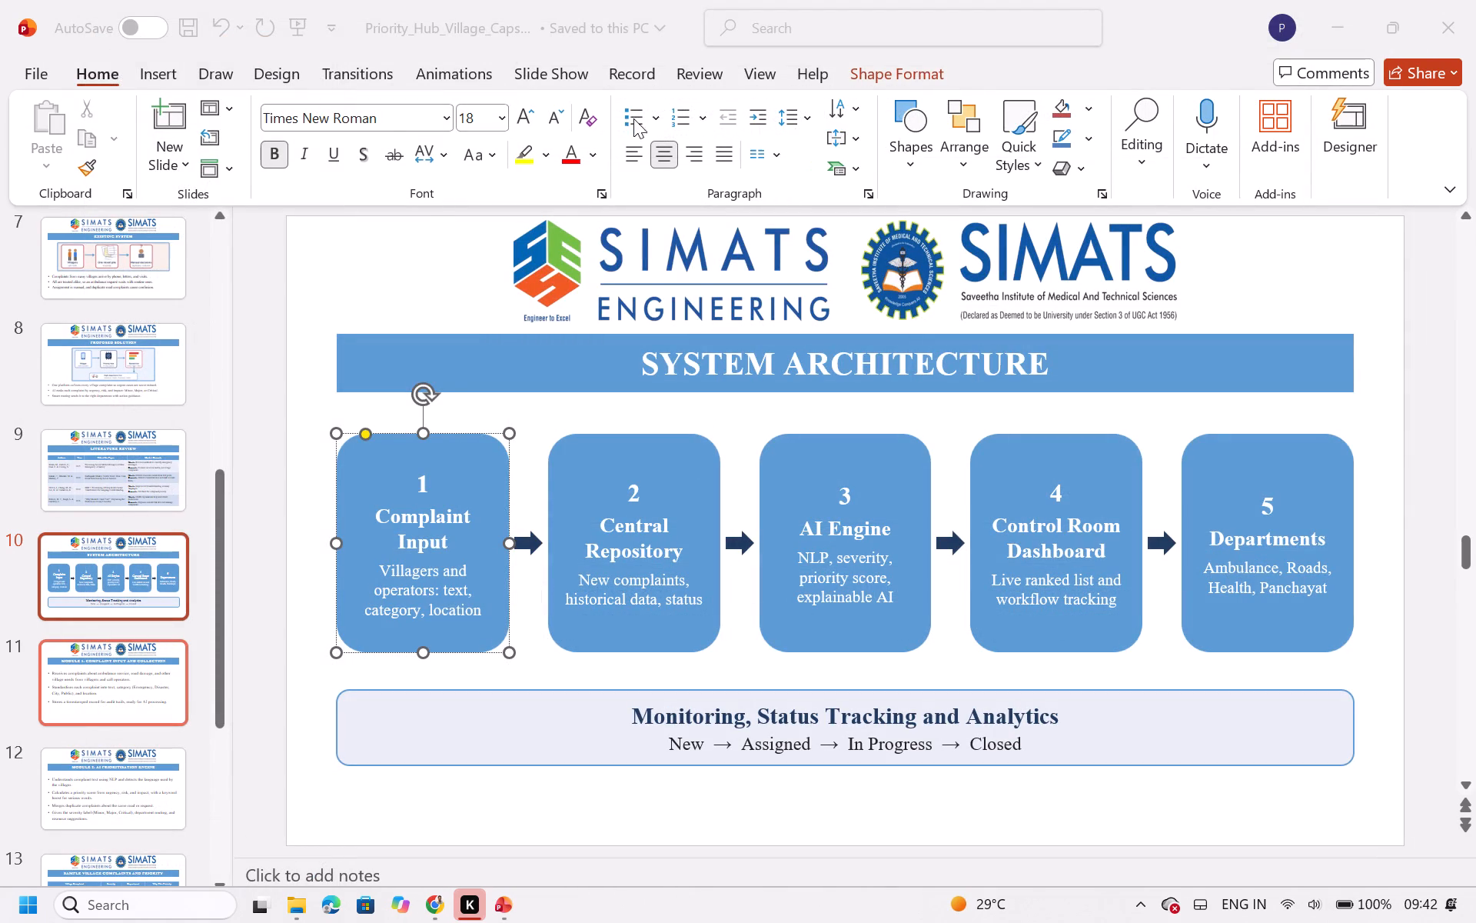
Turn on AutoSave for the presentation.
click(470, 485)
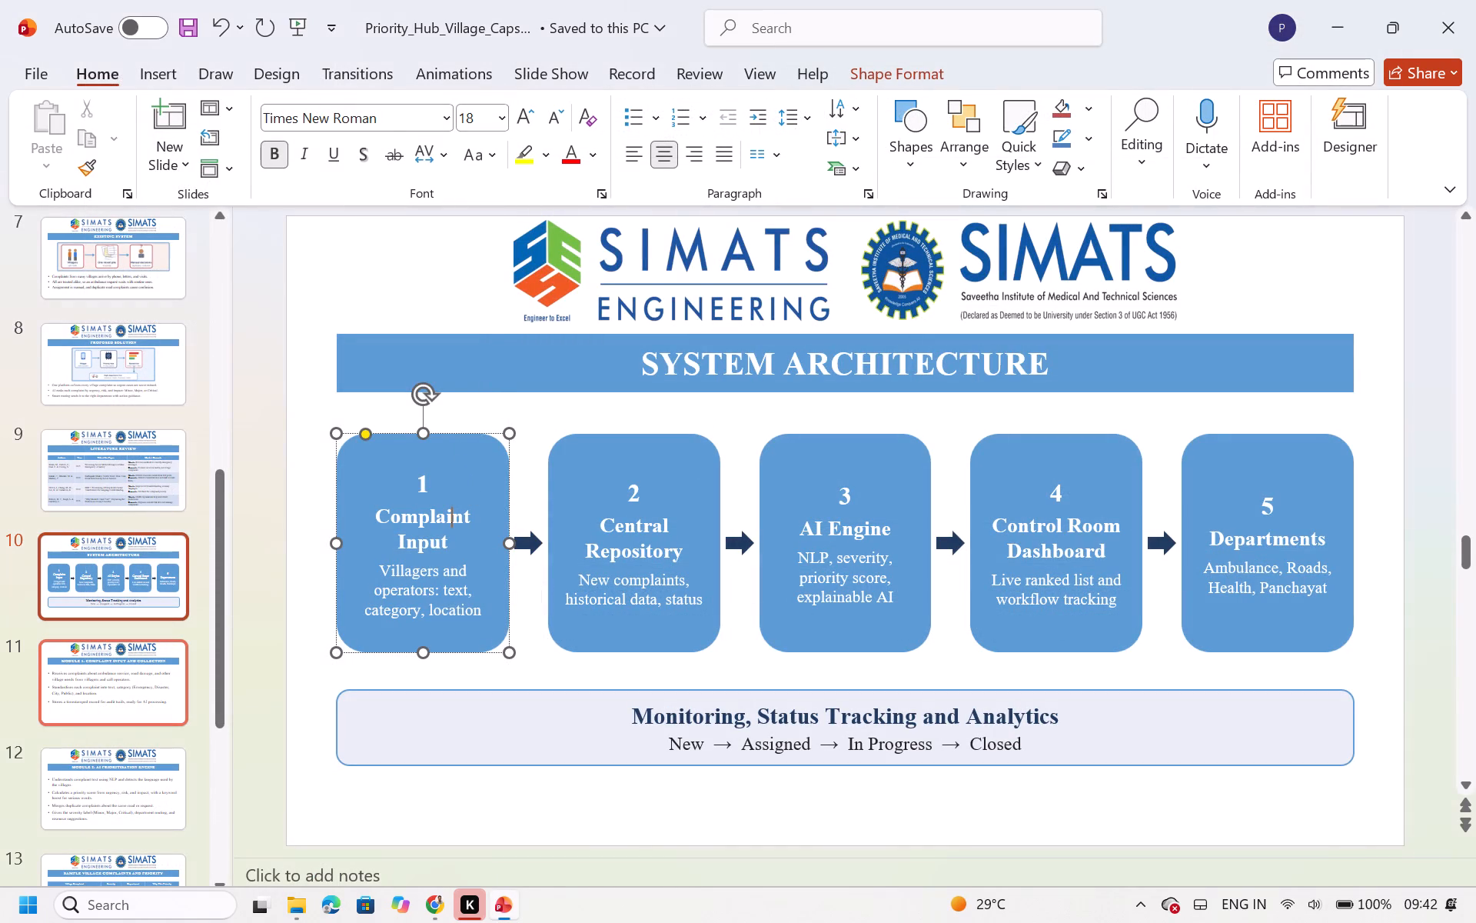
click(149, 17)
click(746, 372)
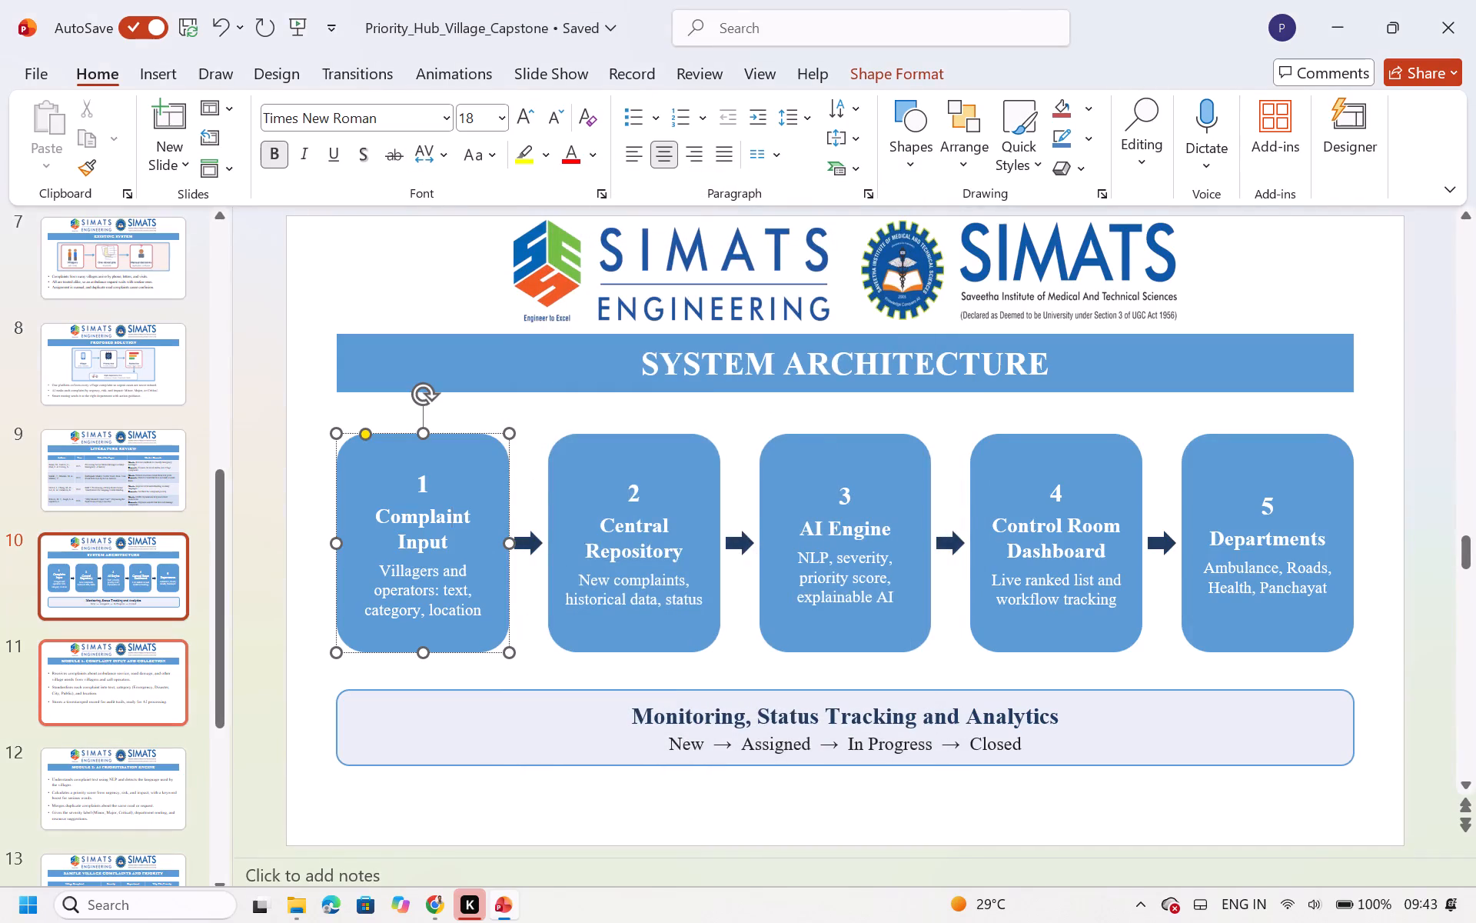
Send the Complaint Input box on the System Architecture slide to the back.
click(404, 482)
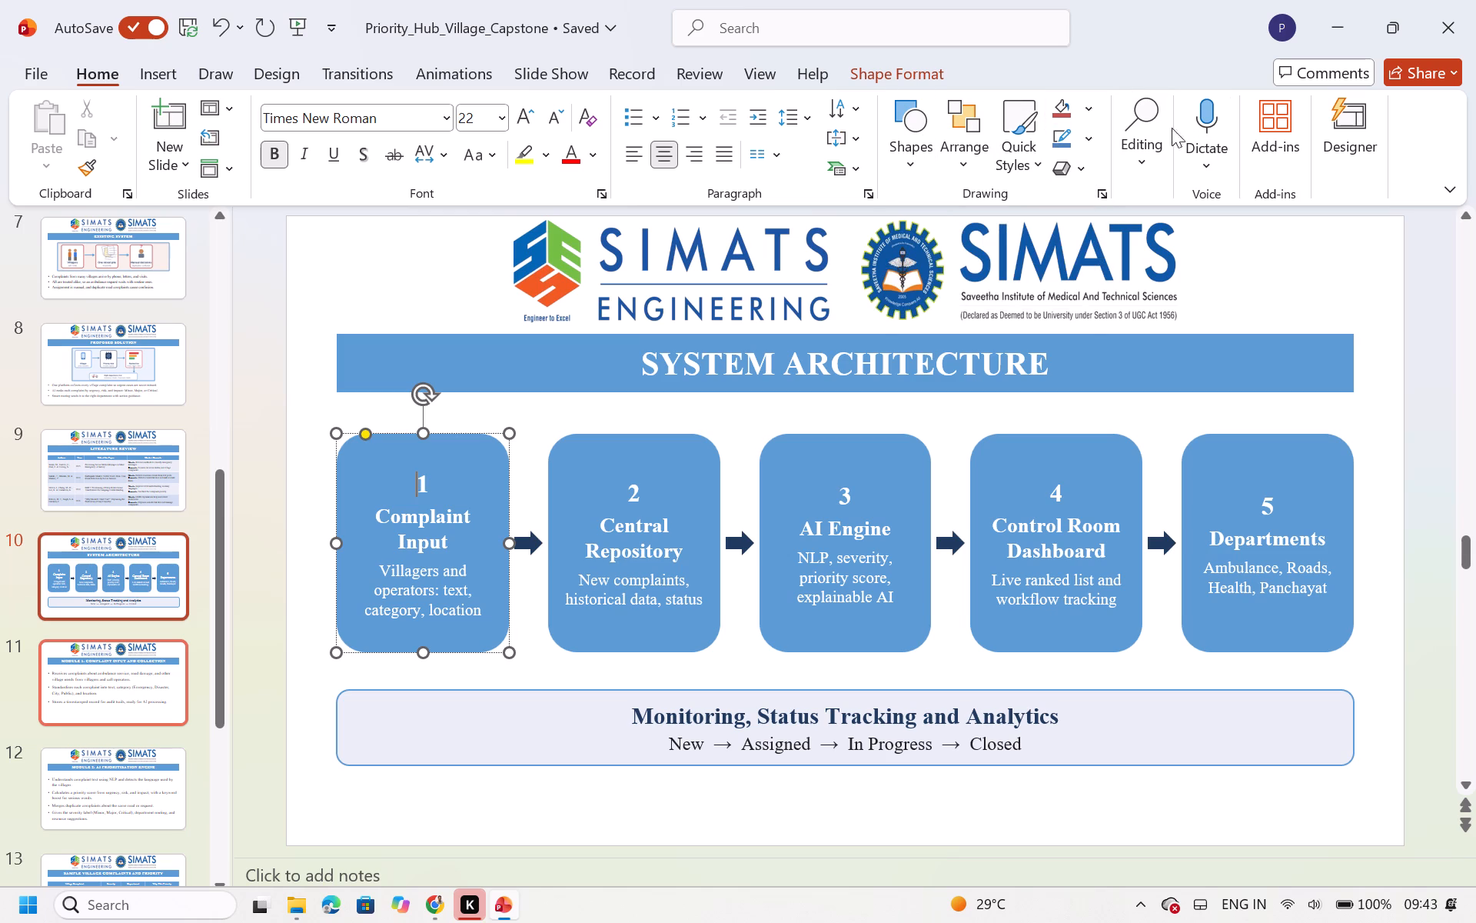
click(458, 487)
right_click(393, 458)
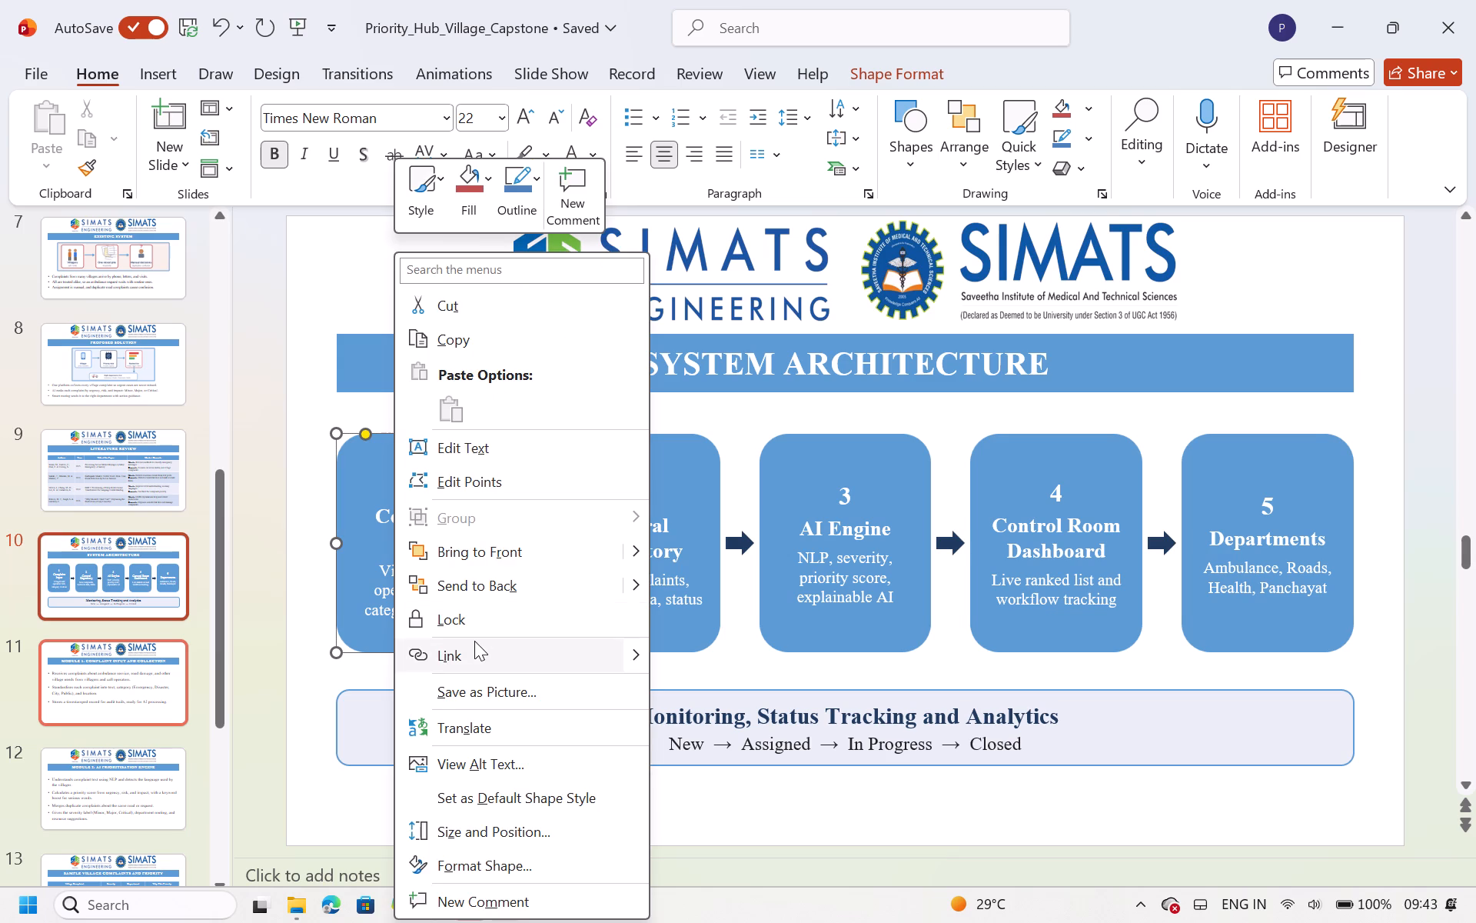
scroll(474, 641, down, 2)
click(463, 578)
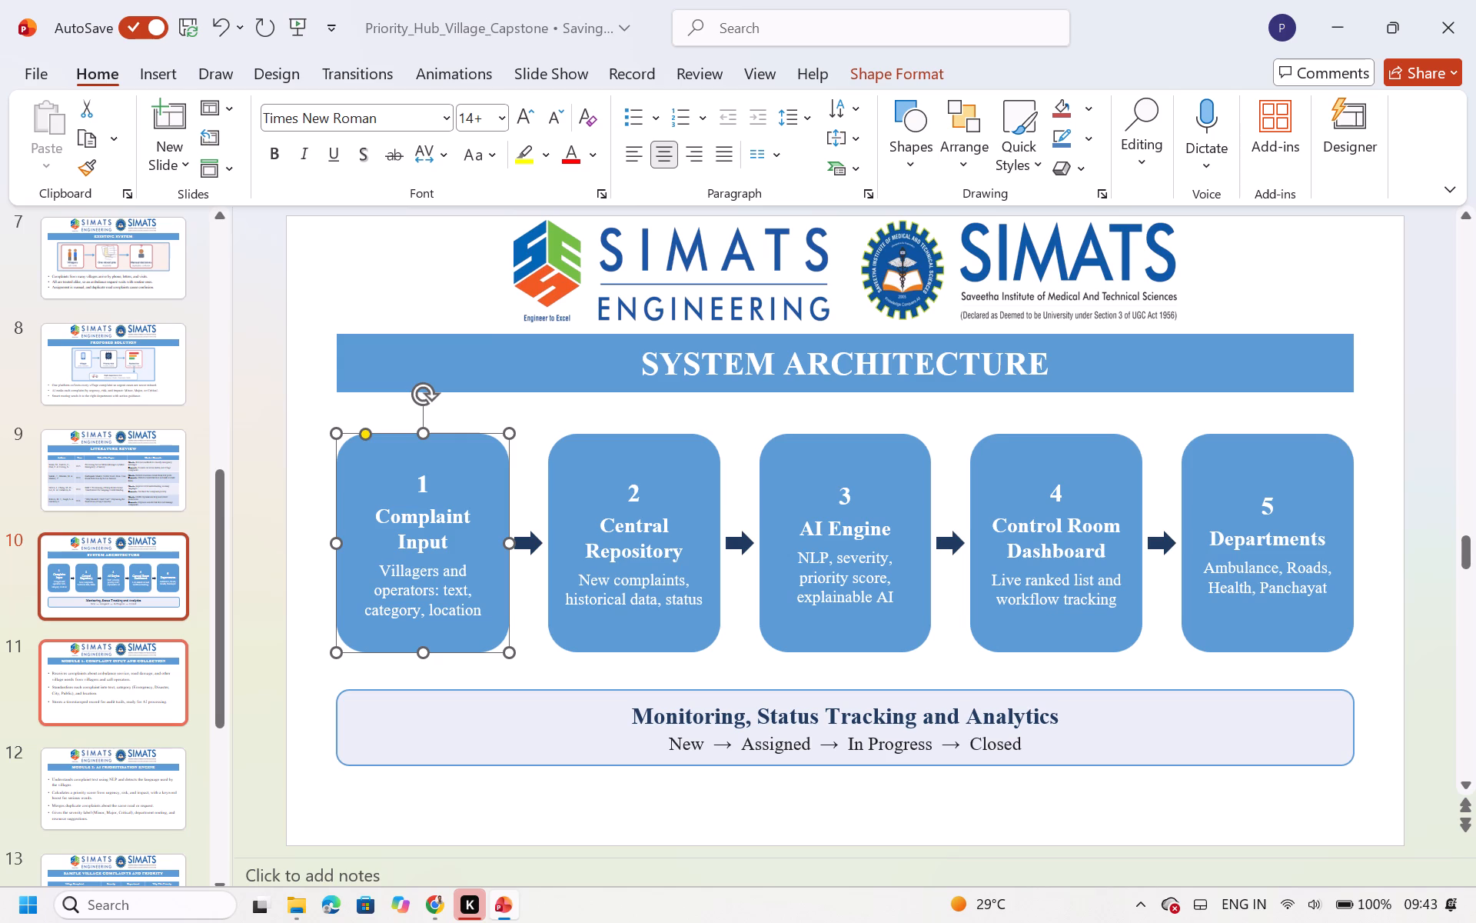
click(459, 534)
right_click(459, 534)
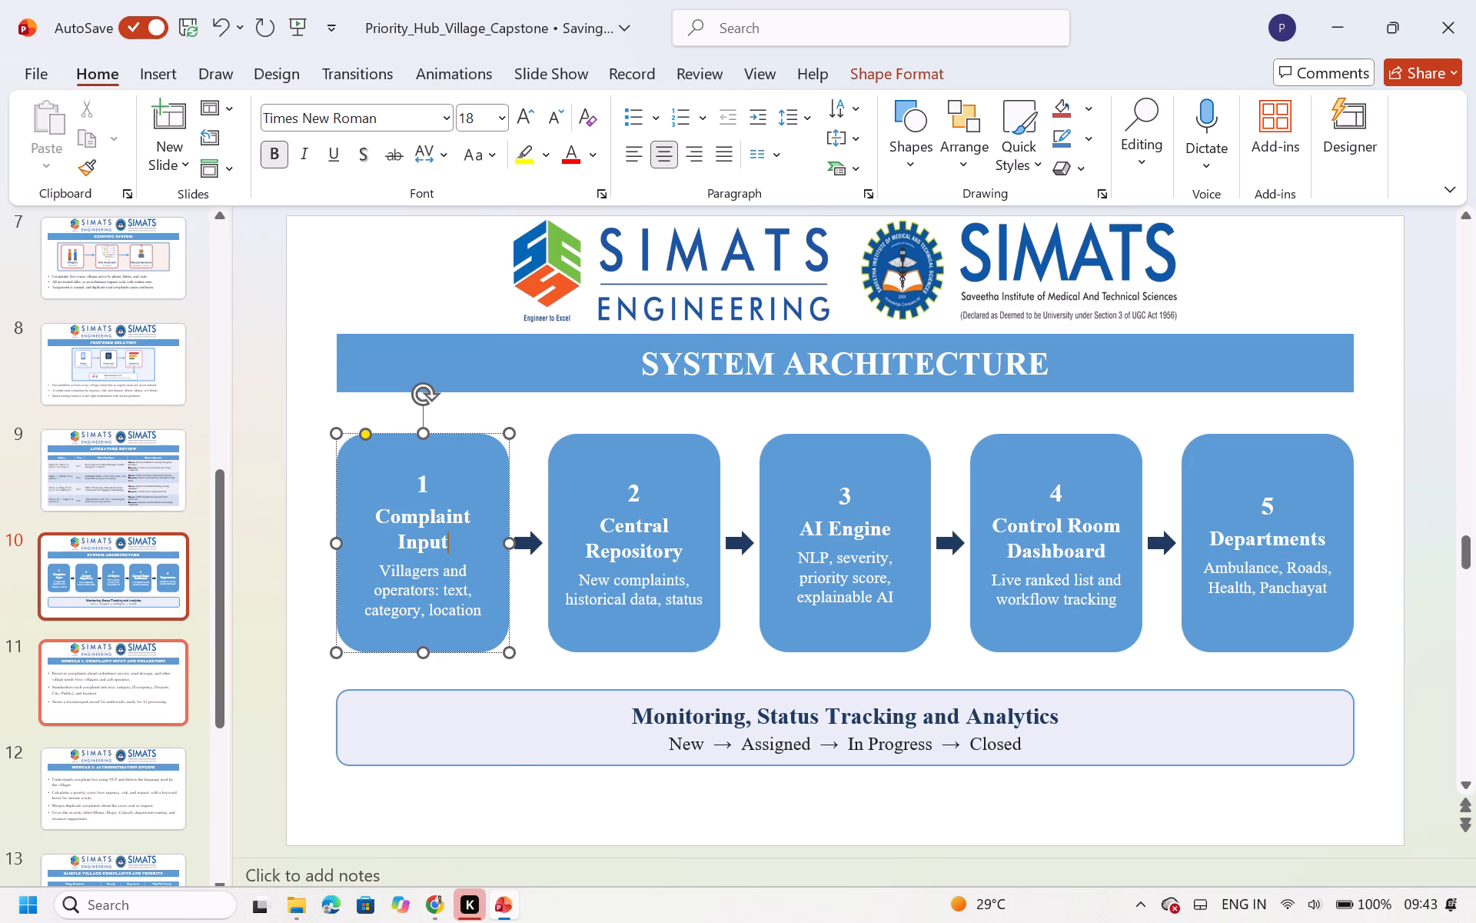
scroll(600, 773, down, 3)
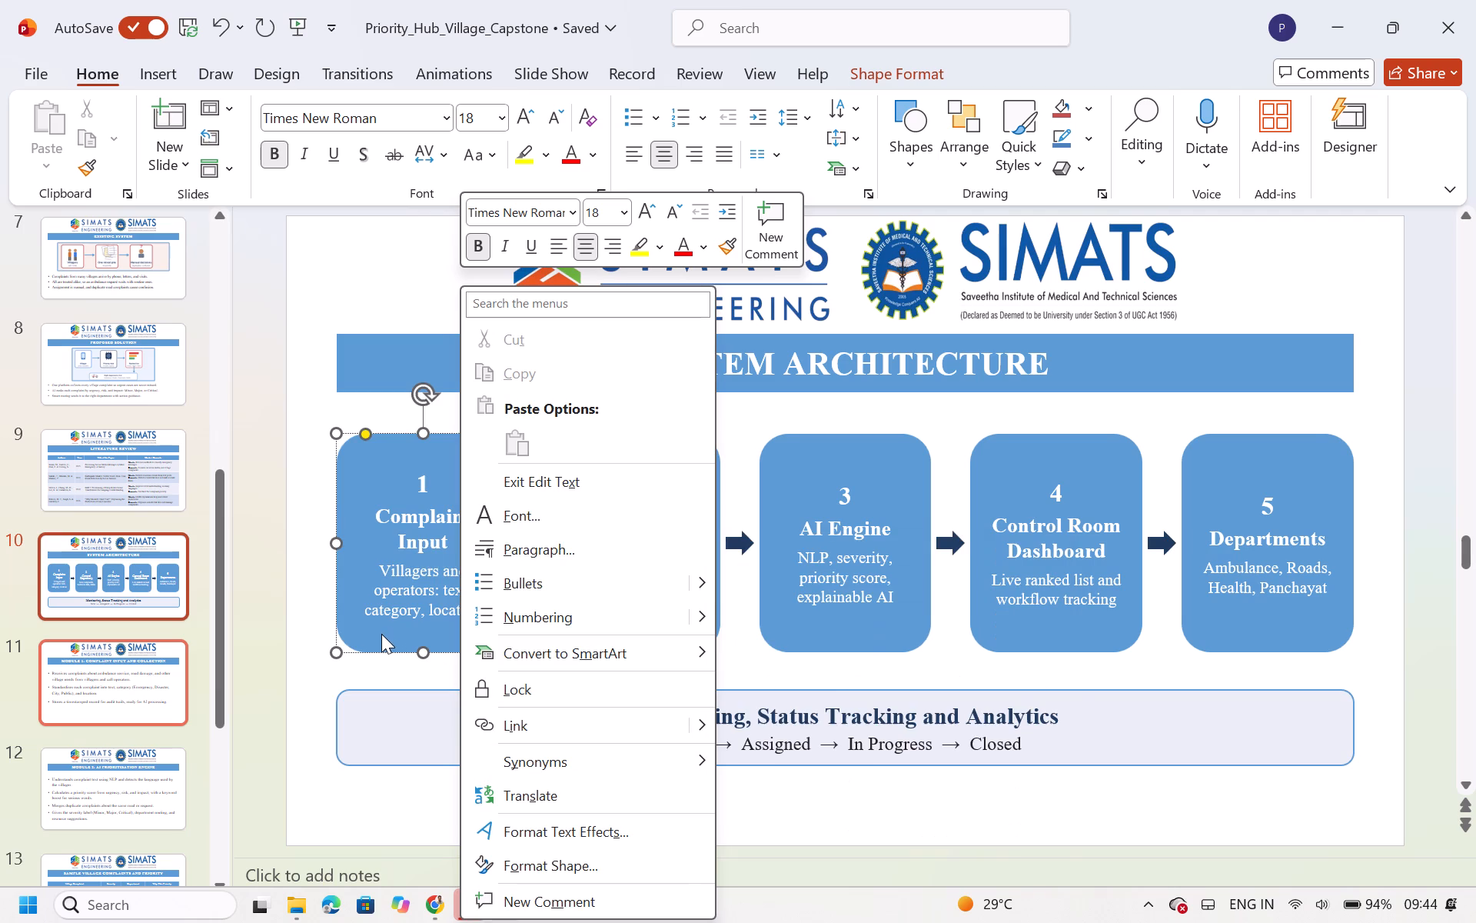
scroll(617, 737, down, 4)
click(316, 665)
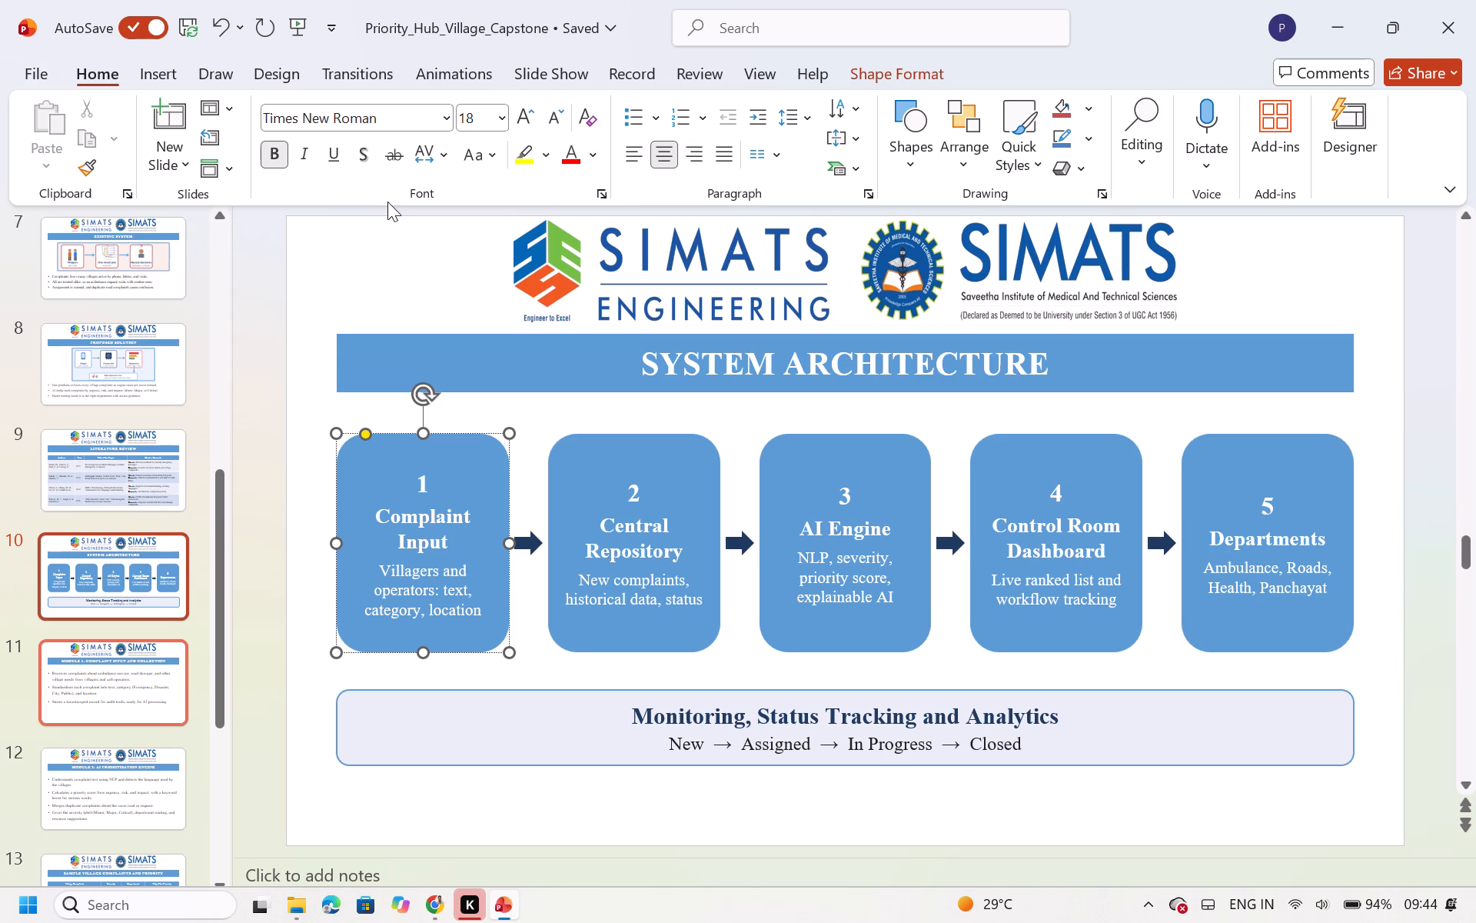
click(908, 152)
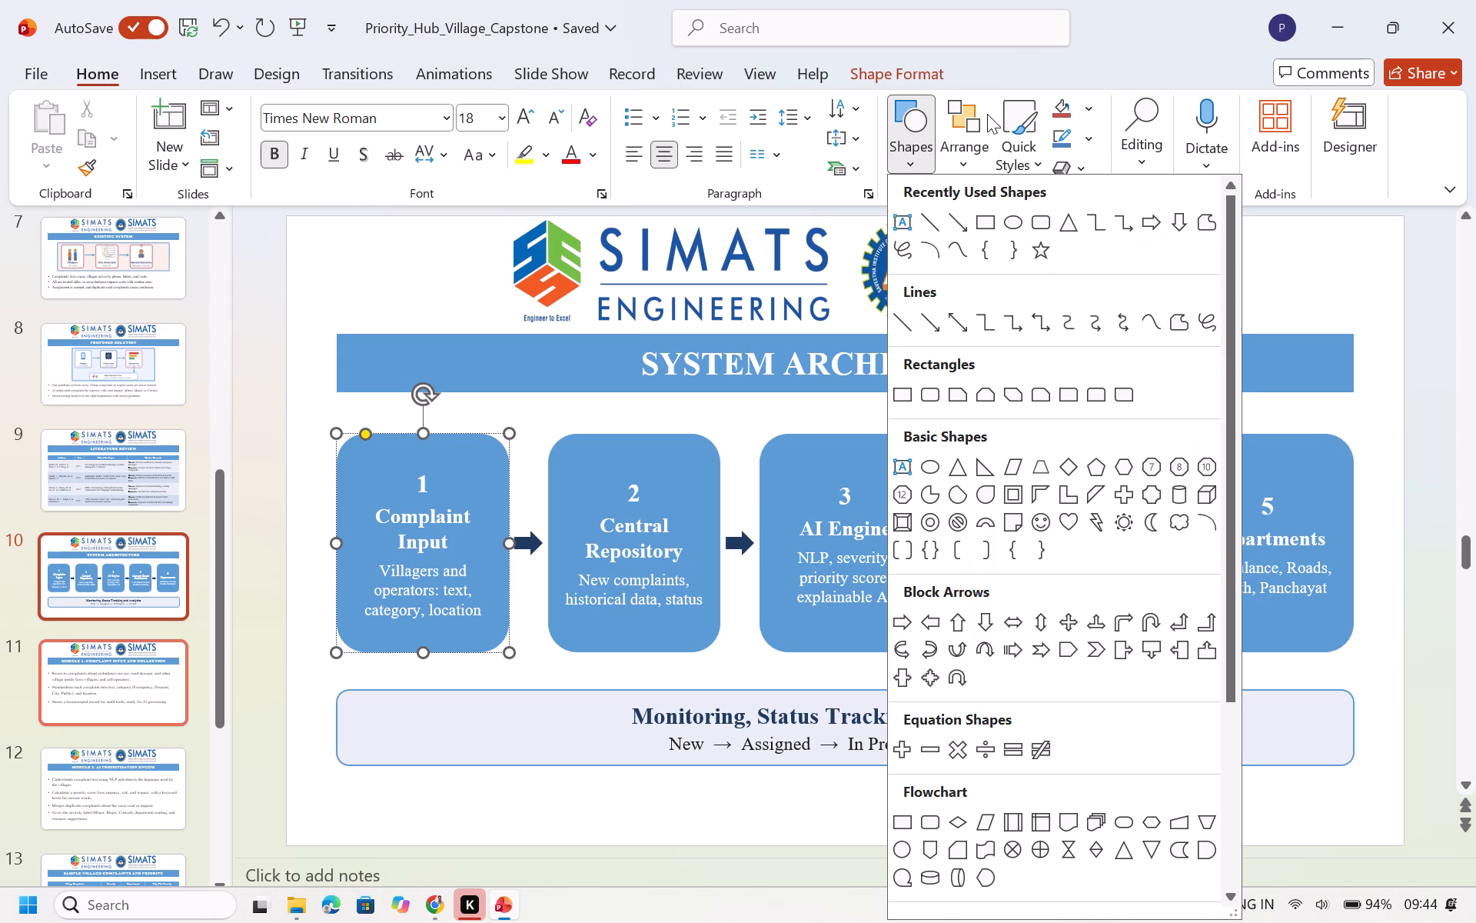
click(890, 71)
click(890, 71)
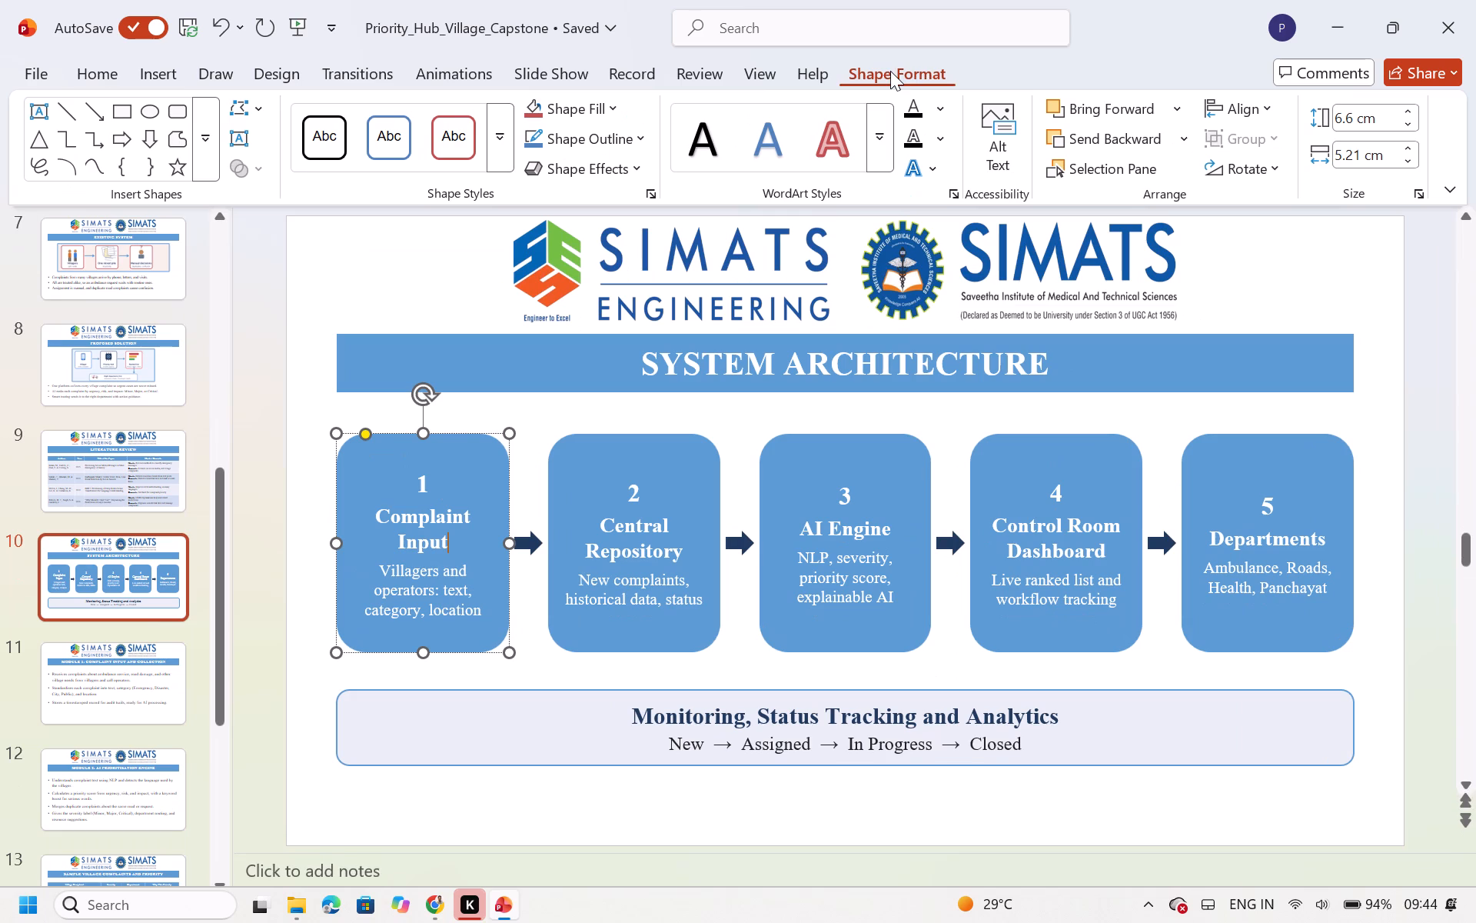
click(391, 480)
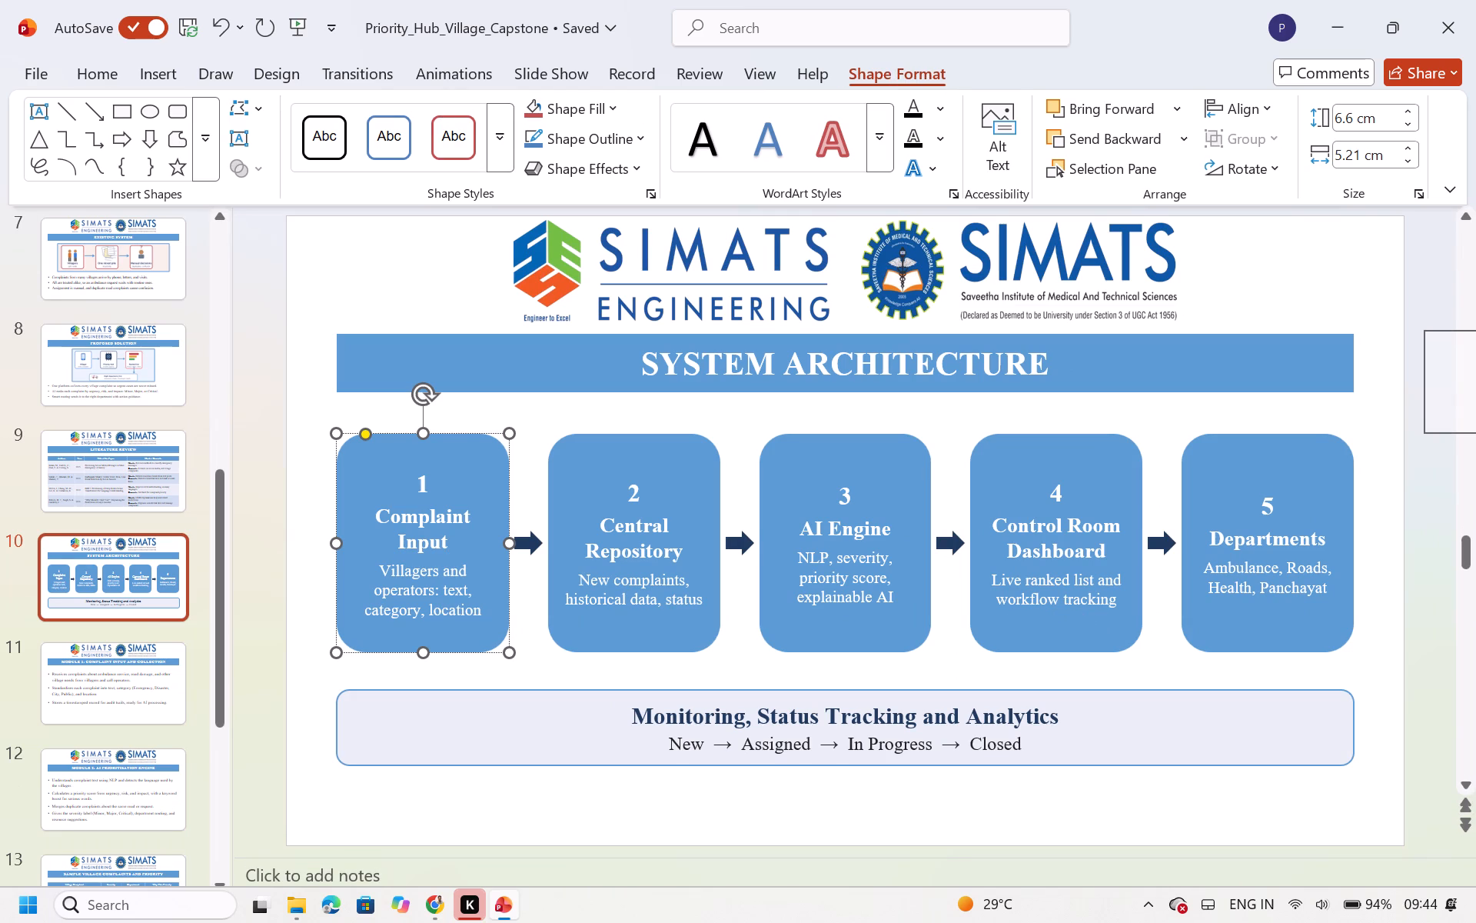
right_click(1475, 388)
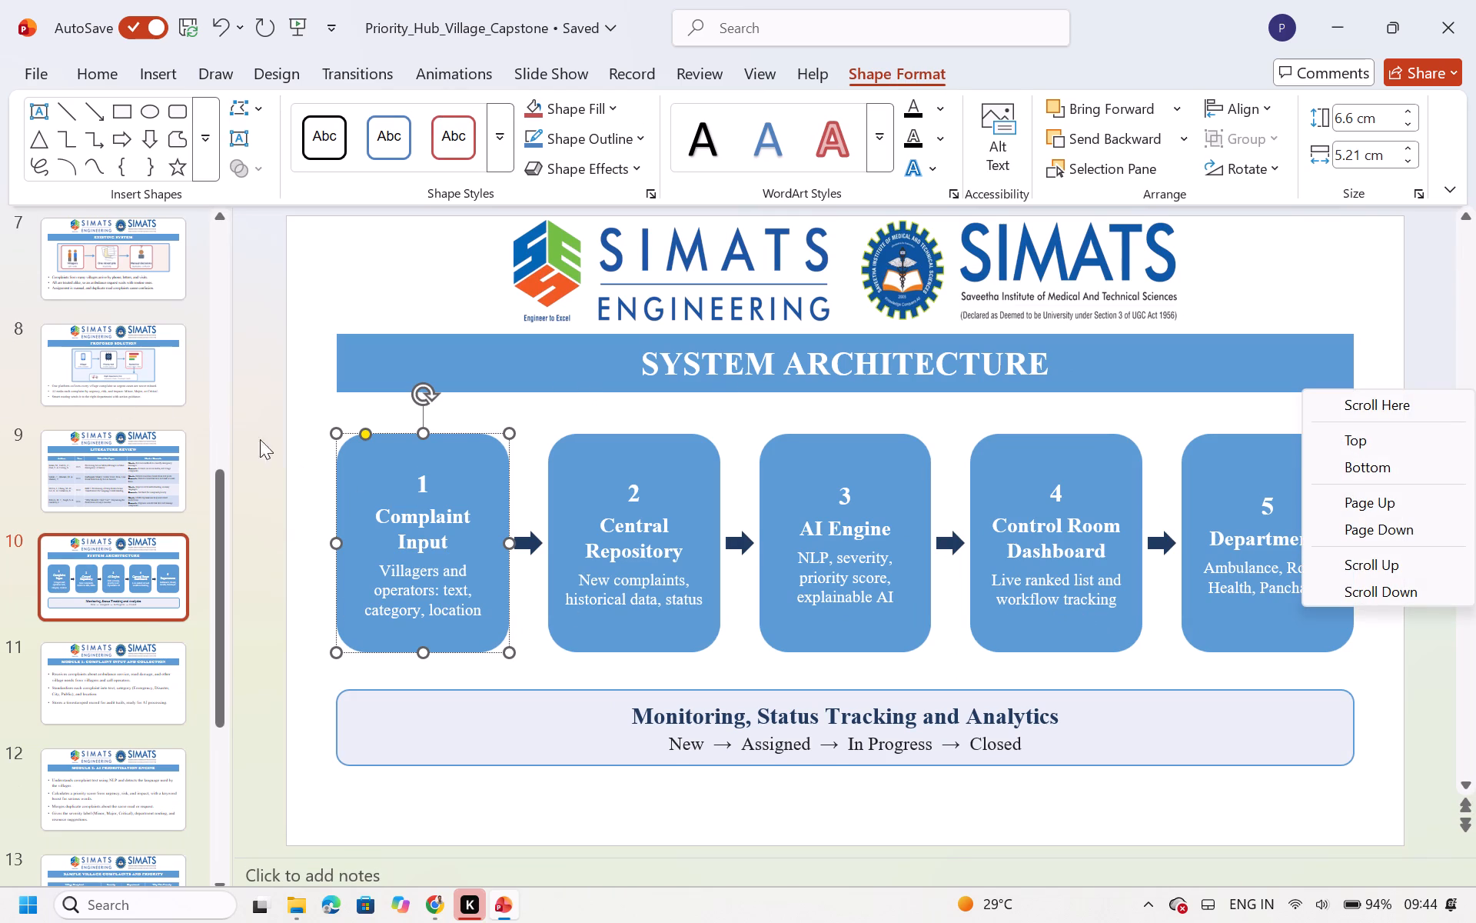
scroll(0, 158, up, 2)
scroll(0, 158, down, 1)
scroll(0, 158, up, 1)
Review the presentation's wording from the title slide through Objectives, Abstract, Problem Statement and Existing System to Proposed Solution.
click(55, 240)
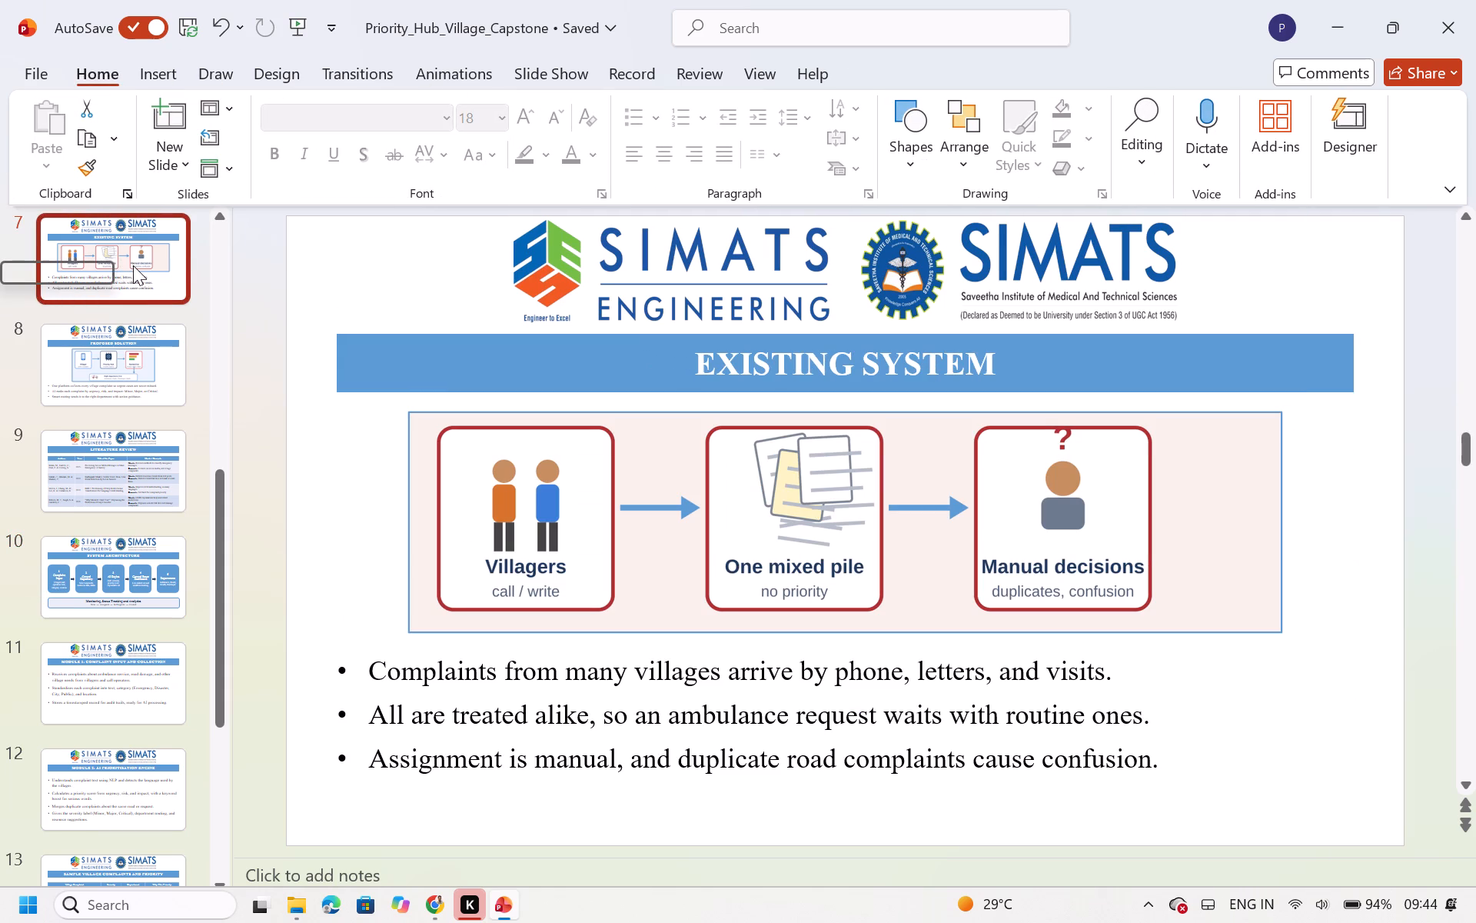
scroll(133, 265, up, 1)
scroll(168, 412, up, 4)
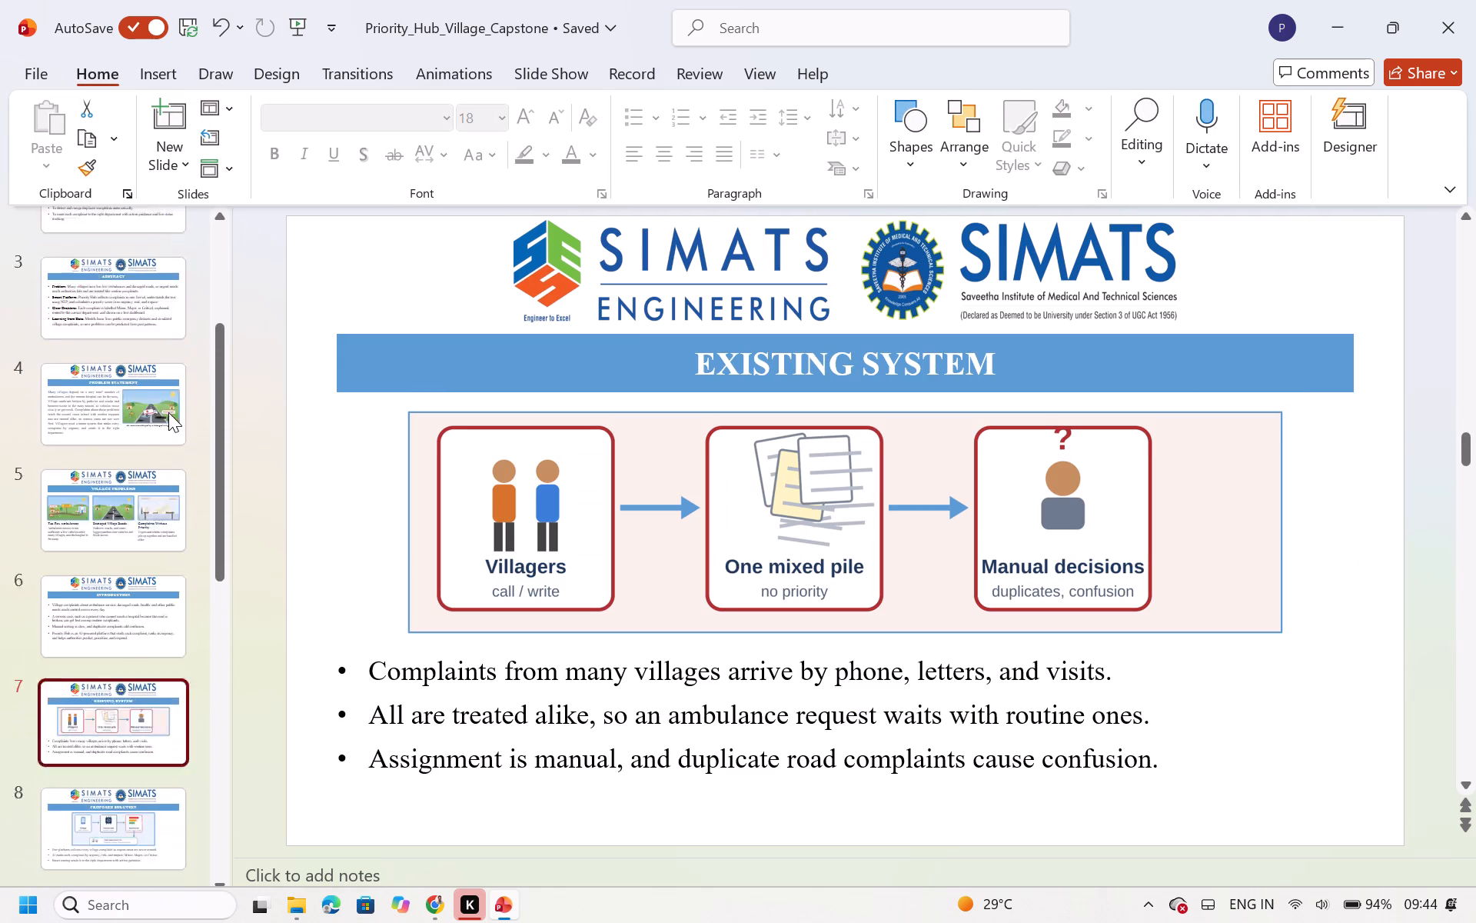
scroll(168, 412, up, 3)
click(123, 265)
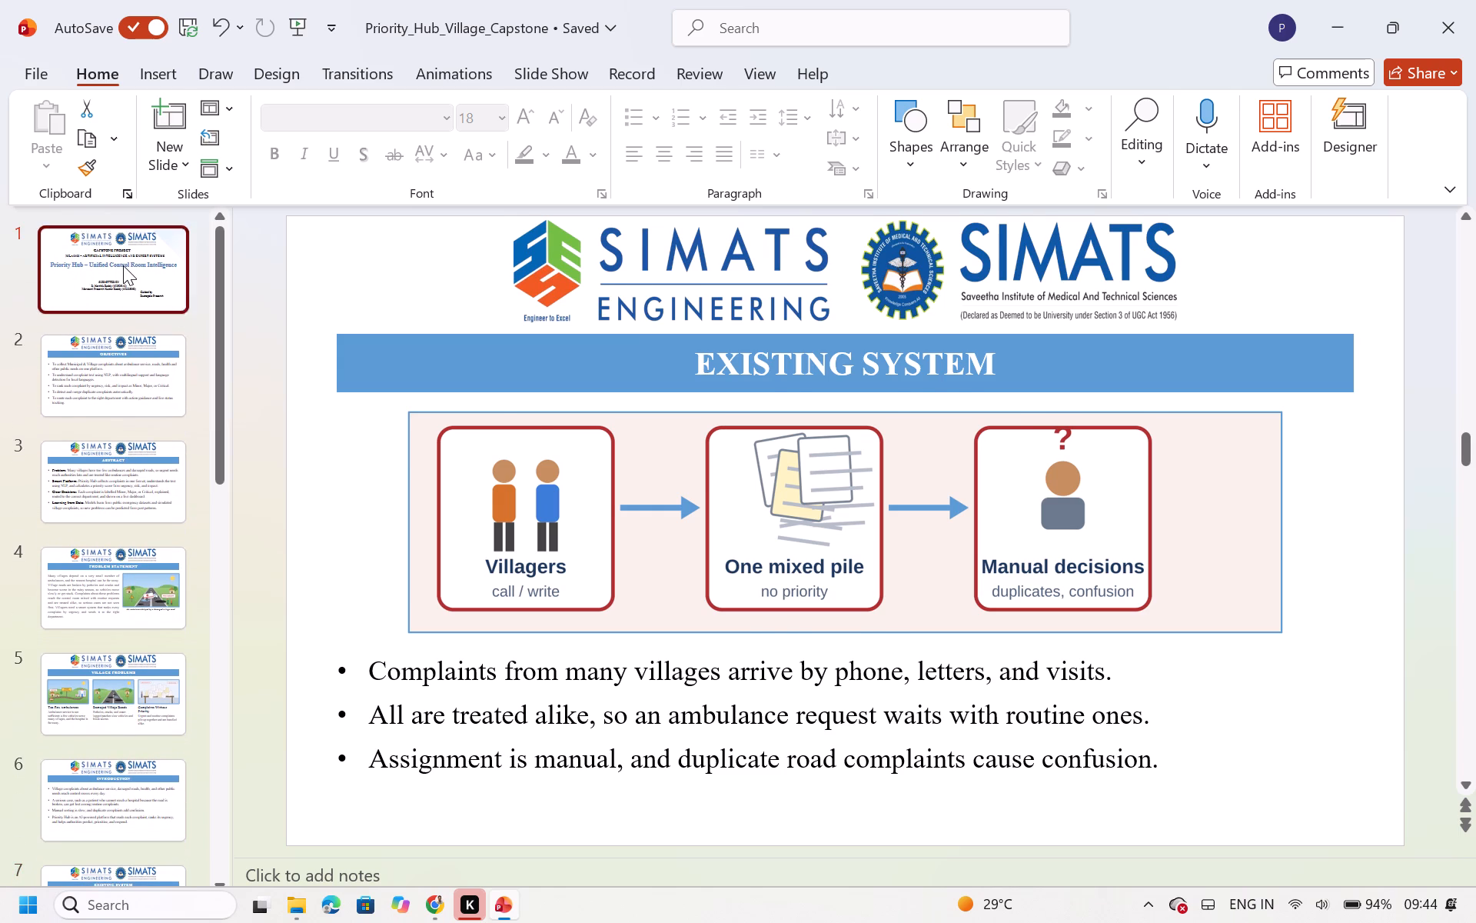
click(137, 391)
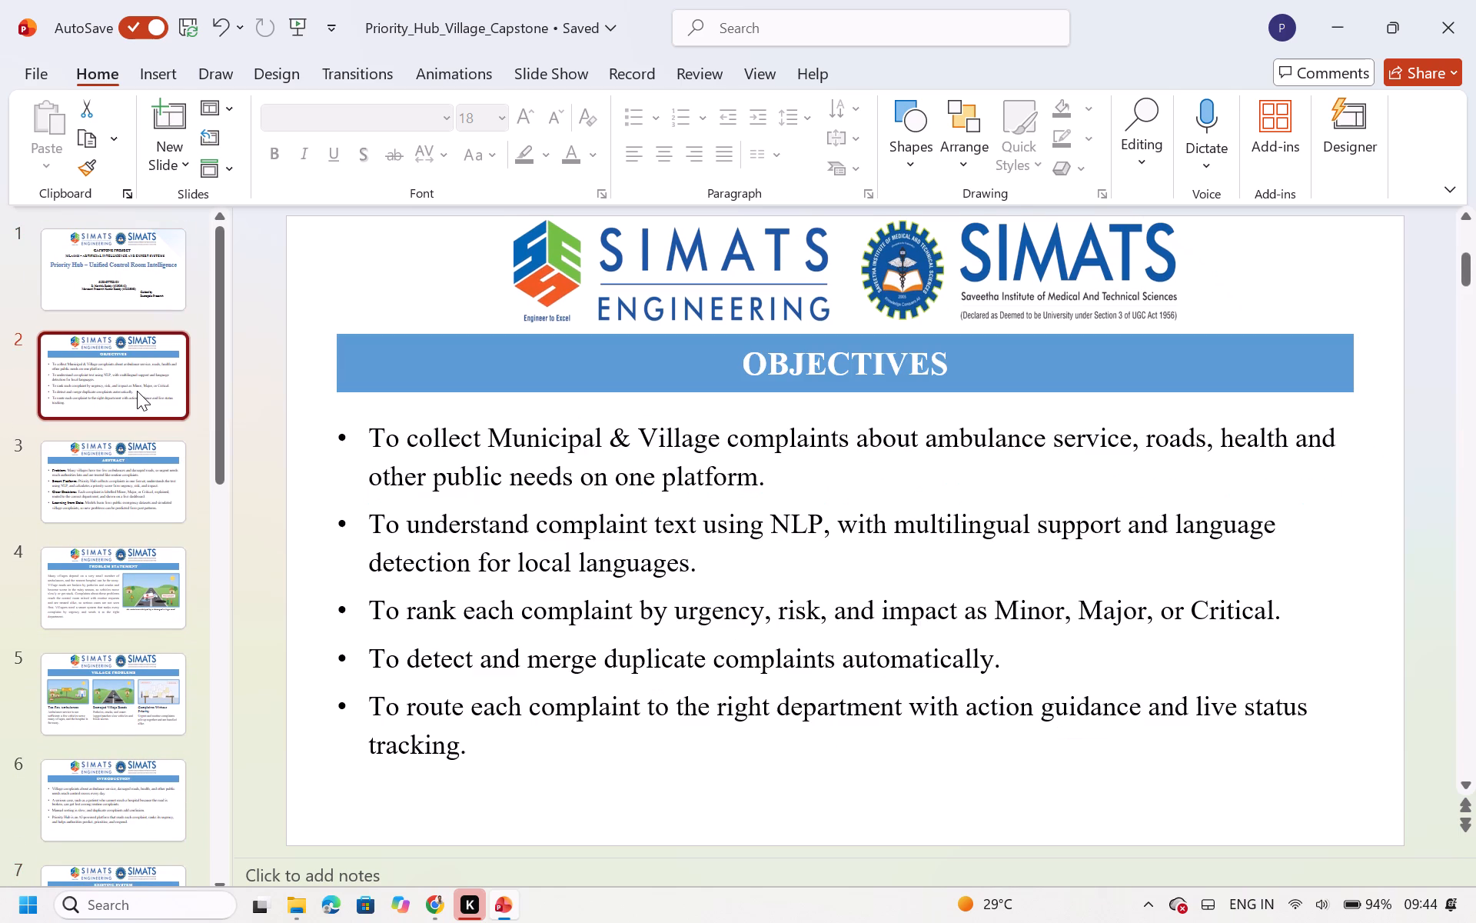
click(135, 500)
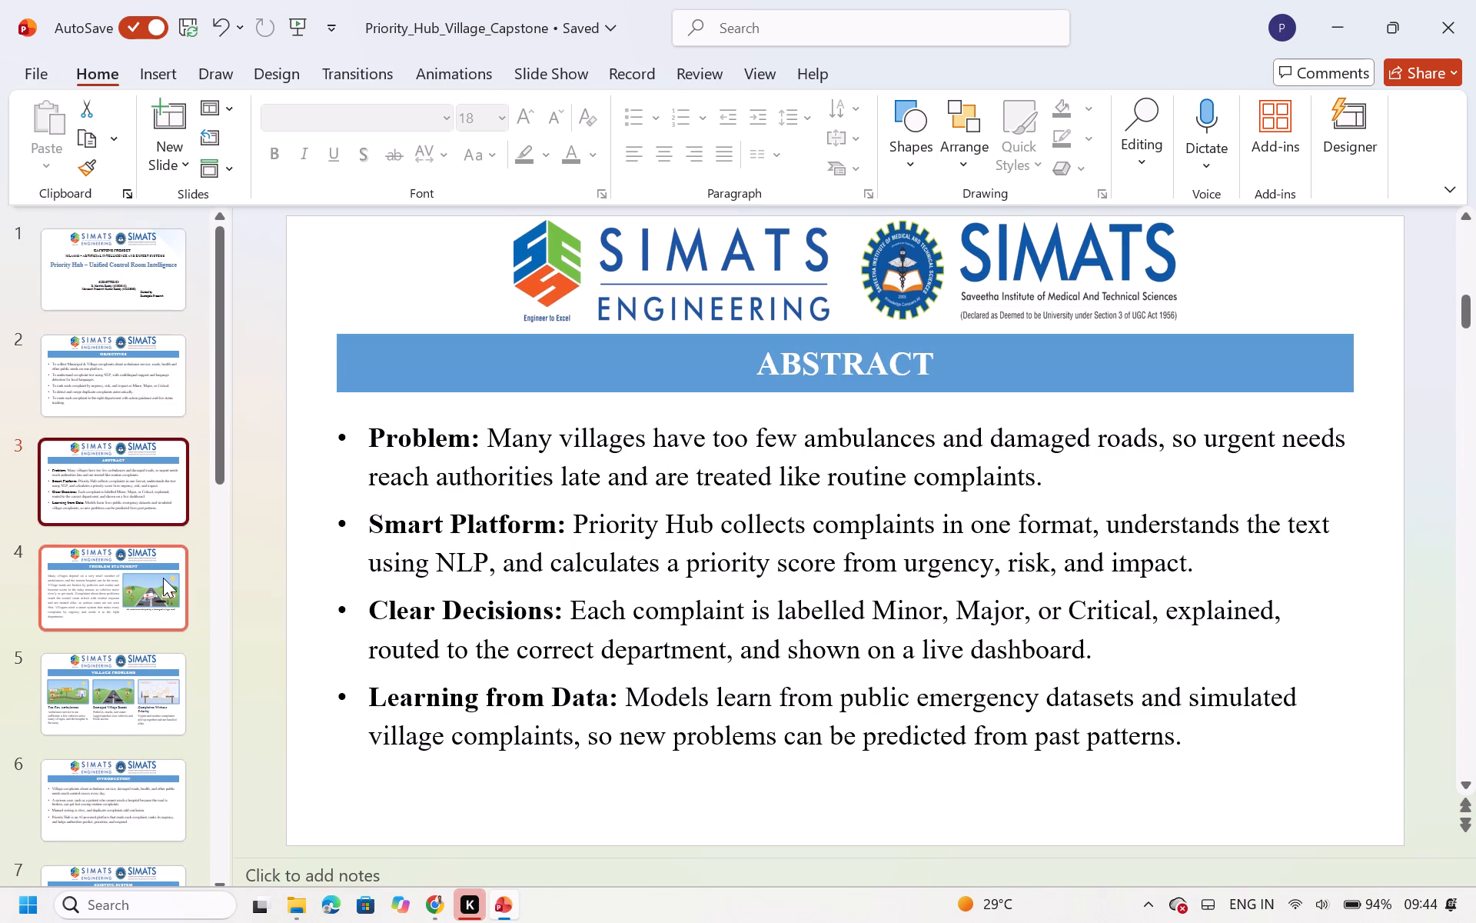
click(163, 578)
click(138, 704)
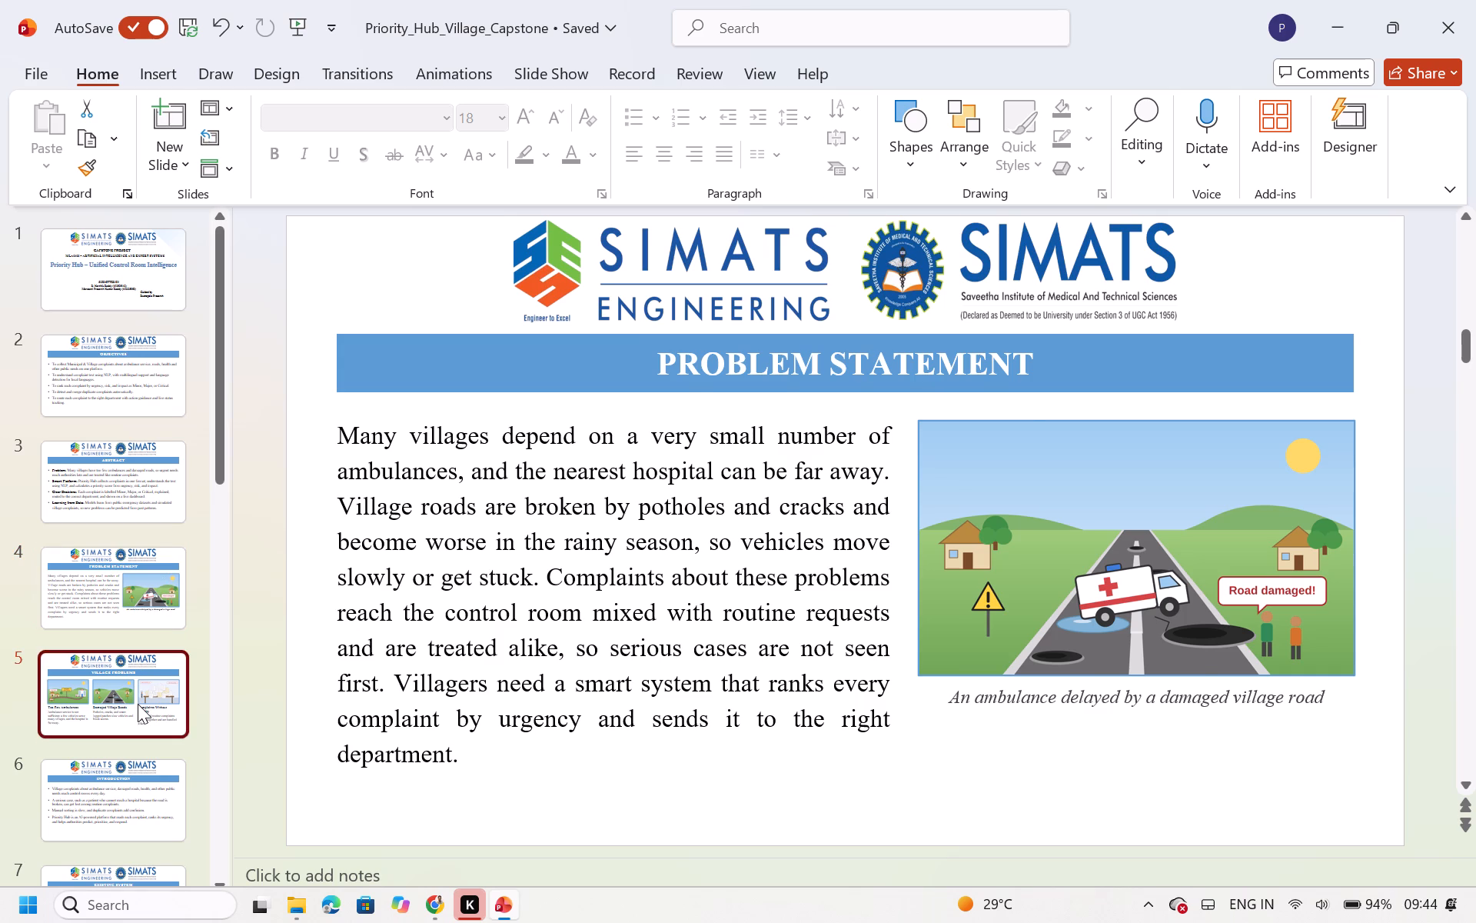
scroll(138, 704, down, 2)
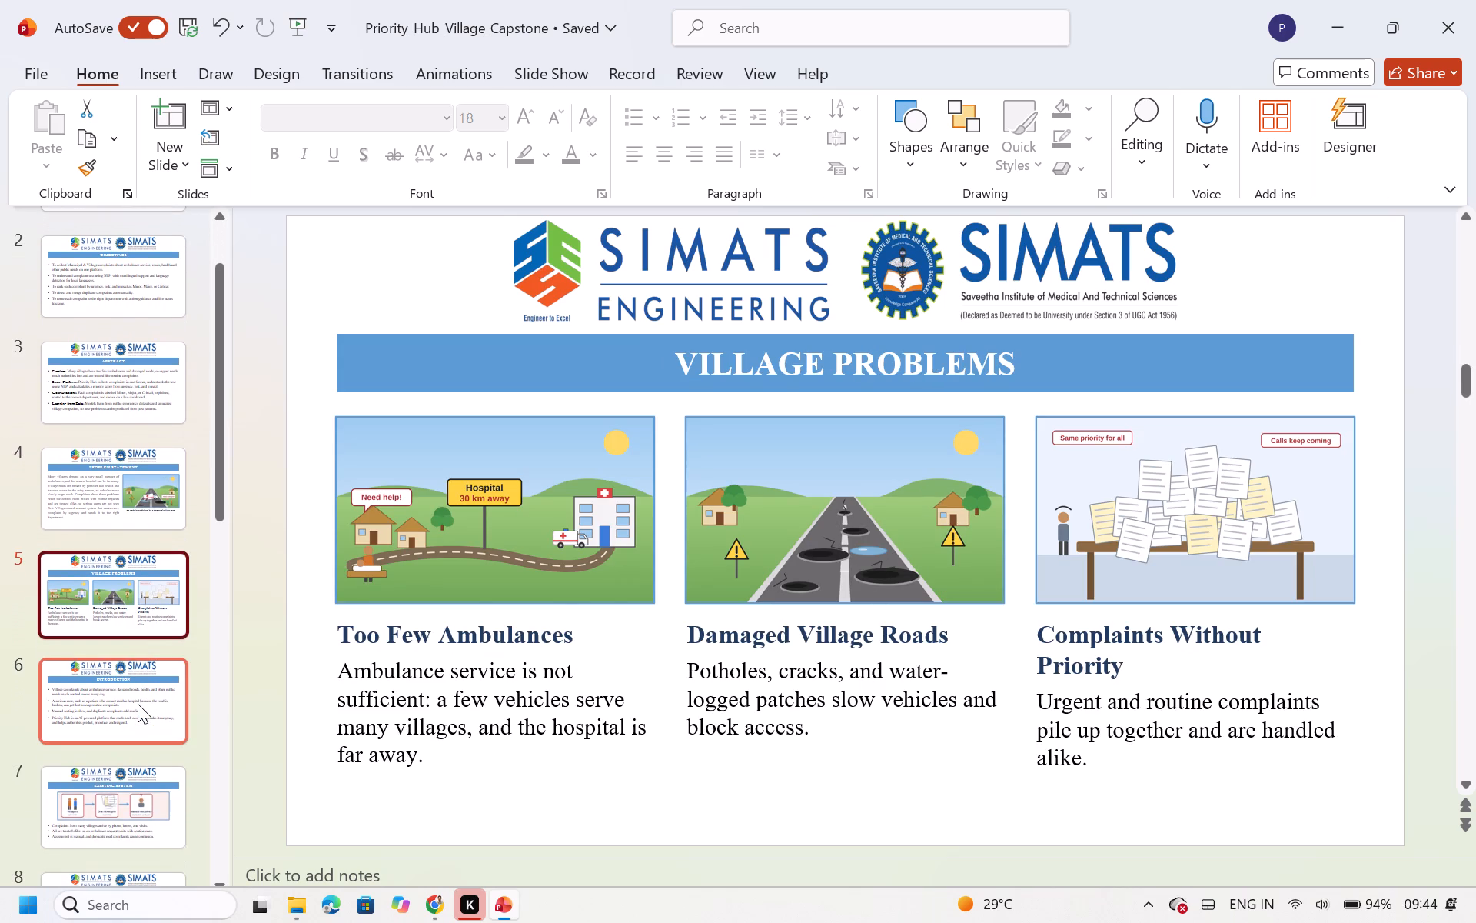
click(138, 704)
scroll(138, 704, down, 1)
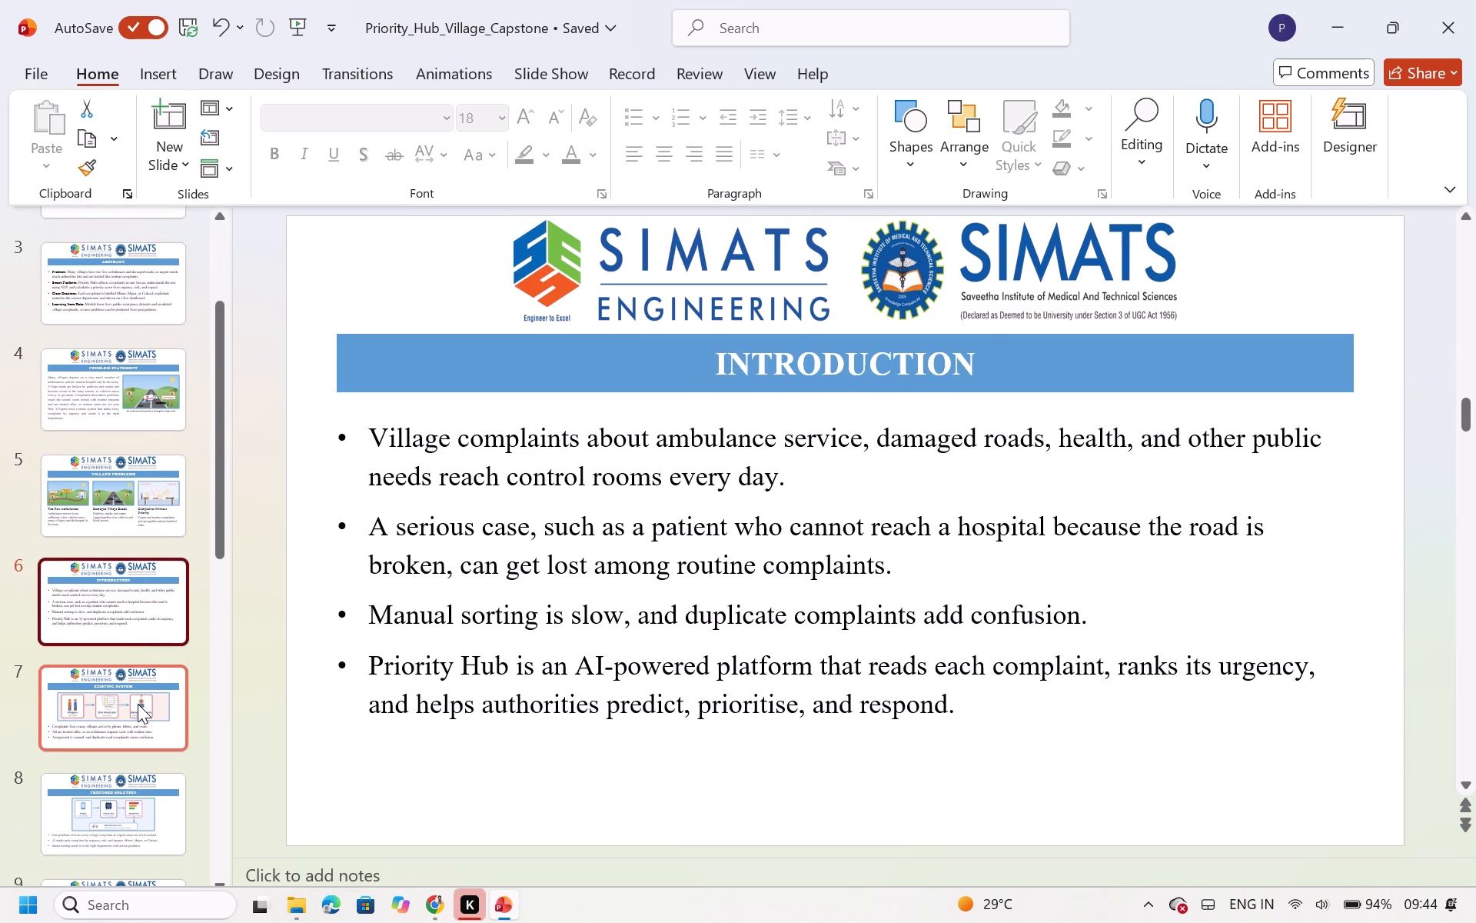
click(138, 704)
scroll(138, 704, down, 1)
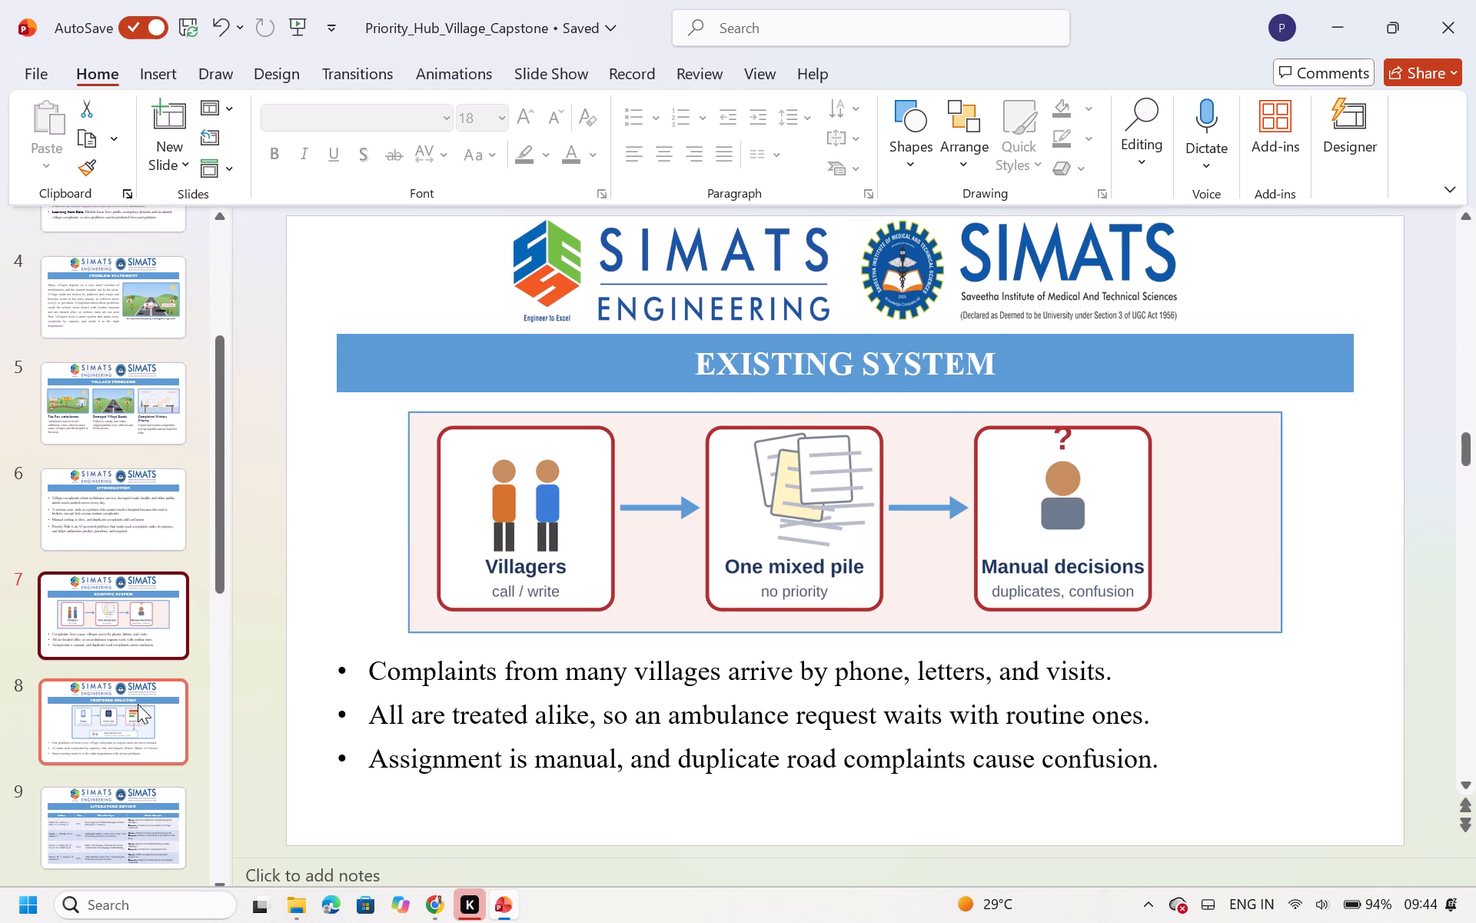
click(138, 704)
scroll(138, 704, down, 2)
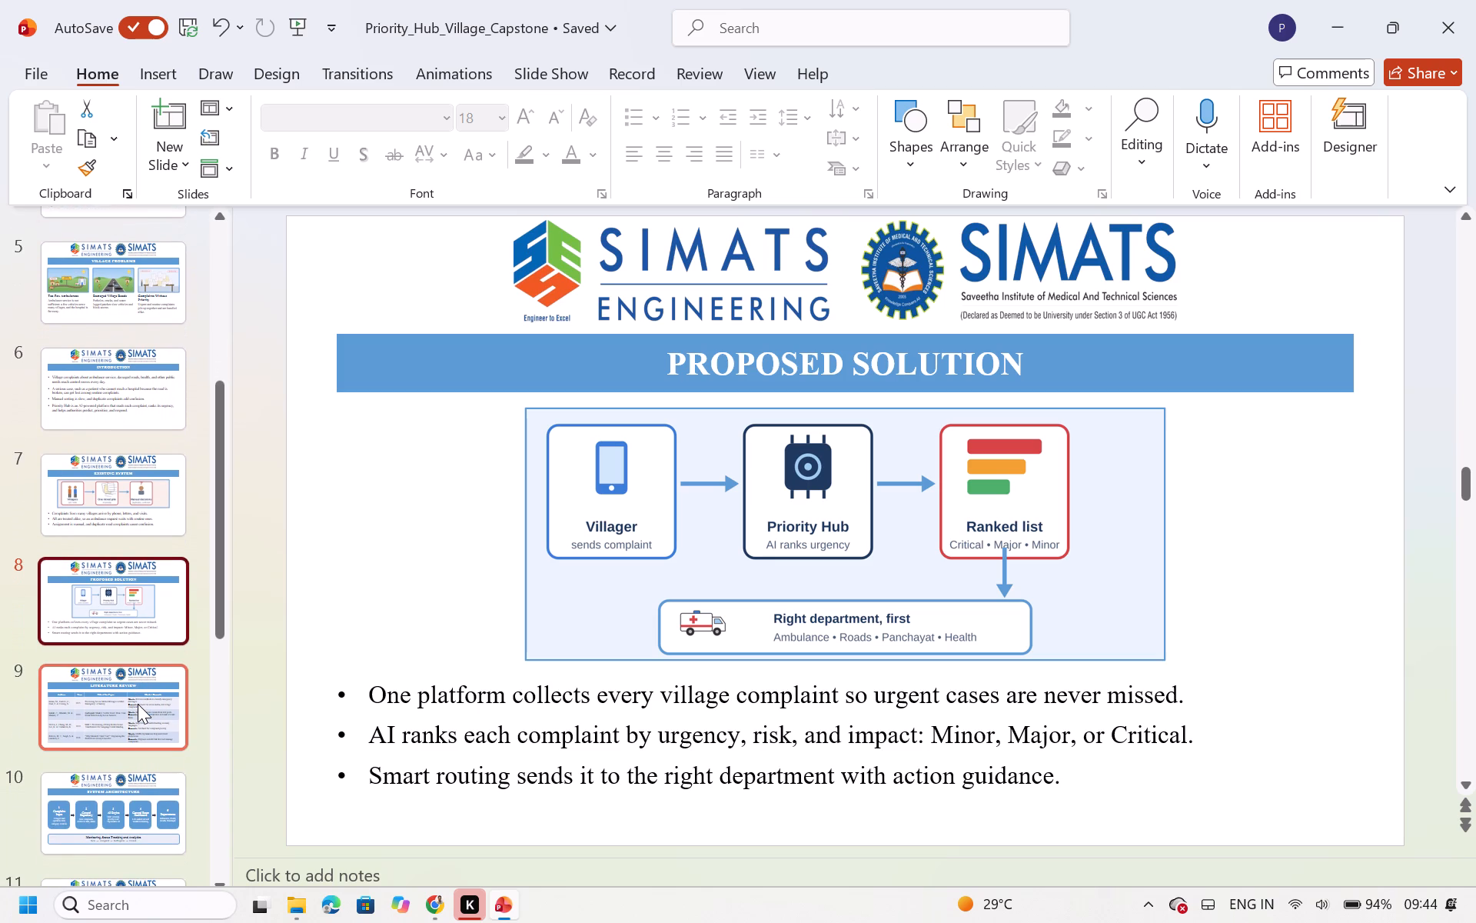
Review the wording of the slides from System Architecture through the modules, sample complaints and Future Scope to Conclusion.
scroll(127, 715, down, 1)
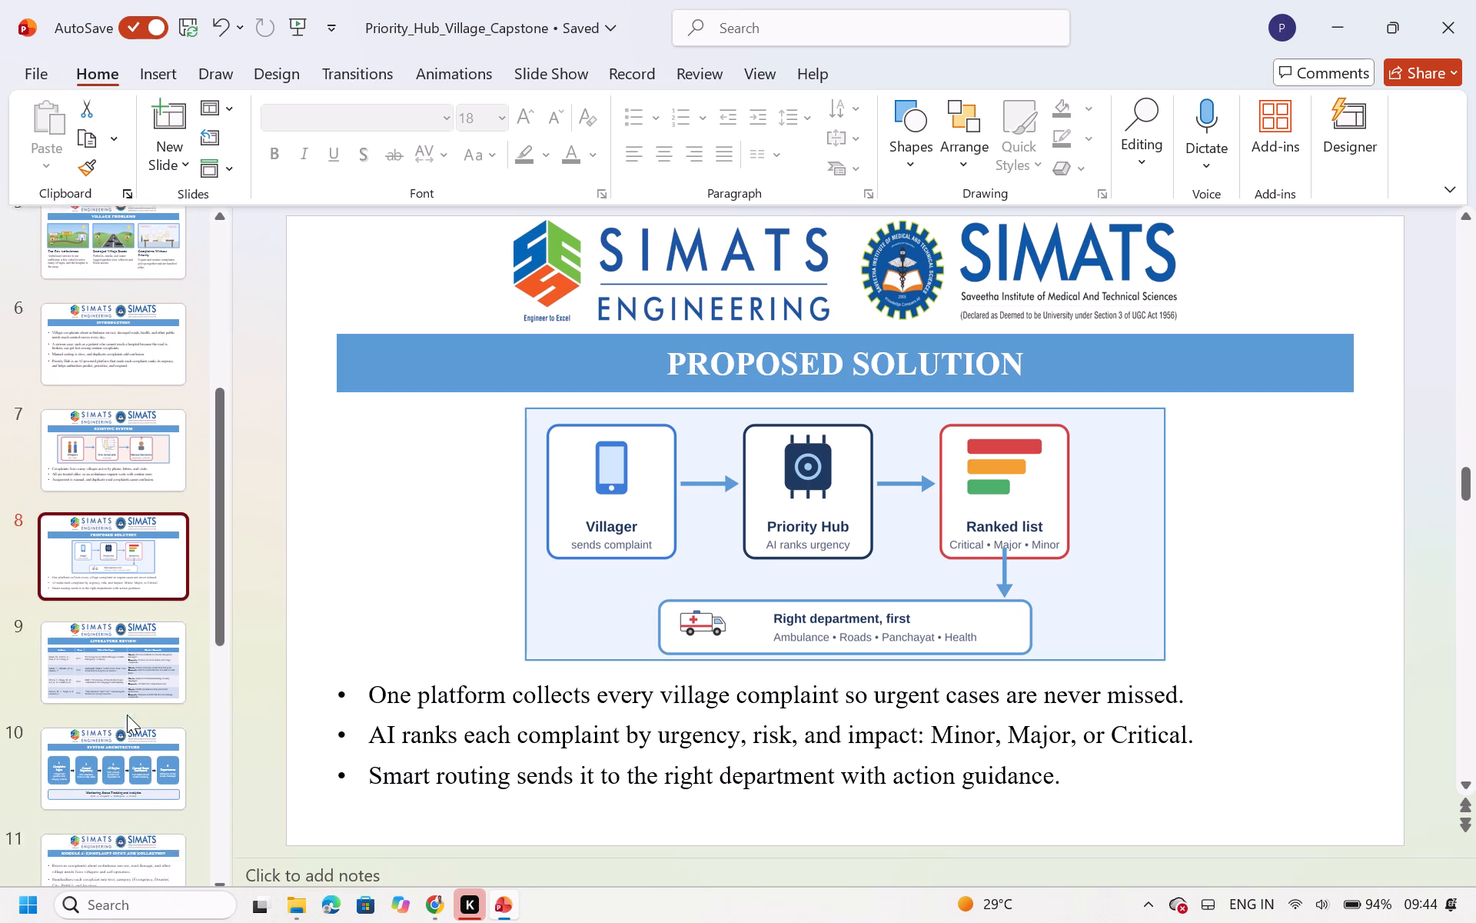
scroll(127, 715, down, 1)
click(117, 705)
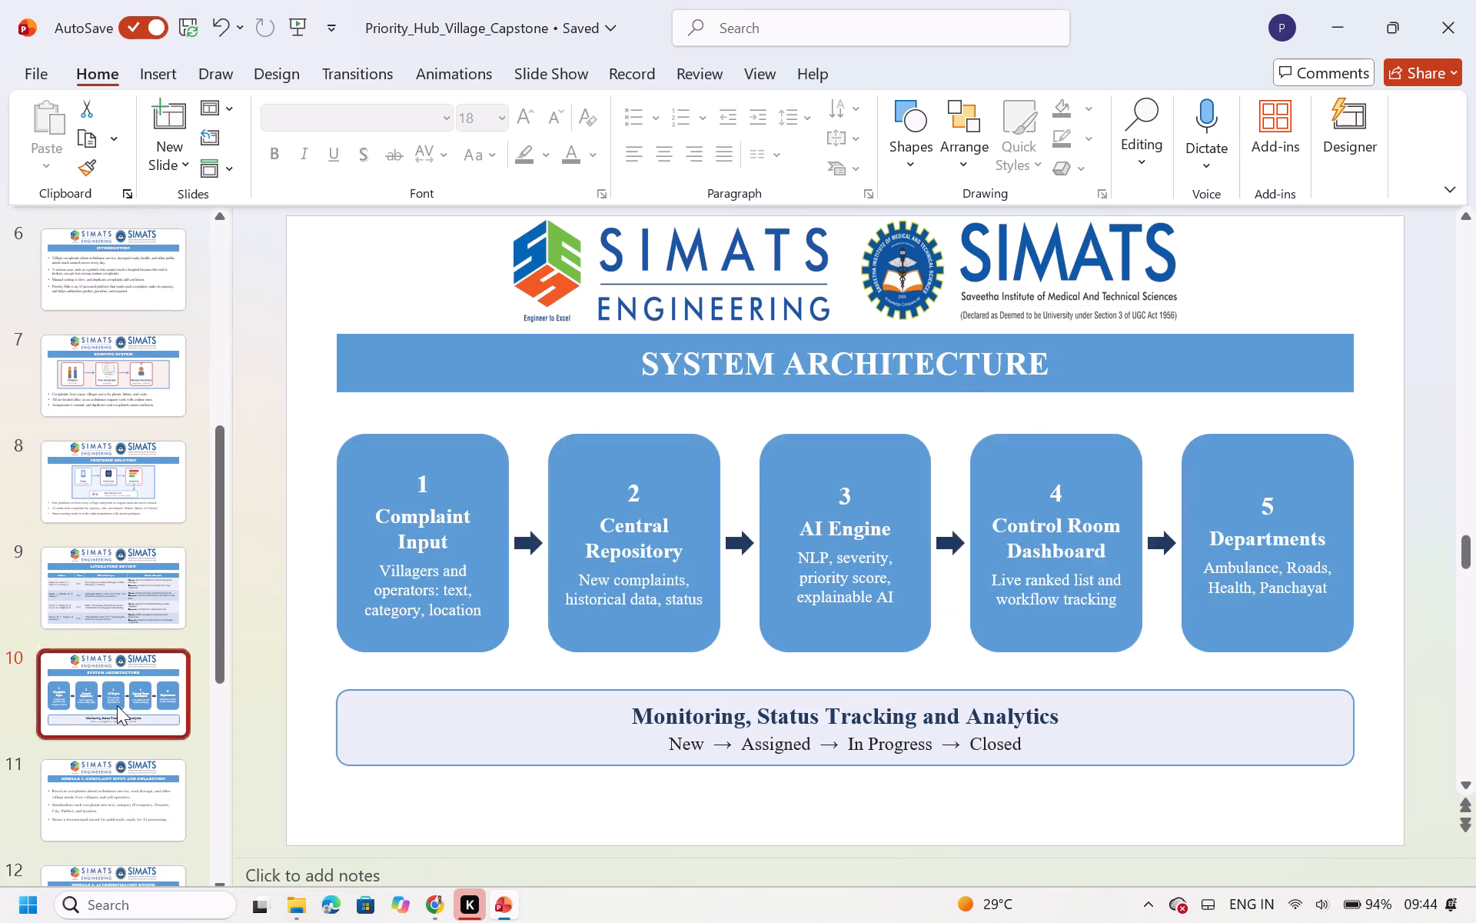
scroll(117, 705, down, 1)
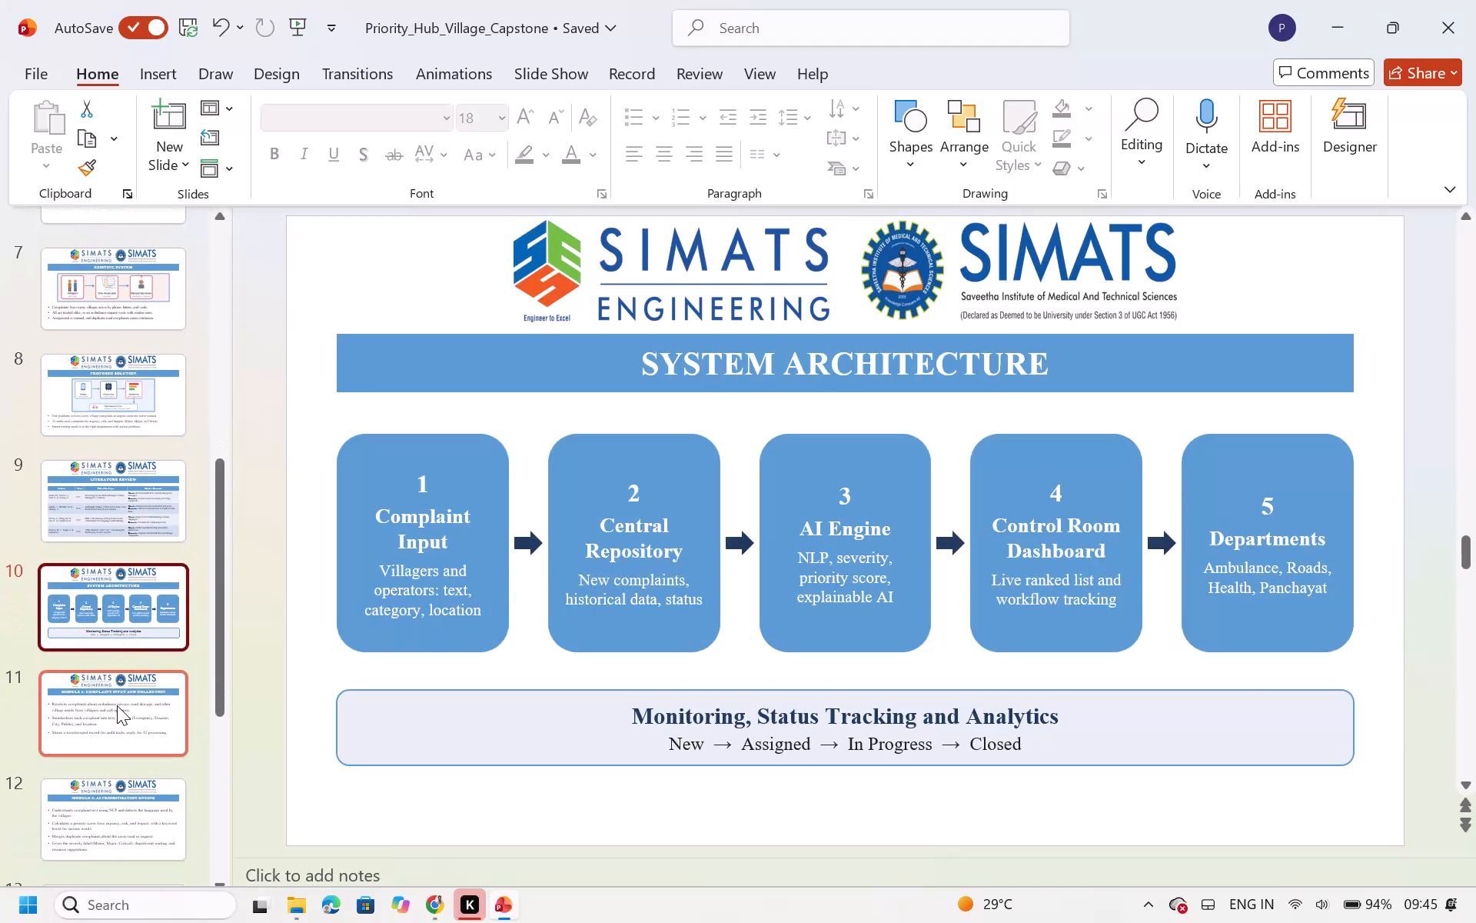
click(117, 705)
scroll(117, 705, down, 2)
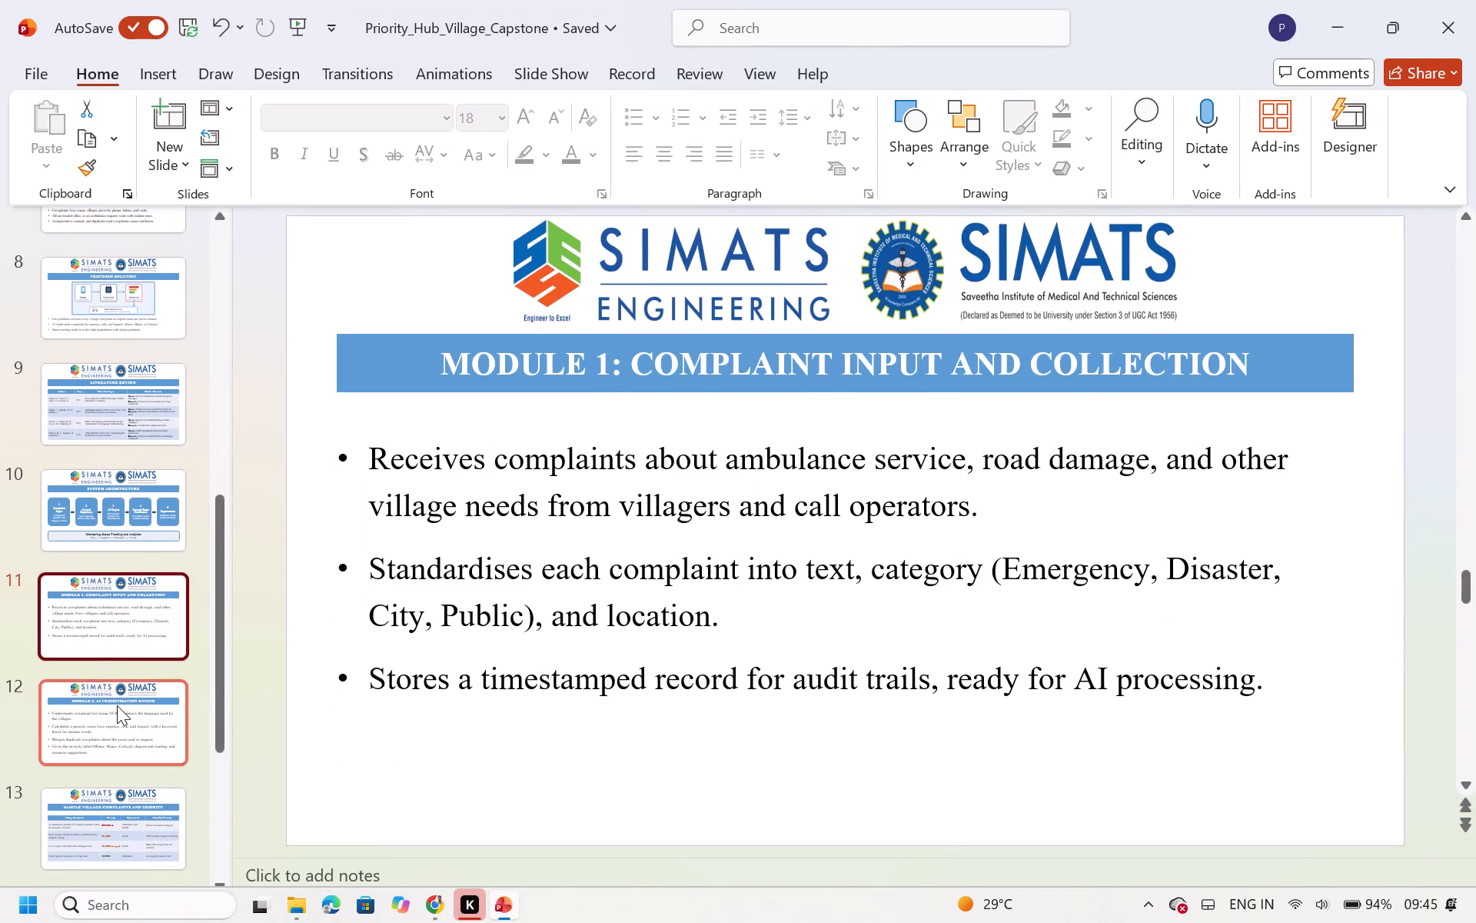
click(117, 705)
scroll(117, 705, down, 2)
click(117, 705)
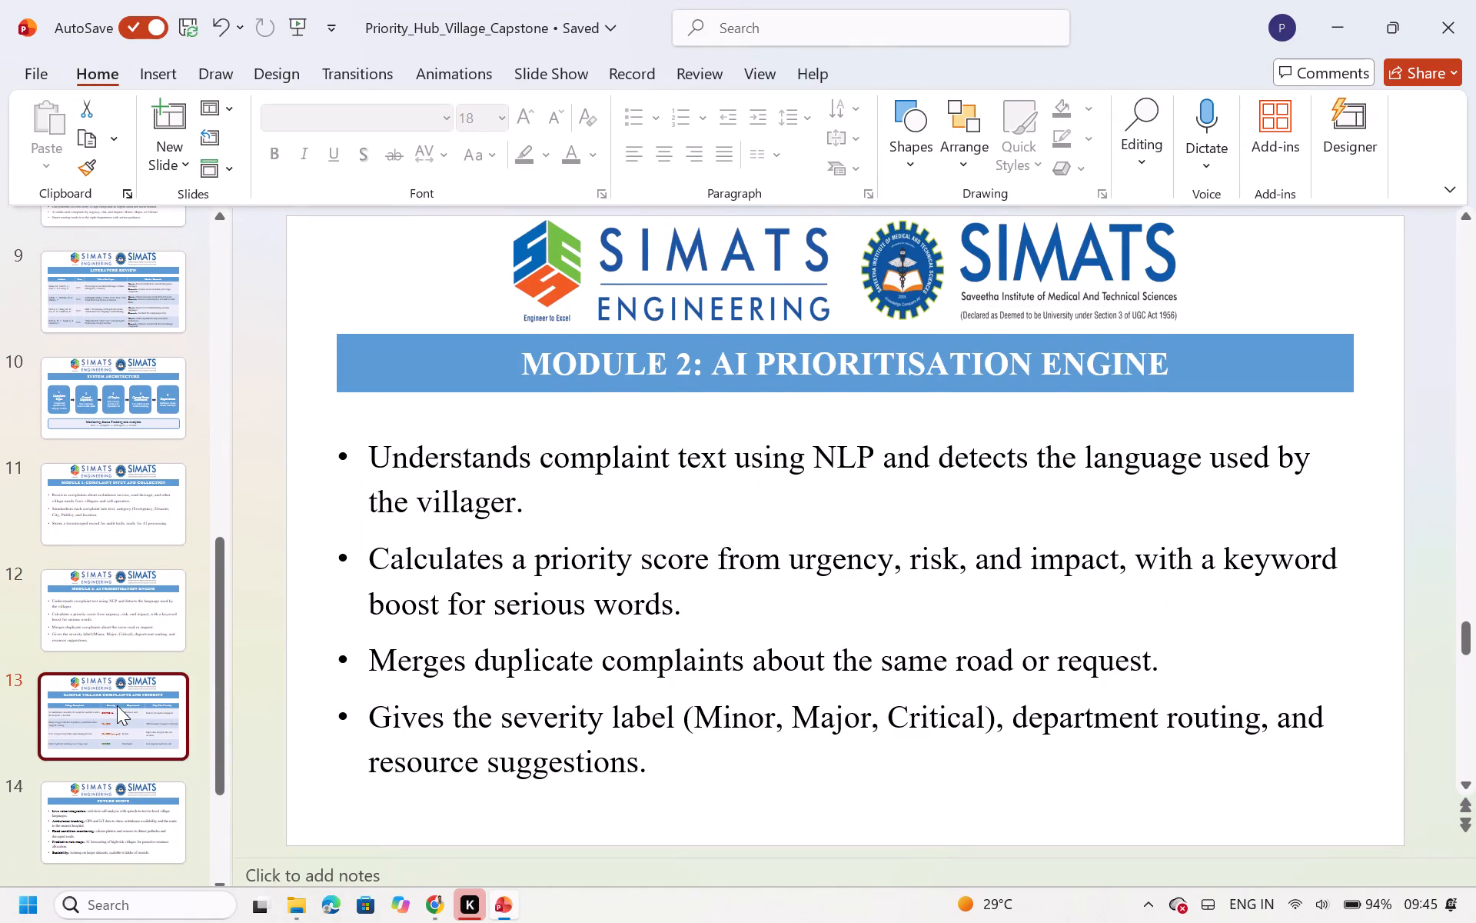
scroll(117, 705, down, 3)
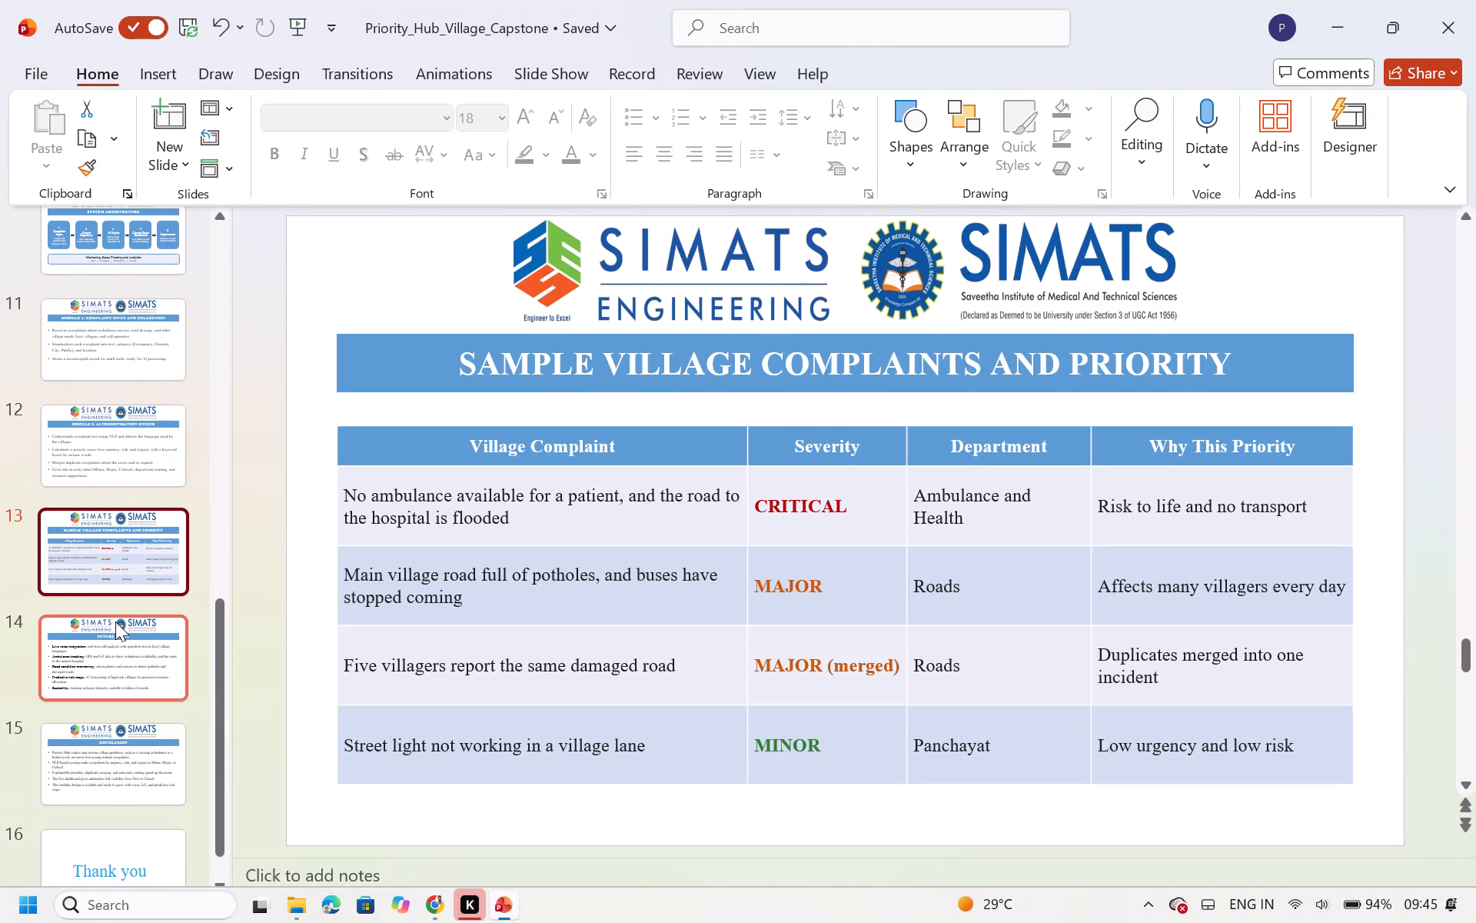
click(115, 615)
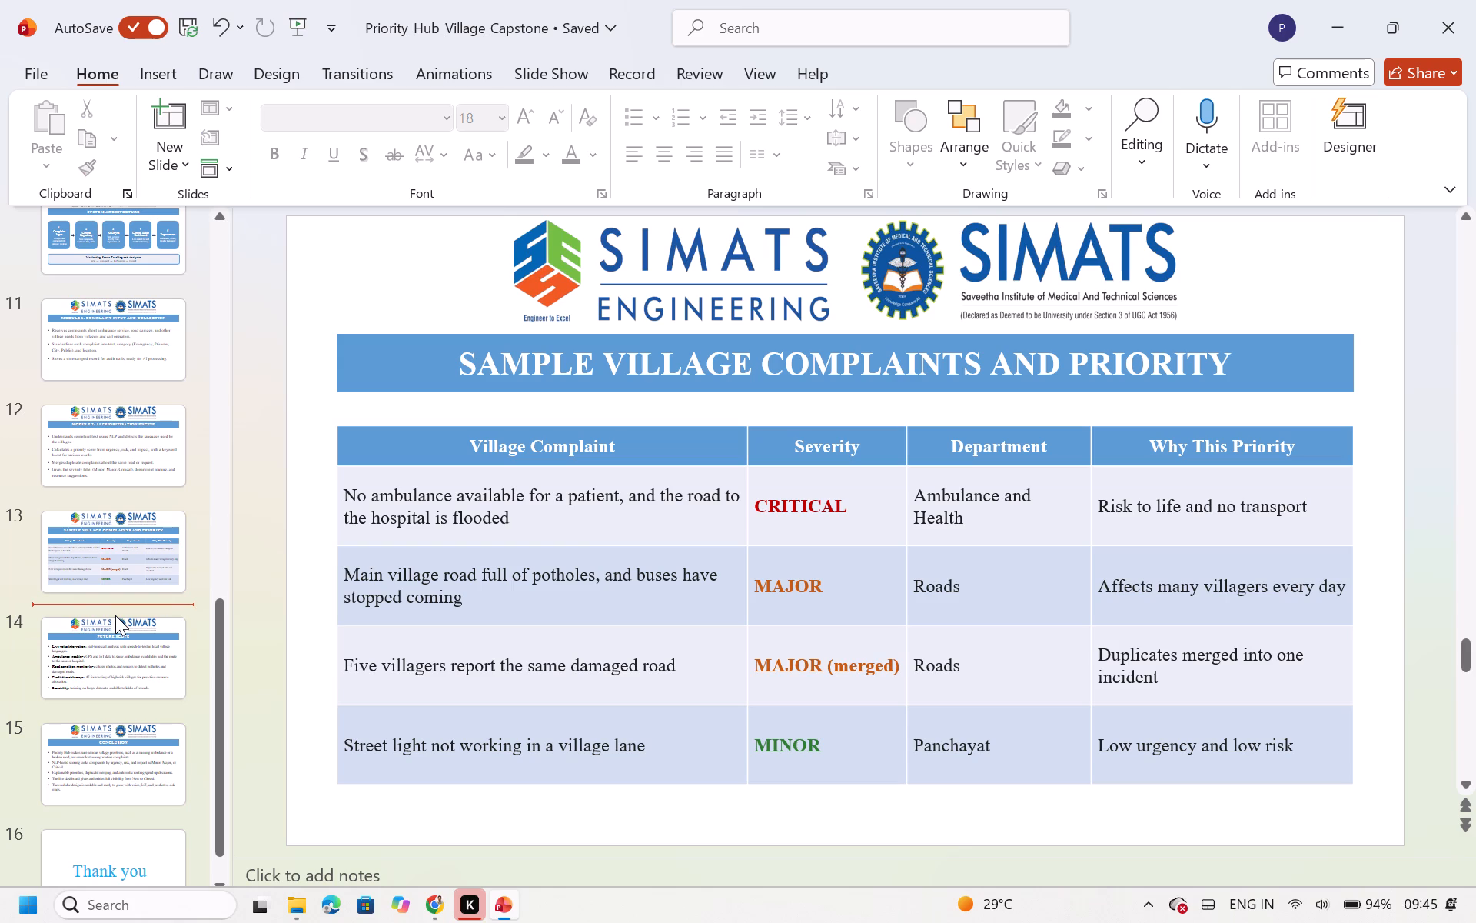
click(115, 615)
click(107, 685)
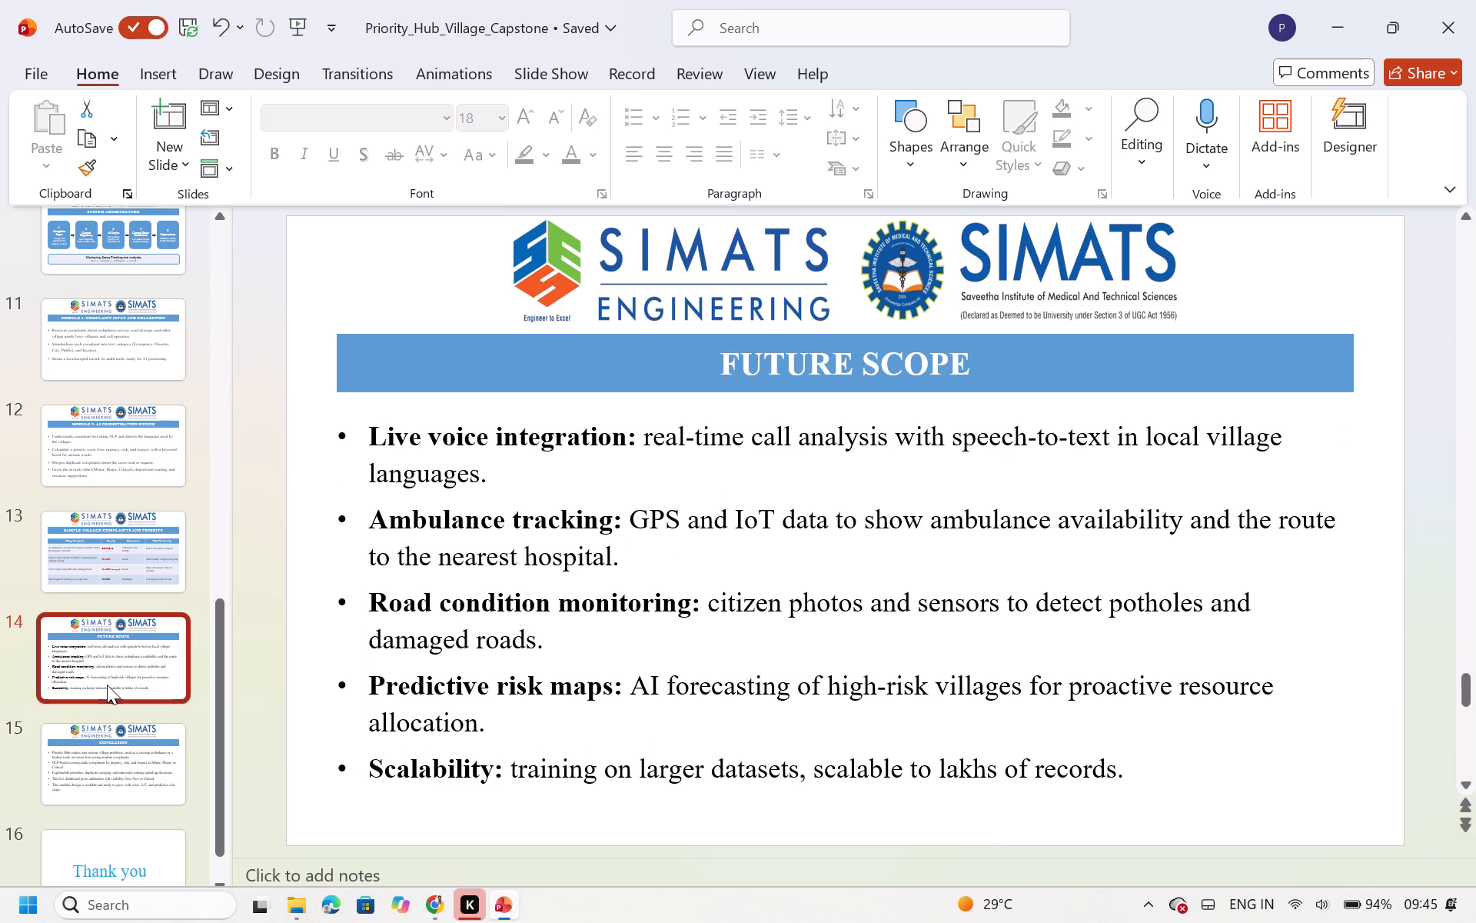
scroll(107, 685, down, 1)
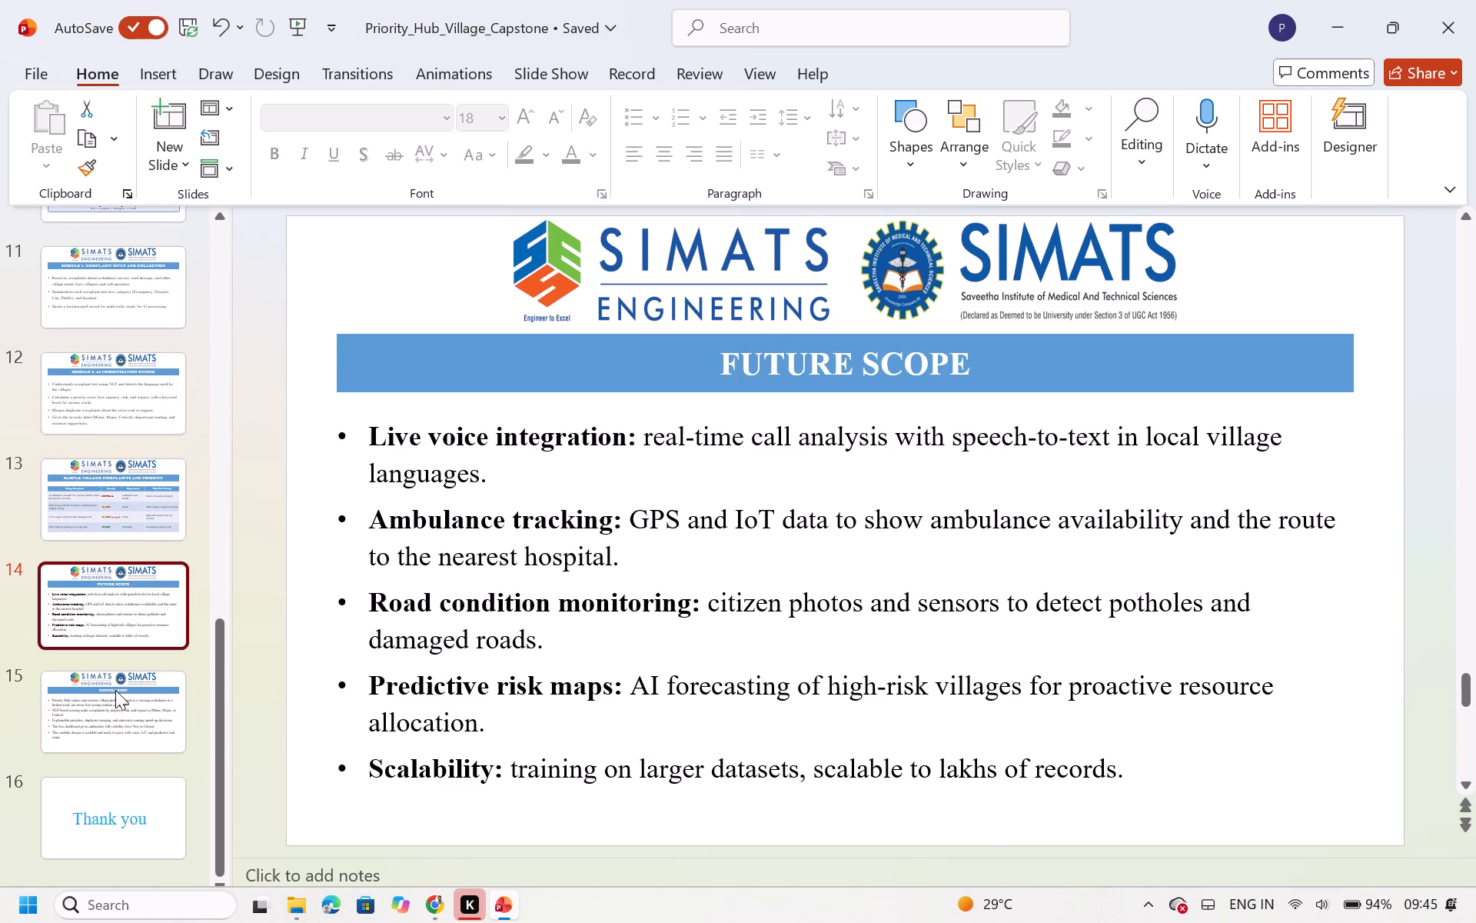
click(134, 705)
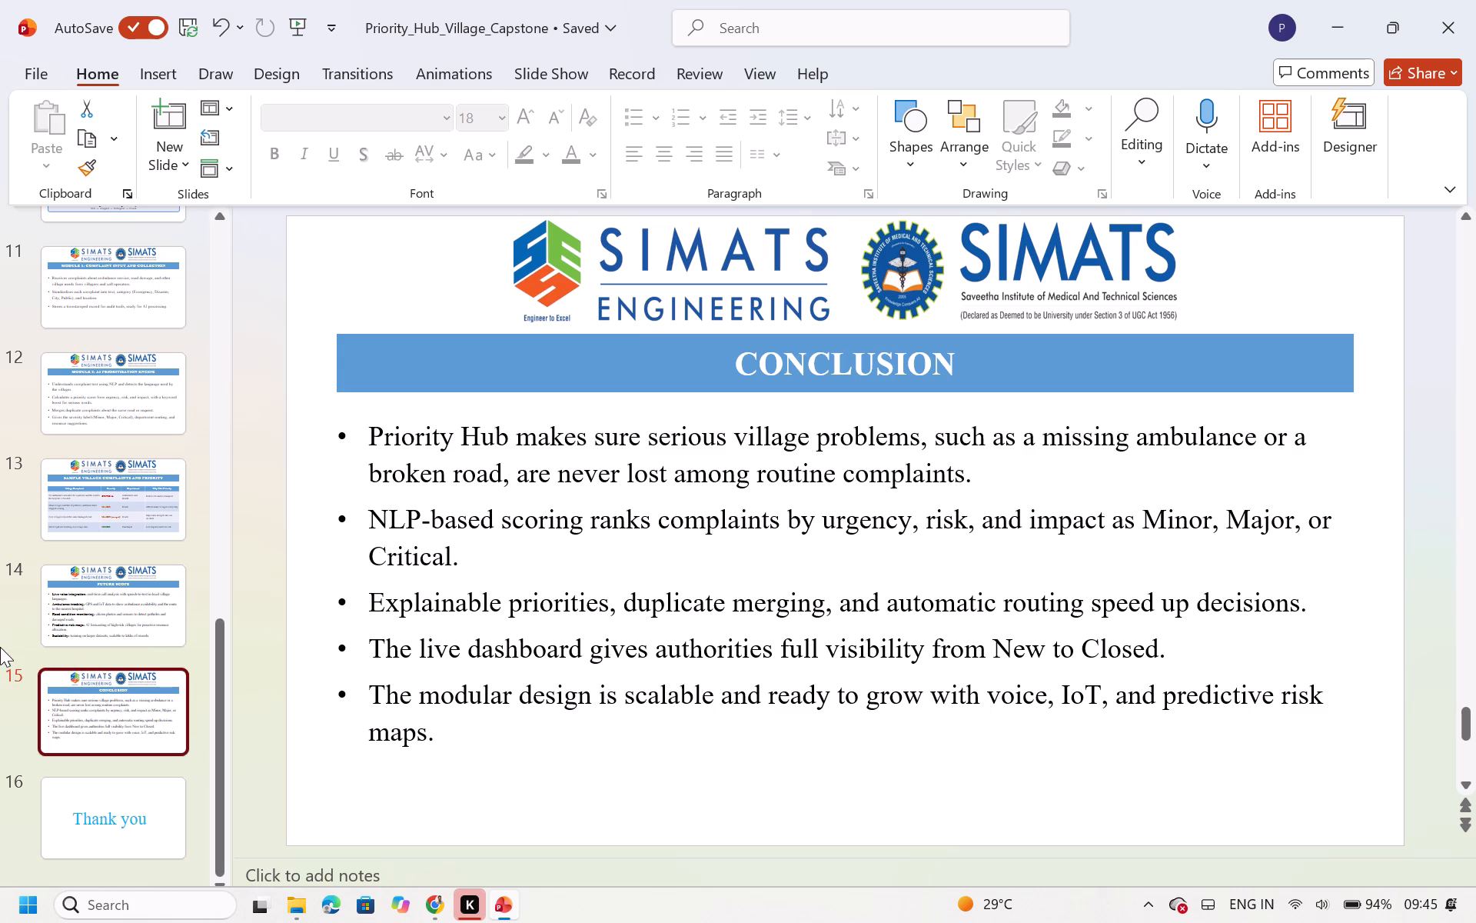
scroll(99, 548, up, 14)
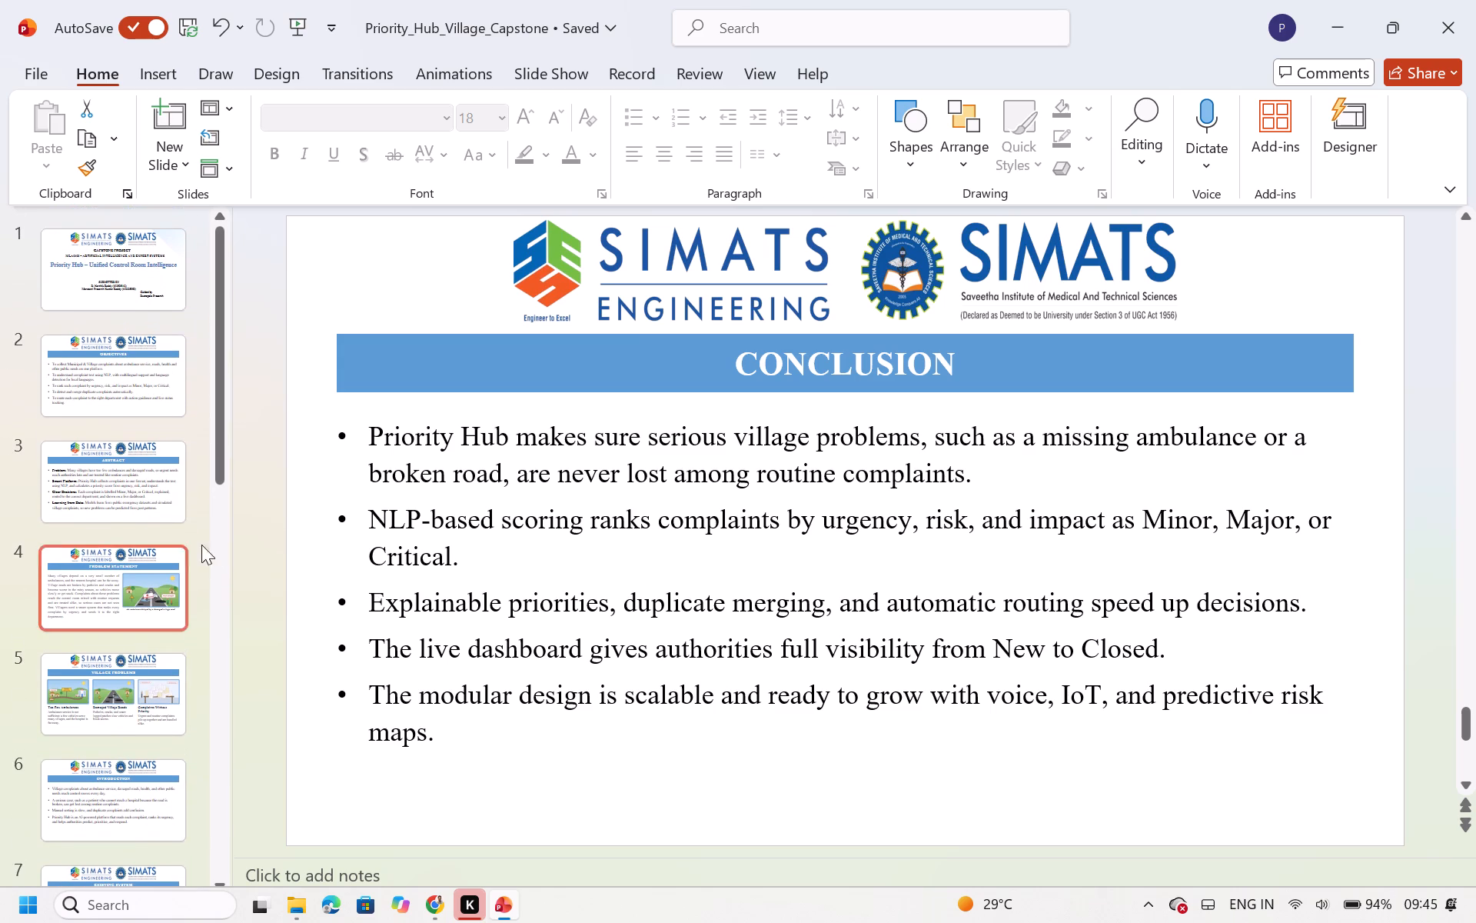
Recheck the wording of the Objectives and Abstract slides and return to the System Architecture slide.
scroll(114, 502, up, 5)
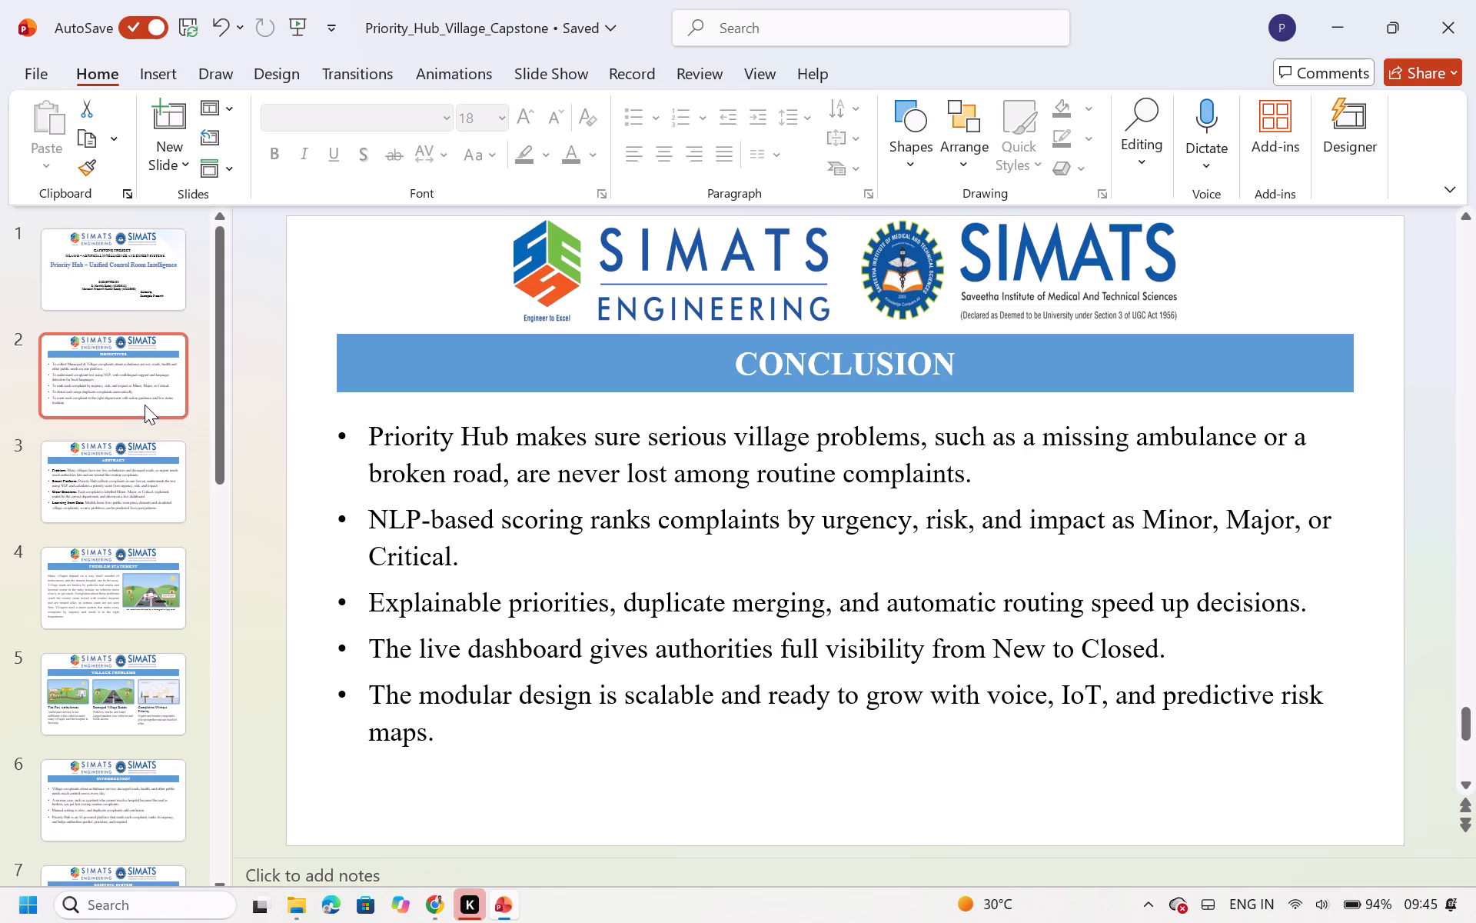
click(145, 405)
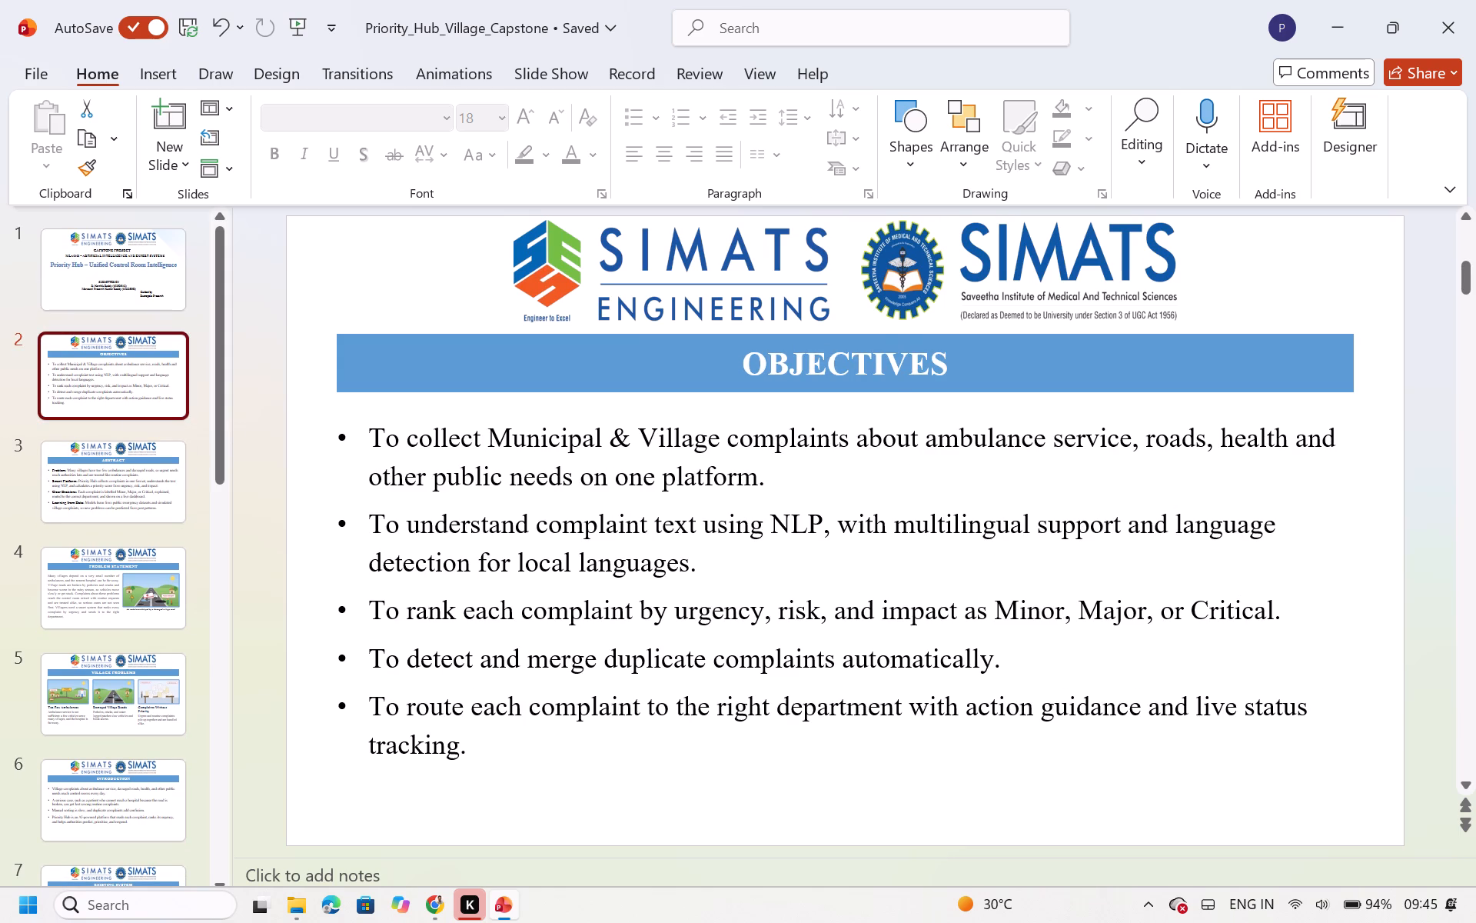
click(153, 504)
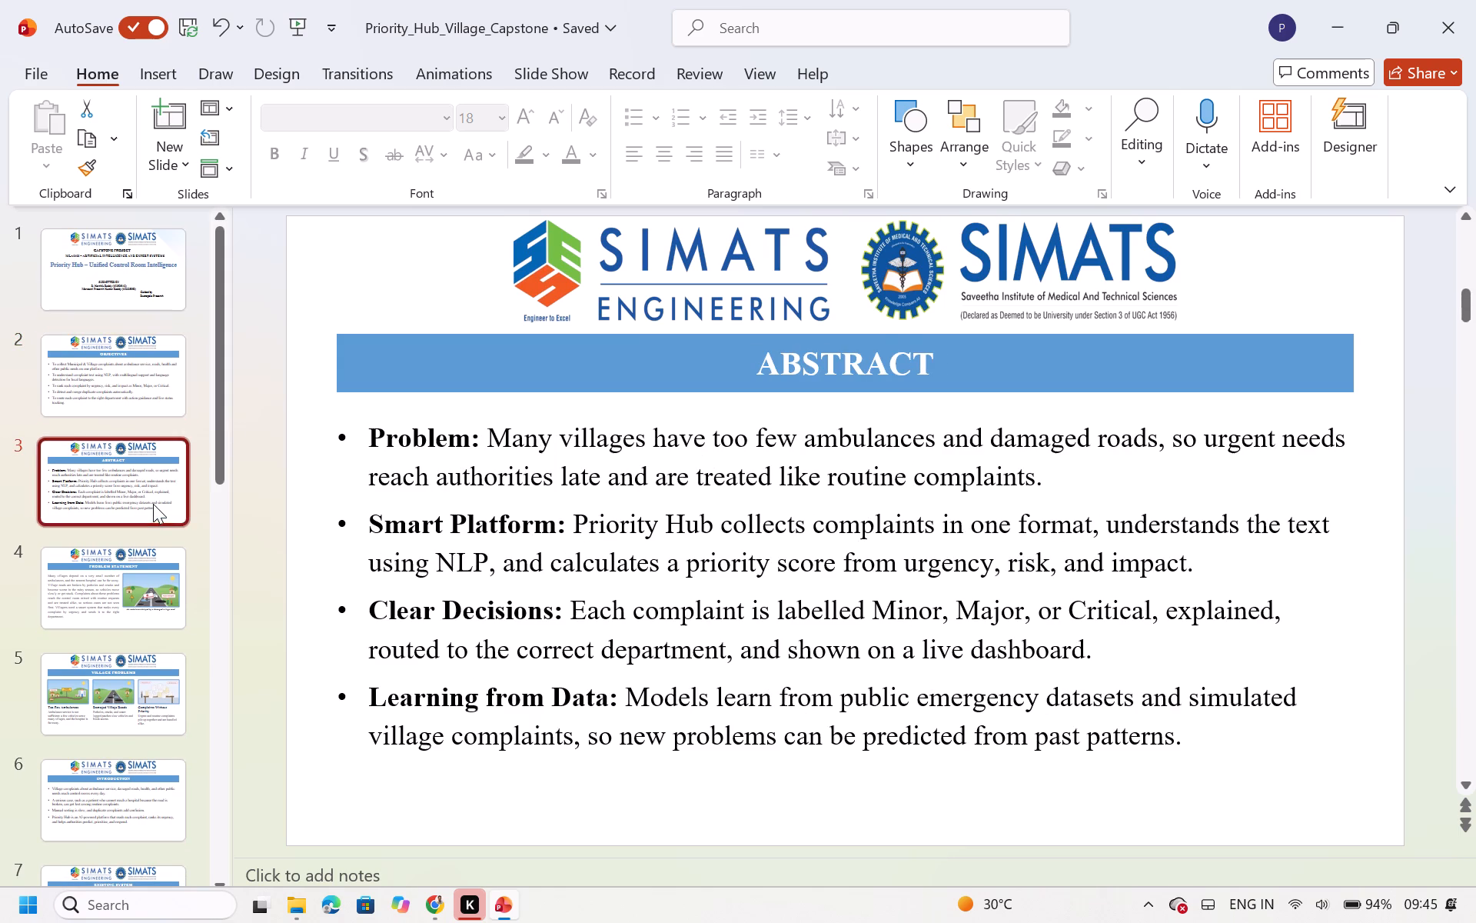
scroll(116, 657, down, 5)
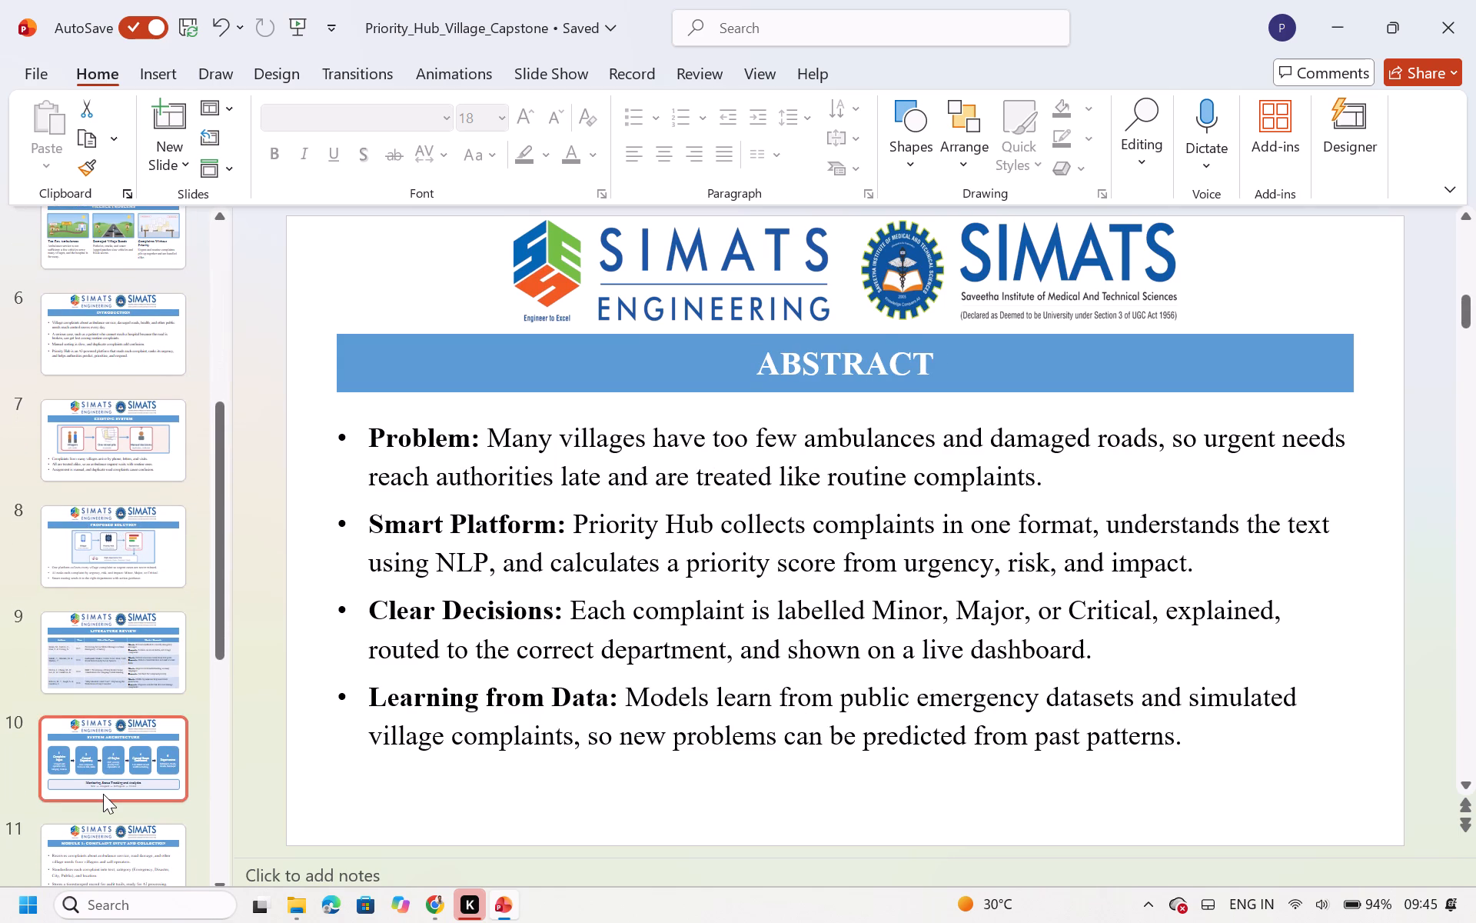
click(103, 794)
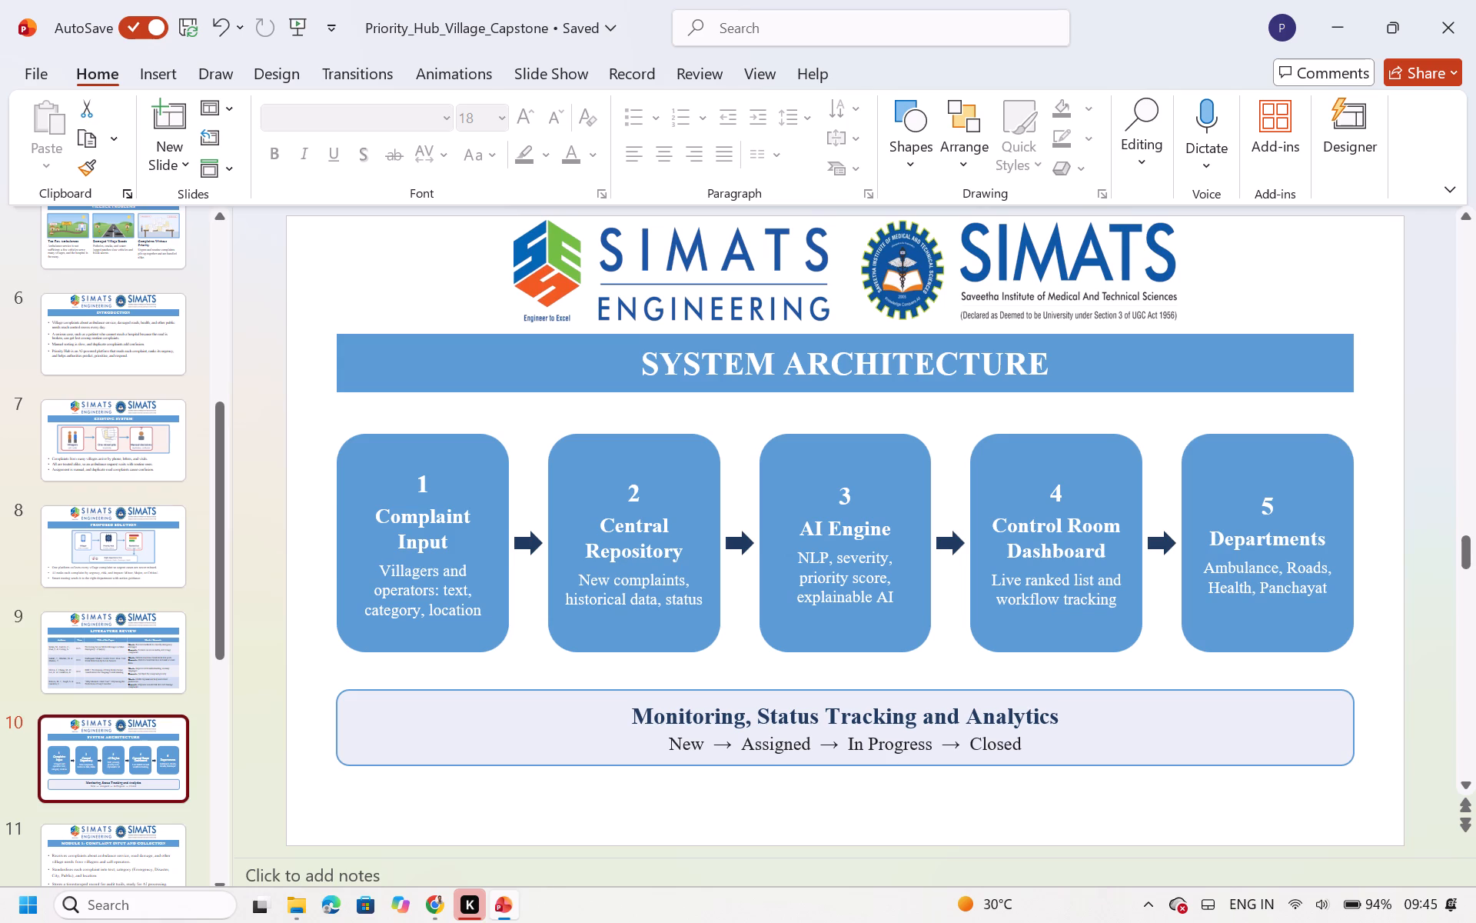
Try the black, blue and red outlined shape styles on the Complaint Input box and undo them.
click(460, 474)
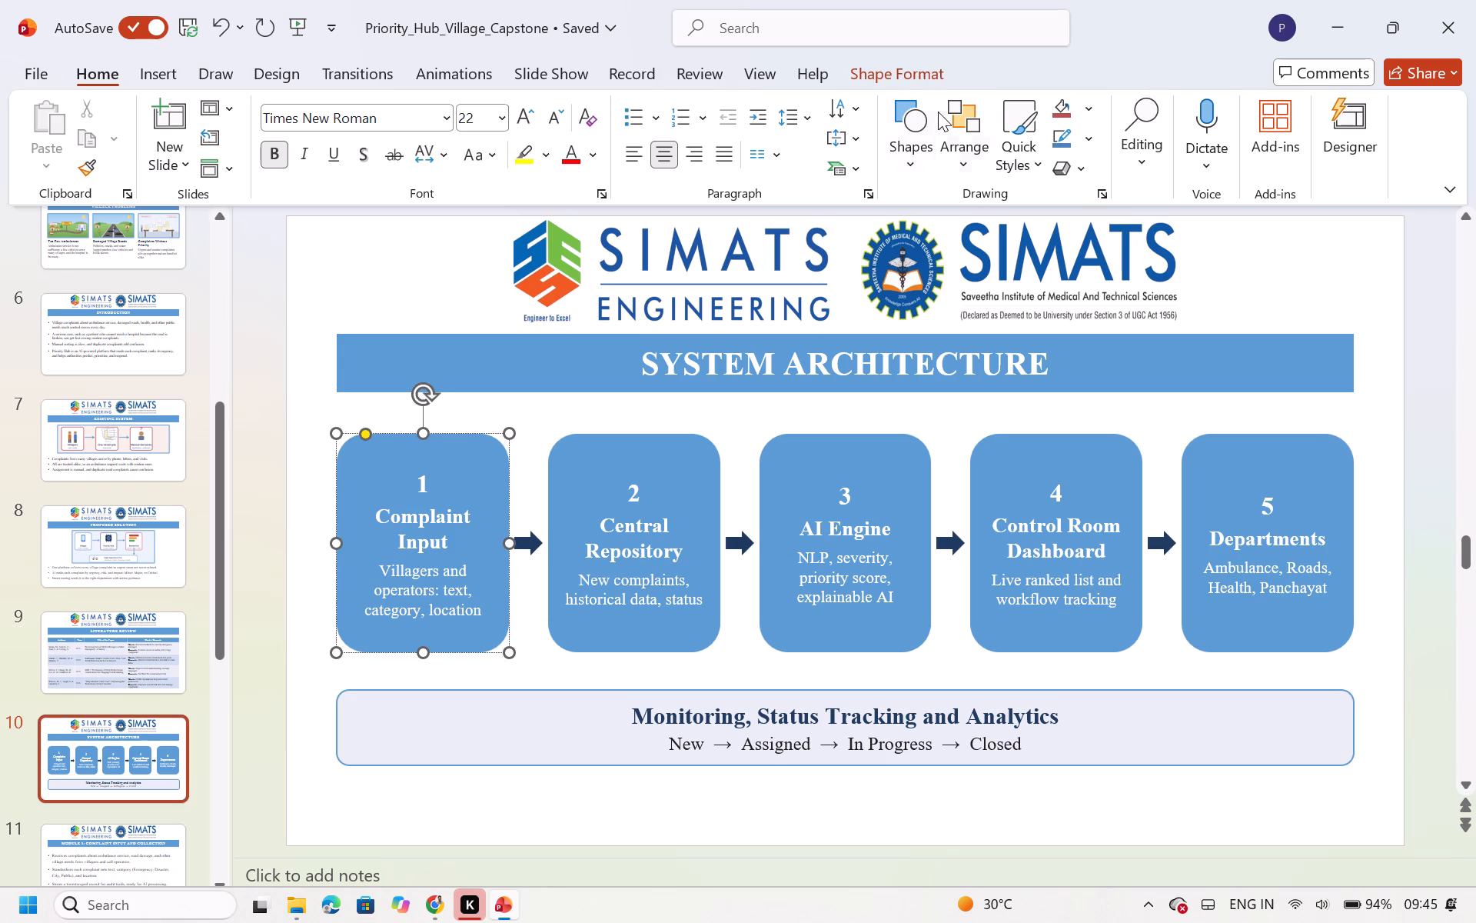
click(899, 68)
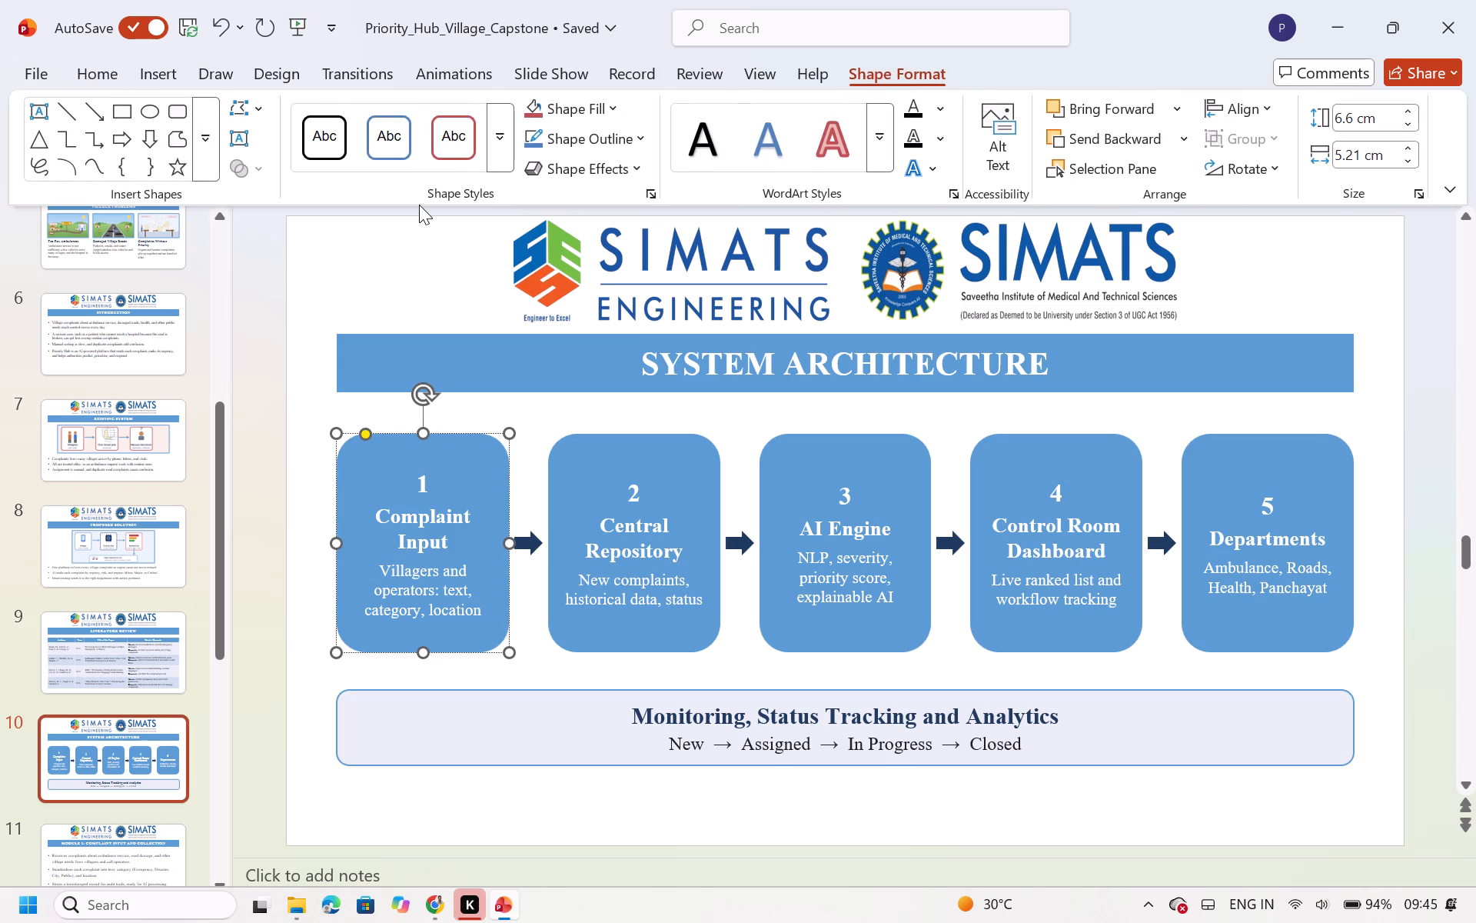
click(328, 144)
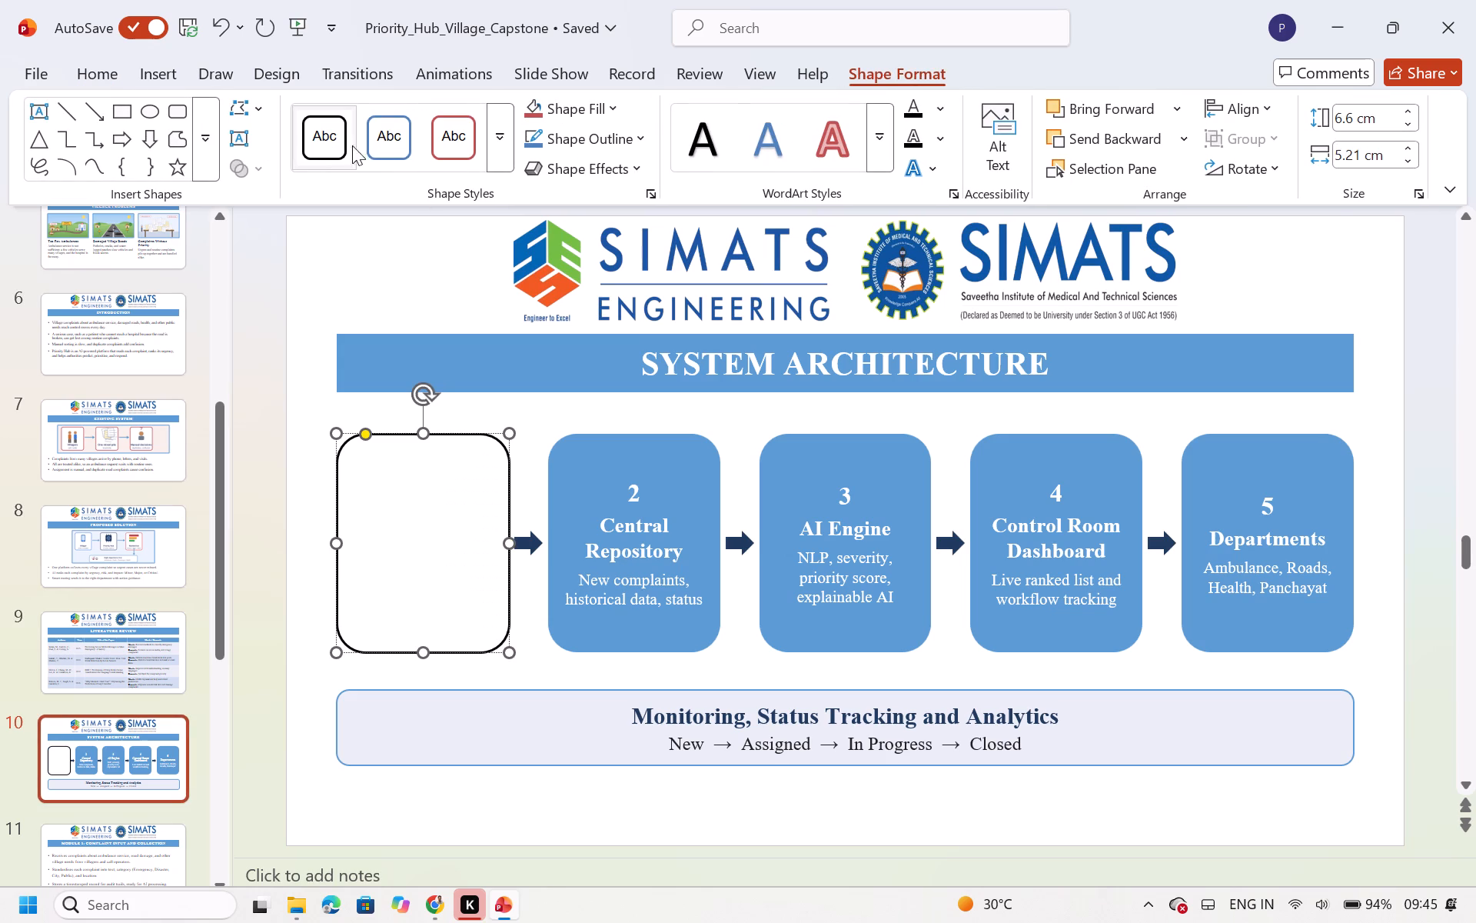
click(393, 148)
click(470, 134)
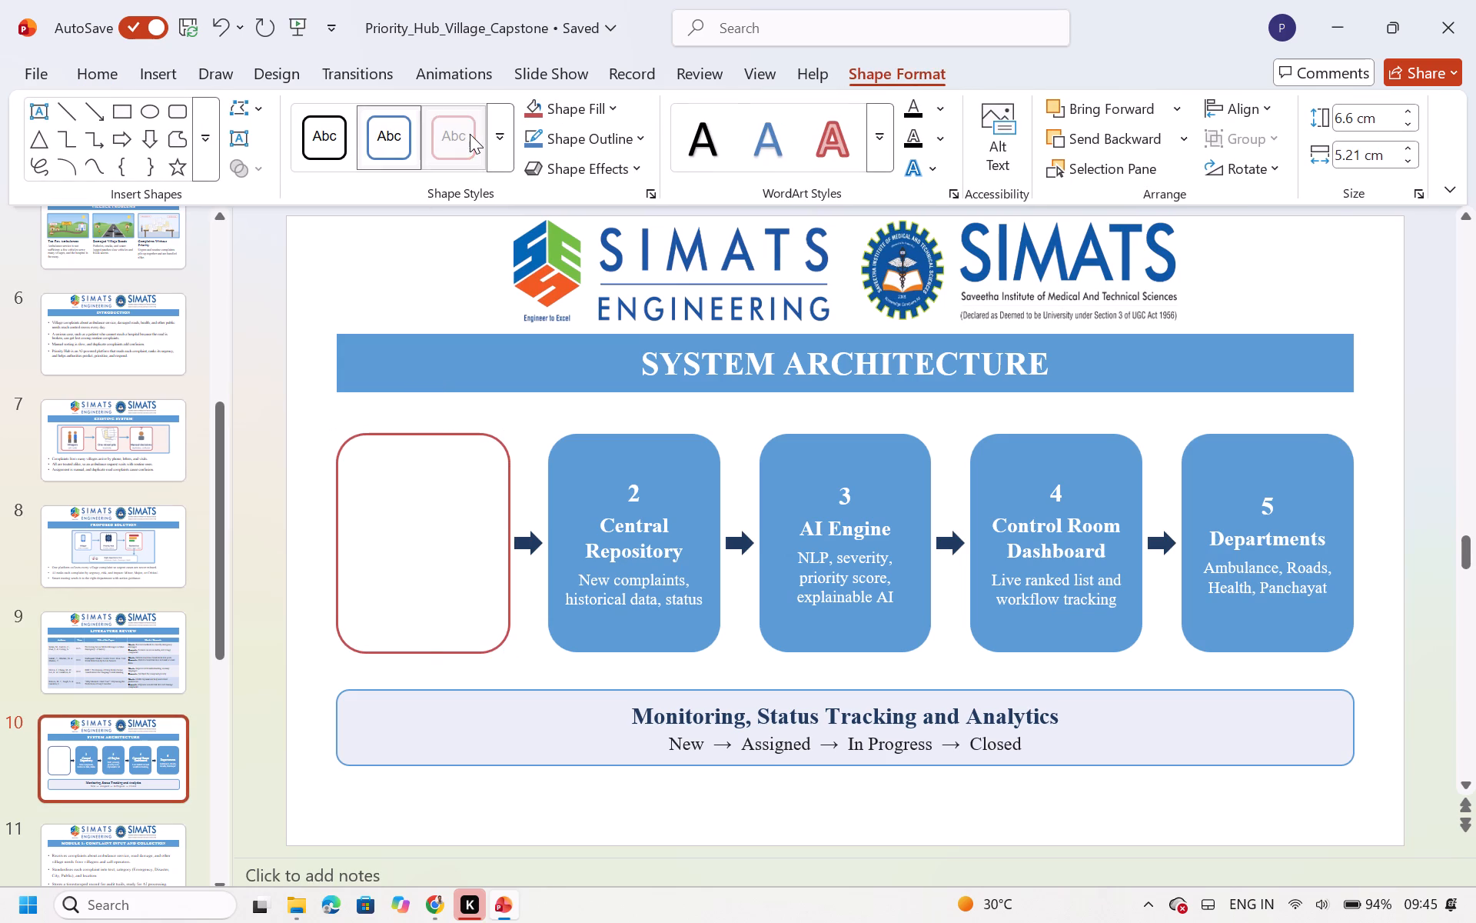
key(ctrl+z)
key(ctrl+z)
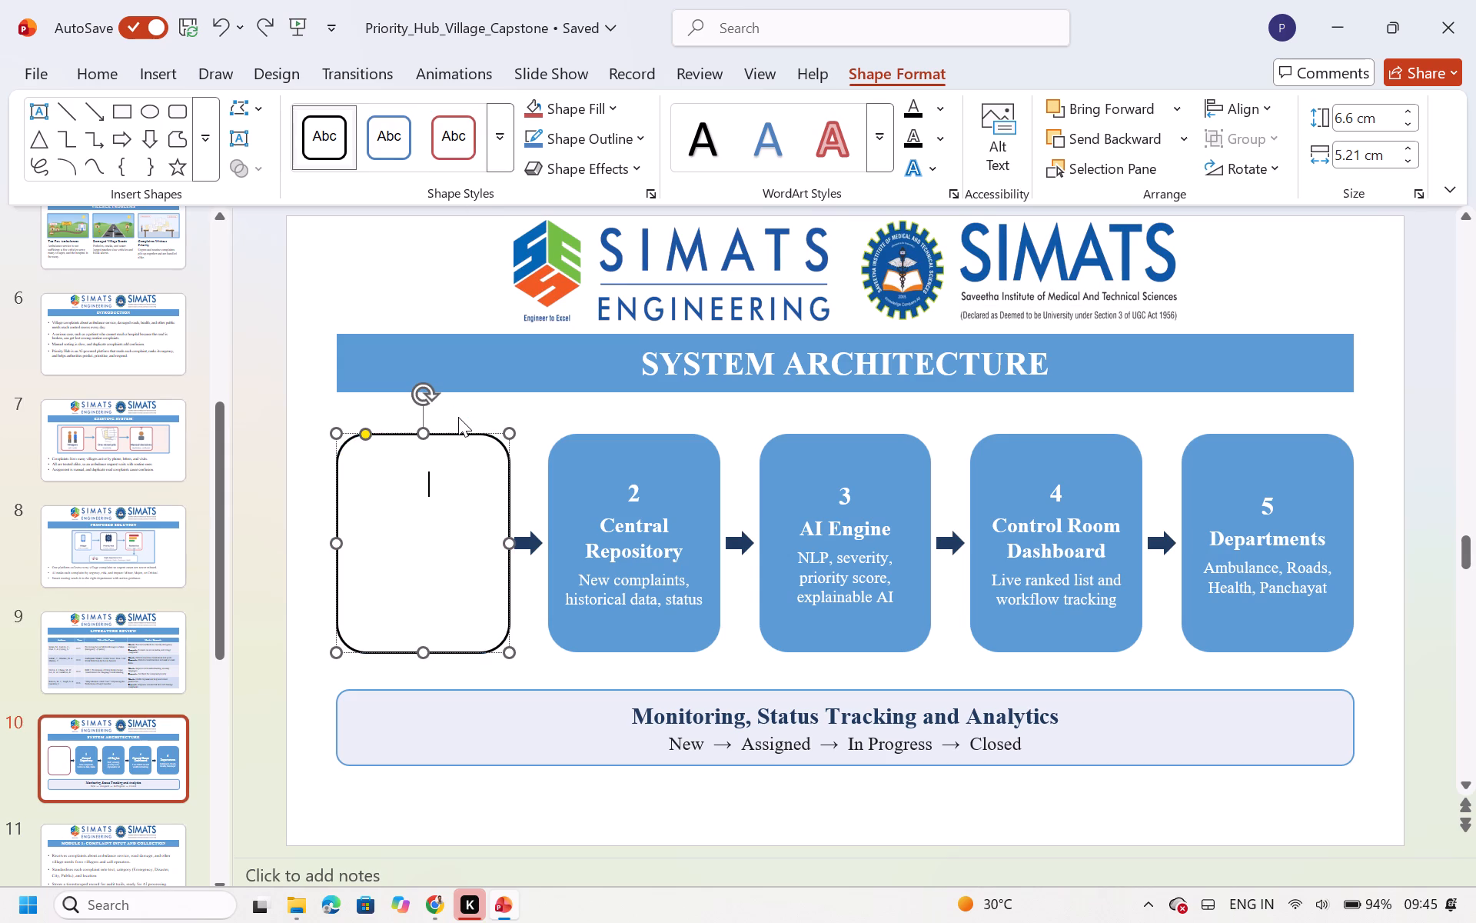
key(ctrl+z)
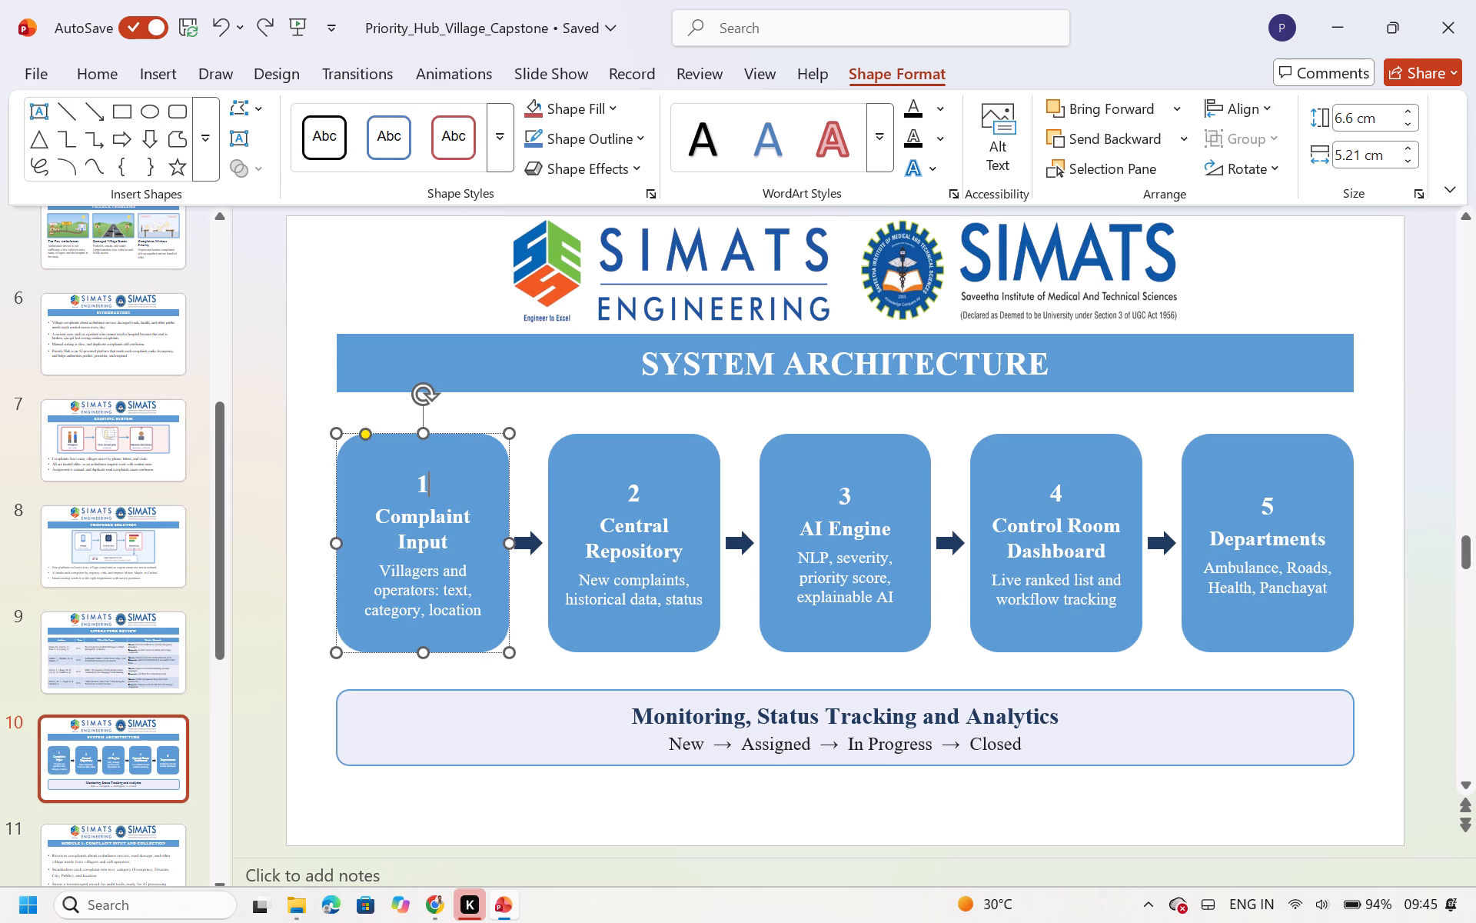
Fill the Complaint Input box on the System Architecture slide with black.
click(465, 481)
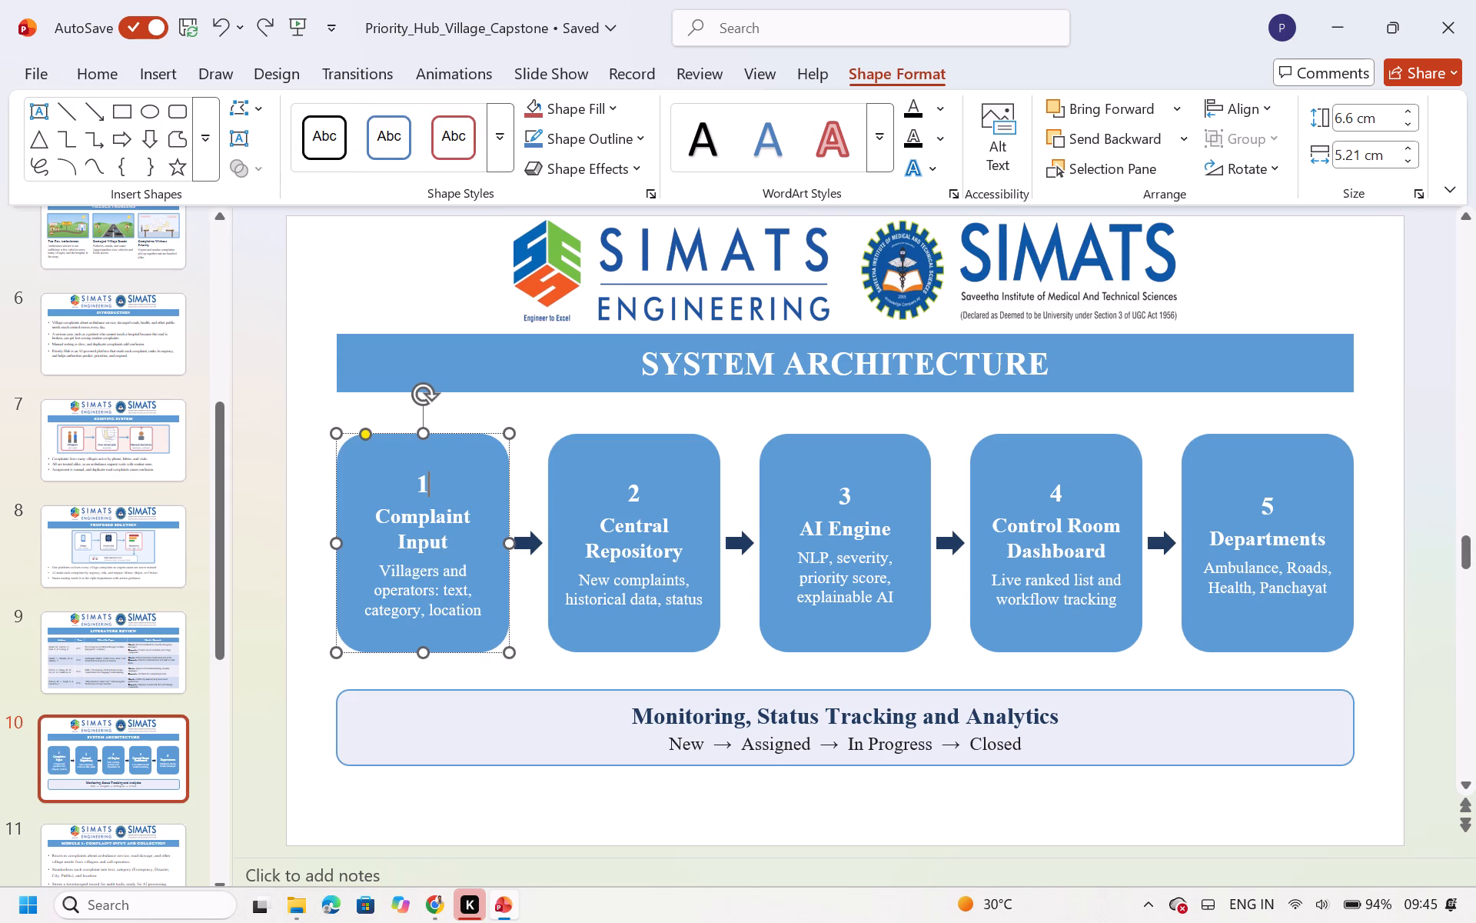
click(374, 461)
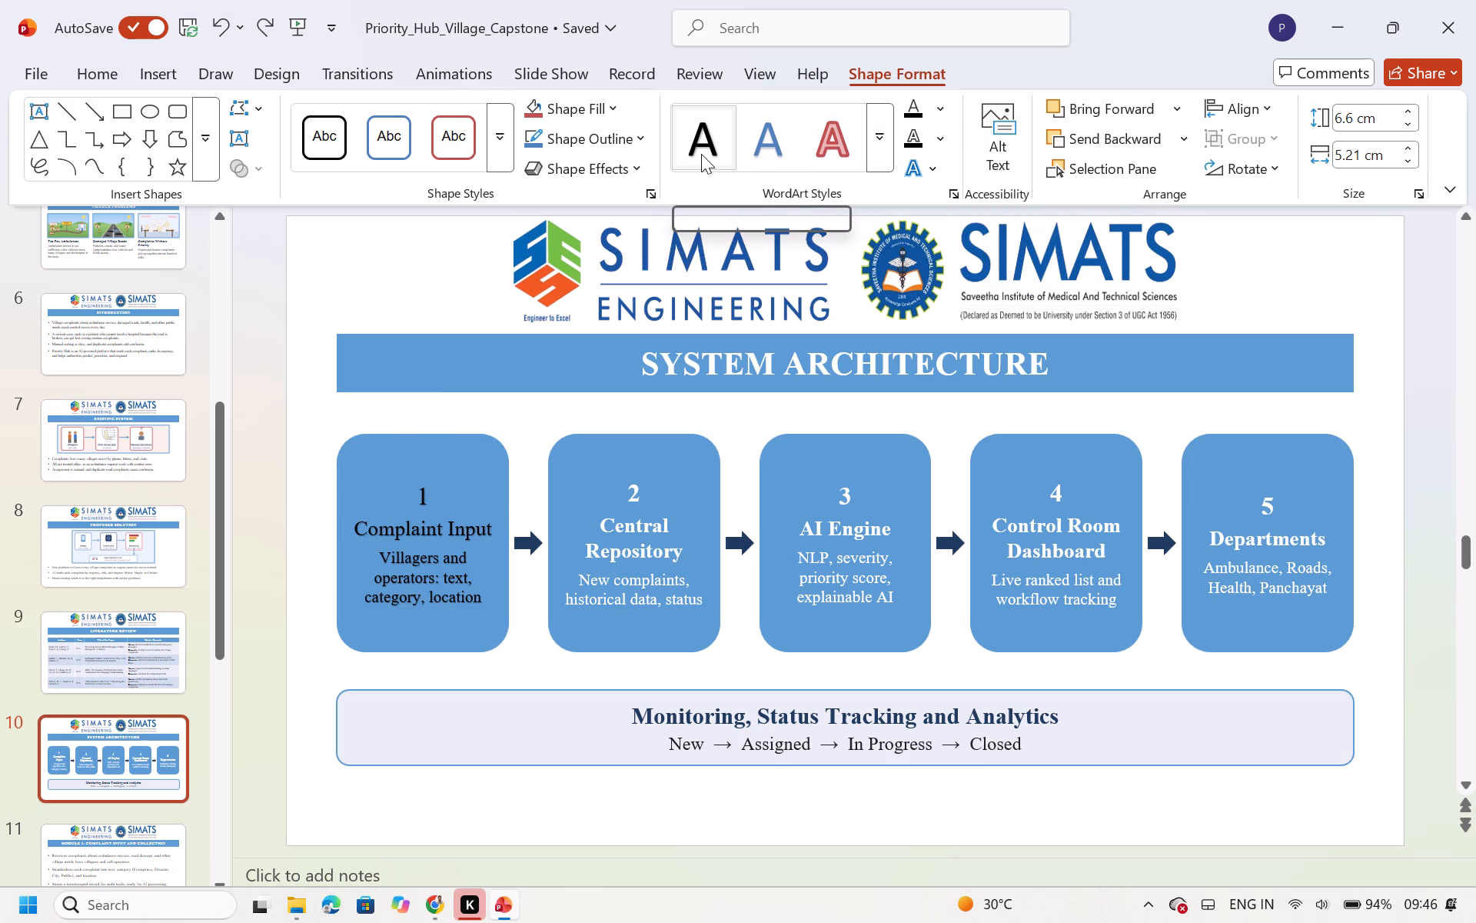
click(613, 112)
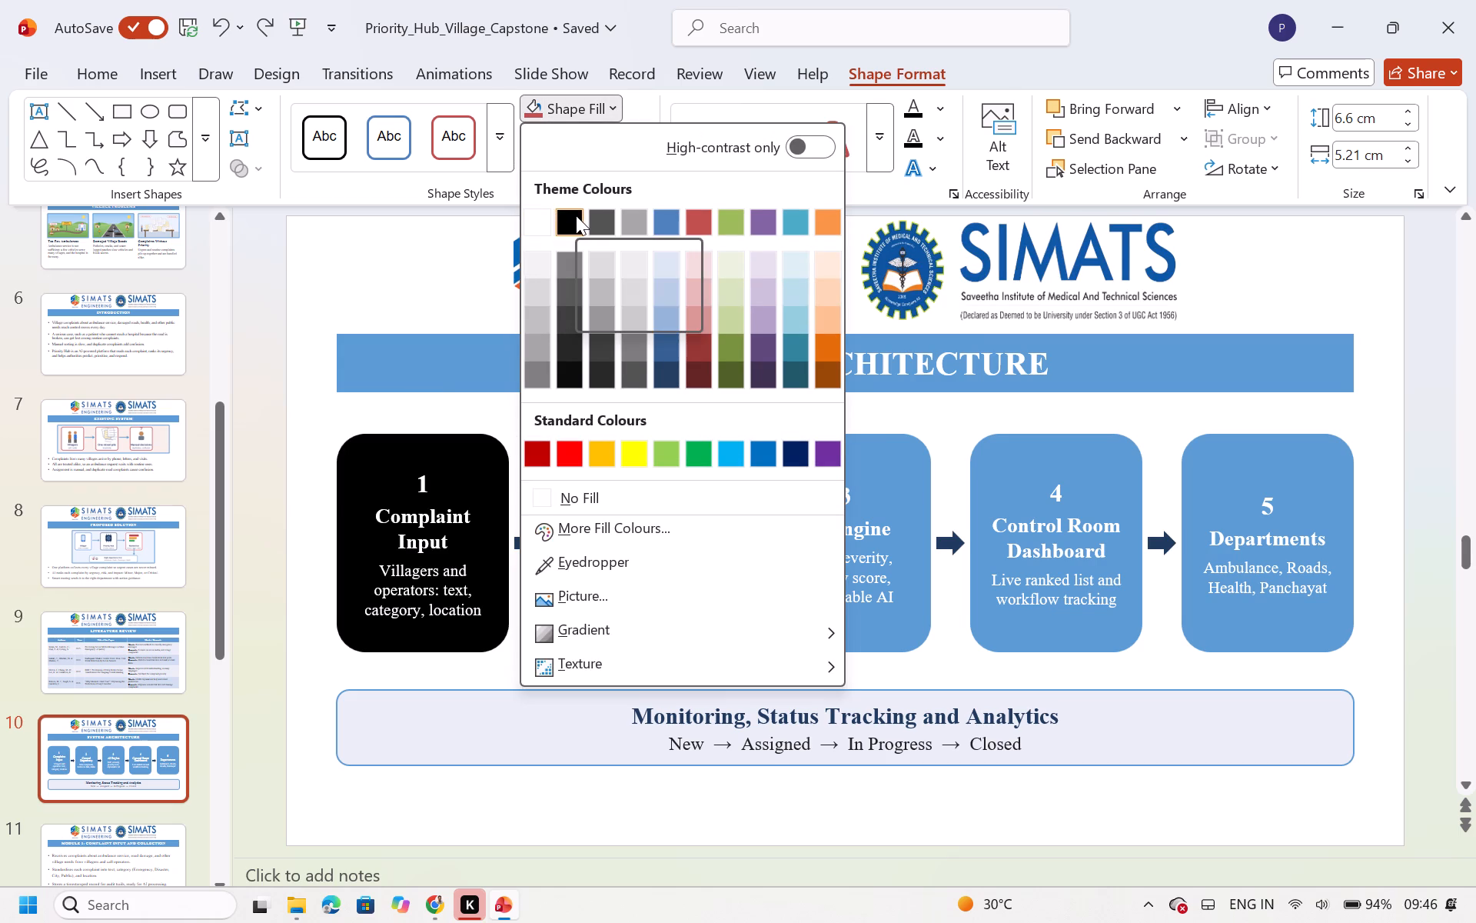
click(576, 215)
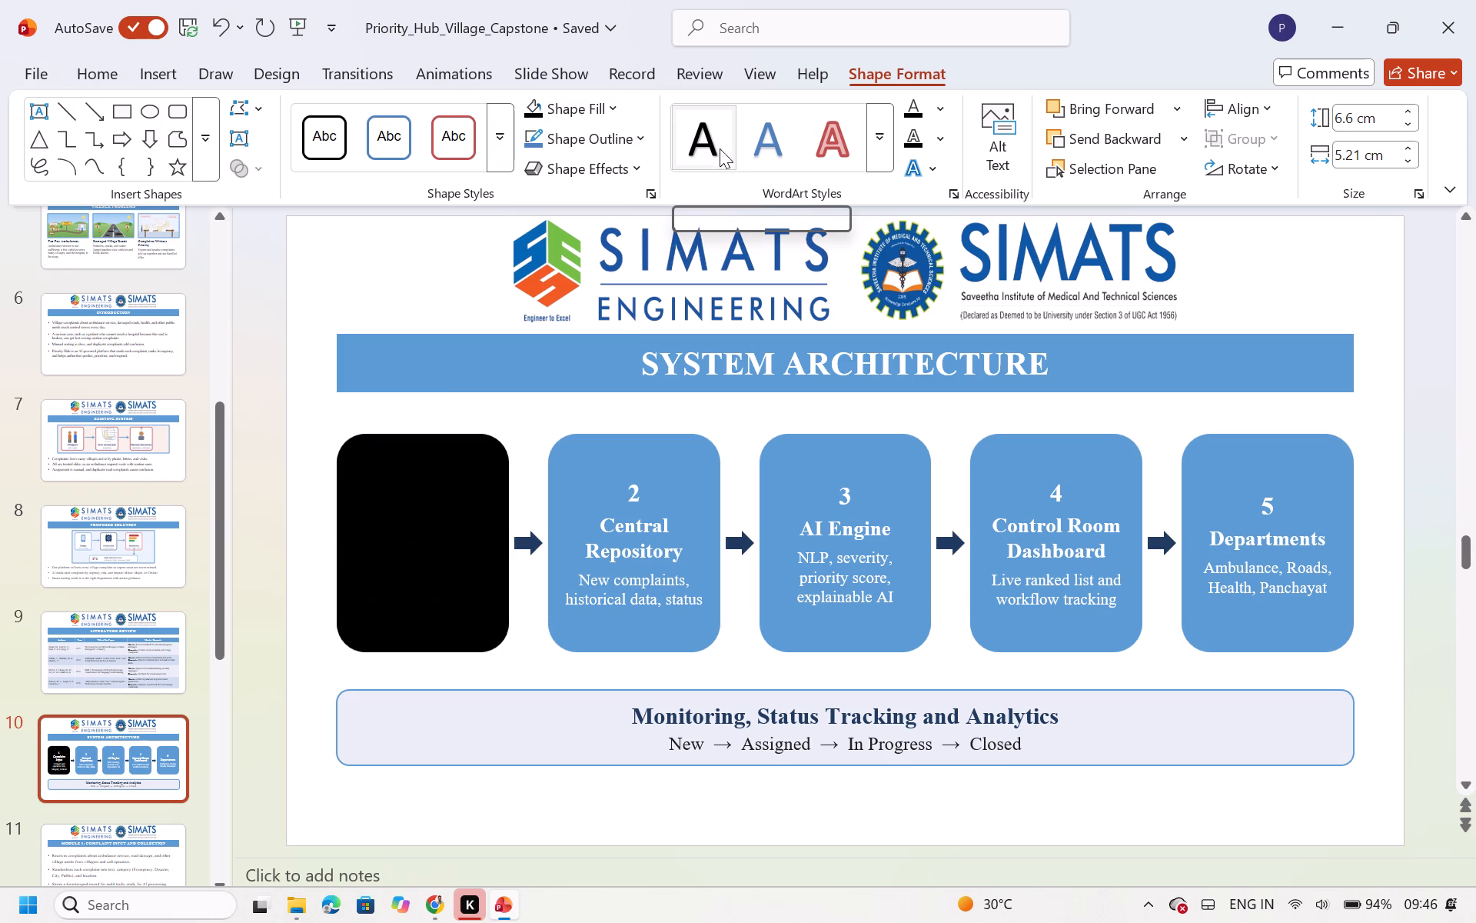
Change the Complaint Input box's fill to white and give its text the plain black WordArt style.
click(618, 109)
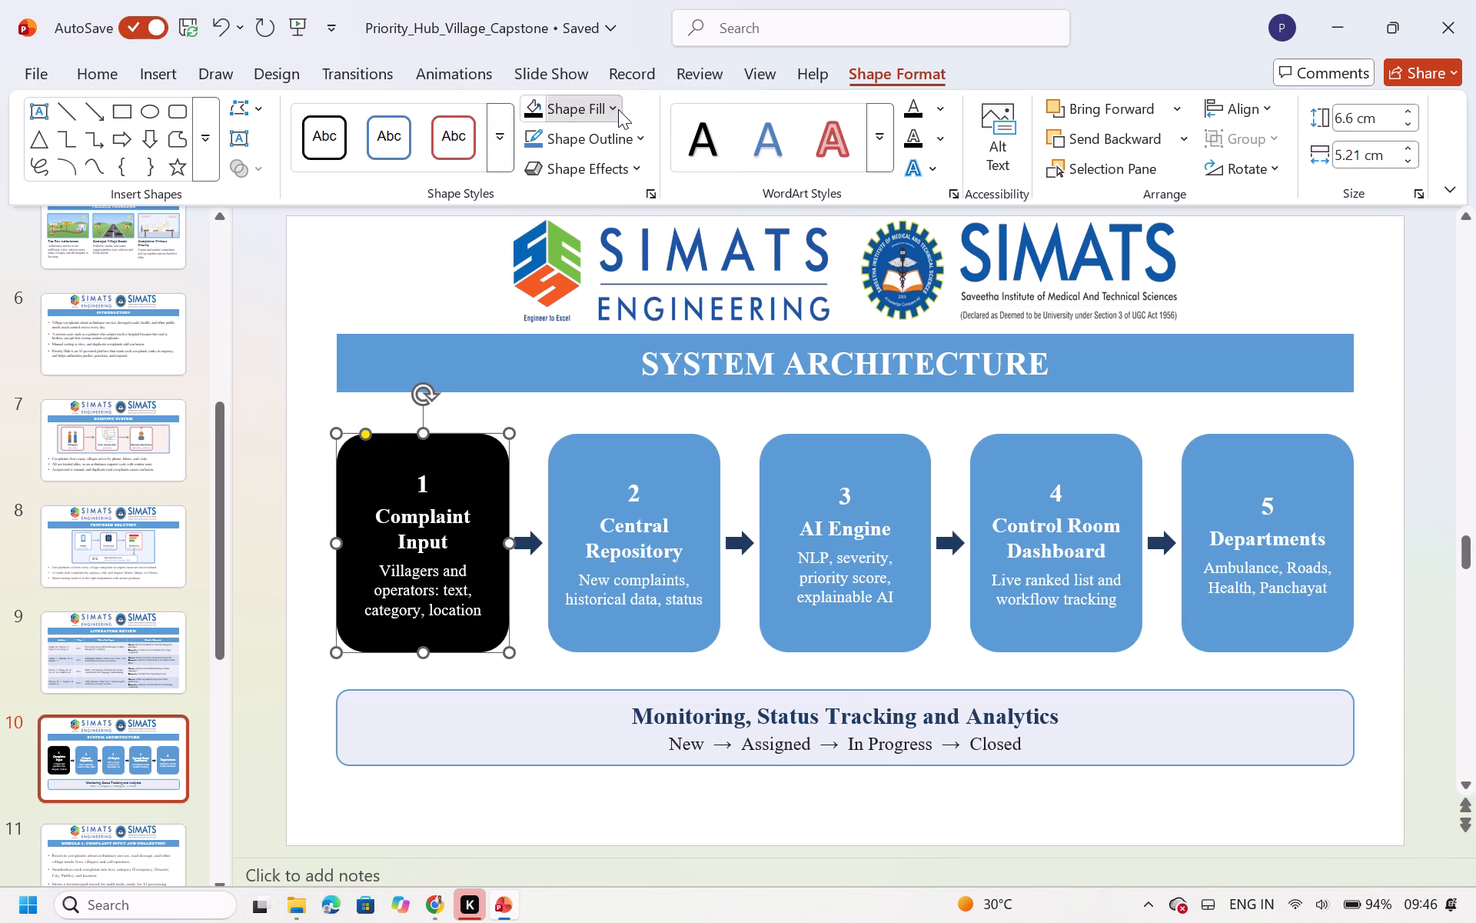
click(537, 221)
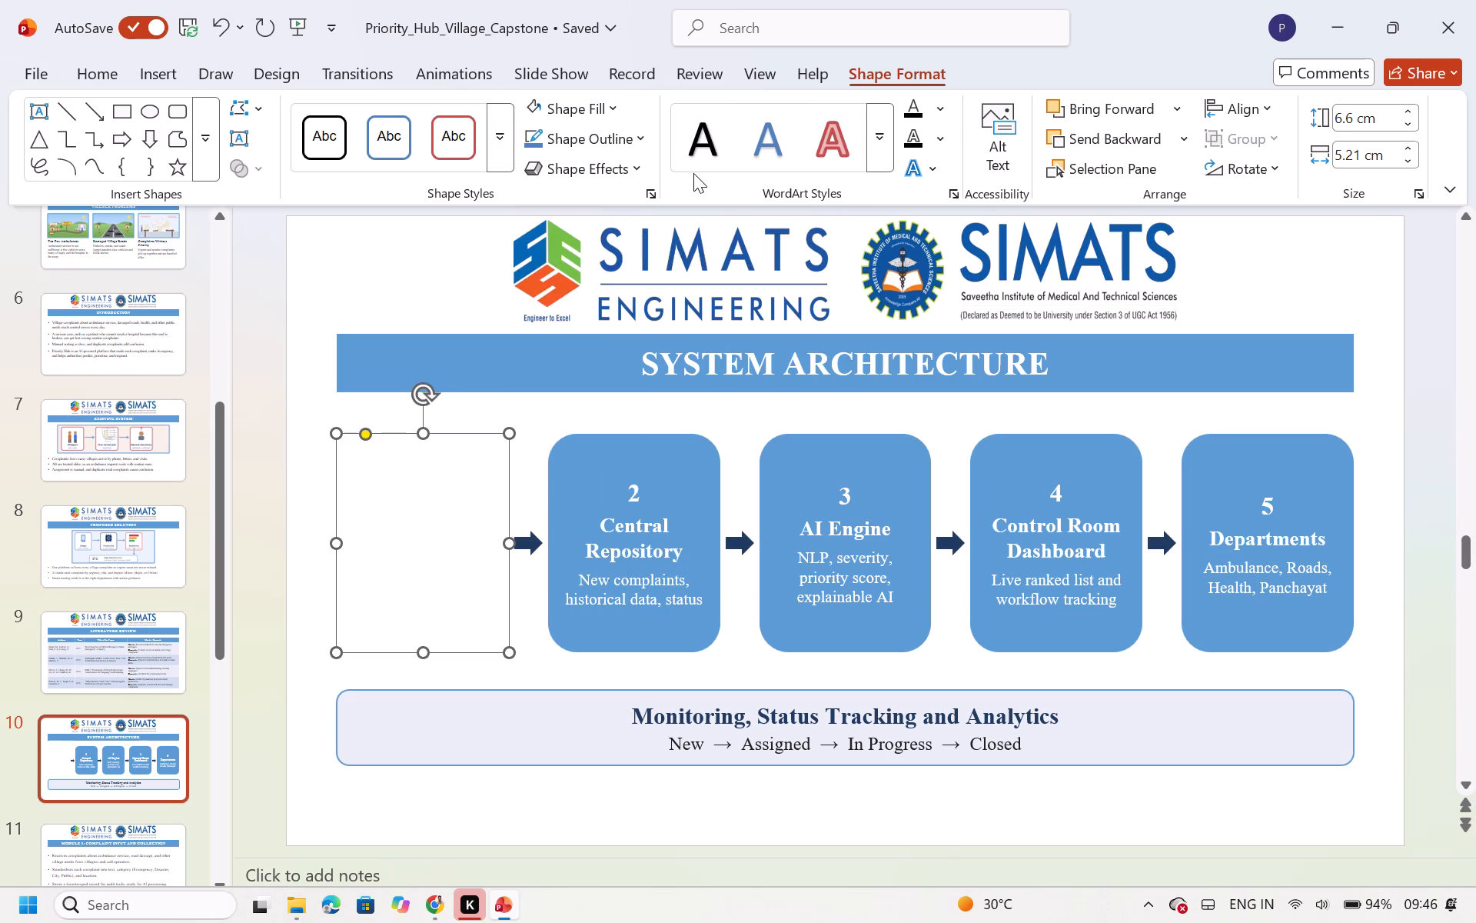
click(703, 149)
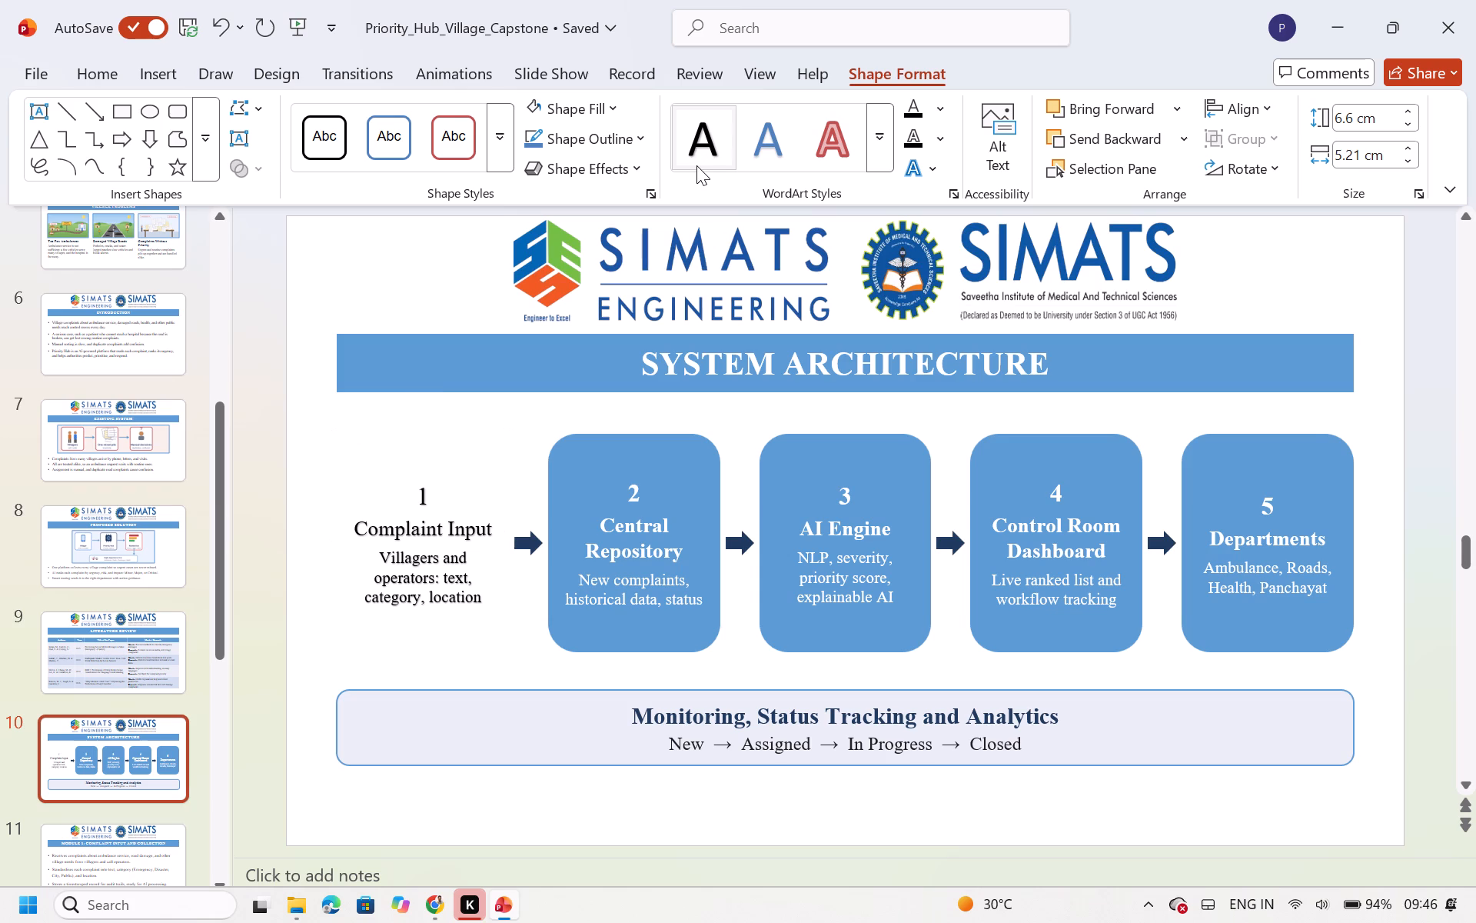
Give the Central Repository box plain black WordArt text, a white fill and the black outlined shape style.
click(656, 501)
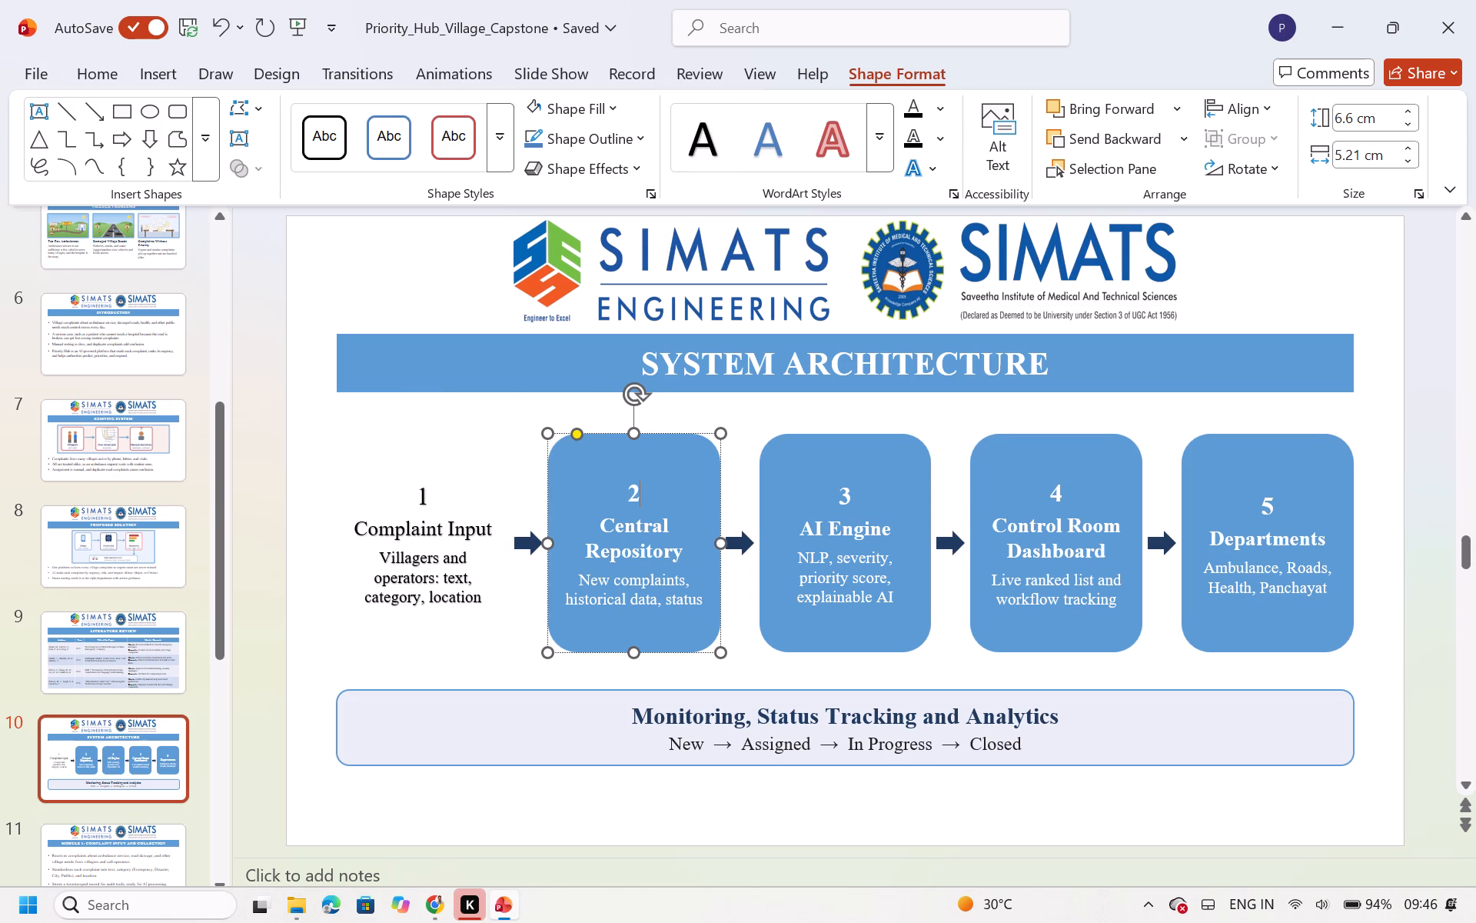
click(604, 455)
click(720, 140)
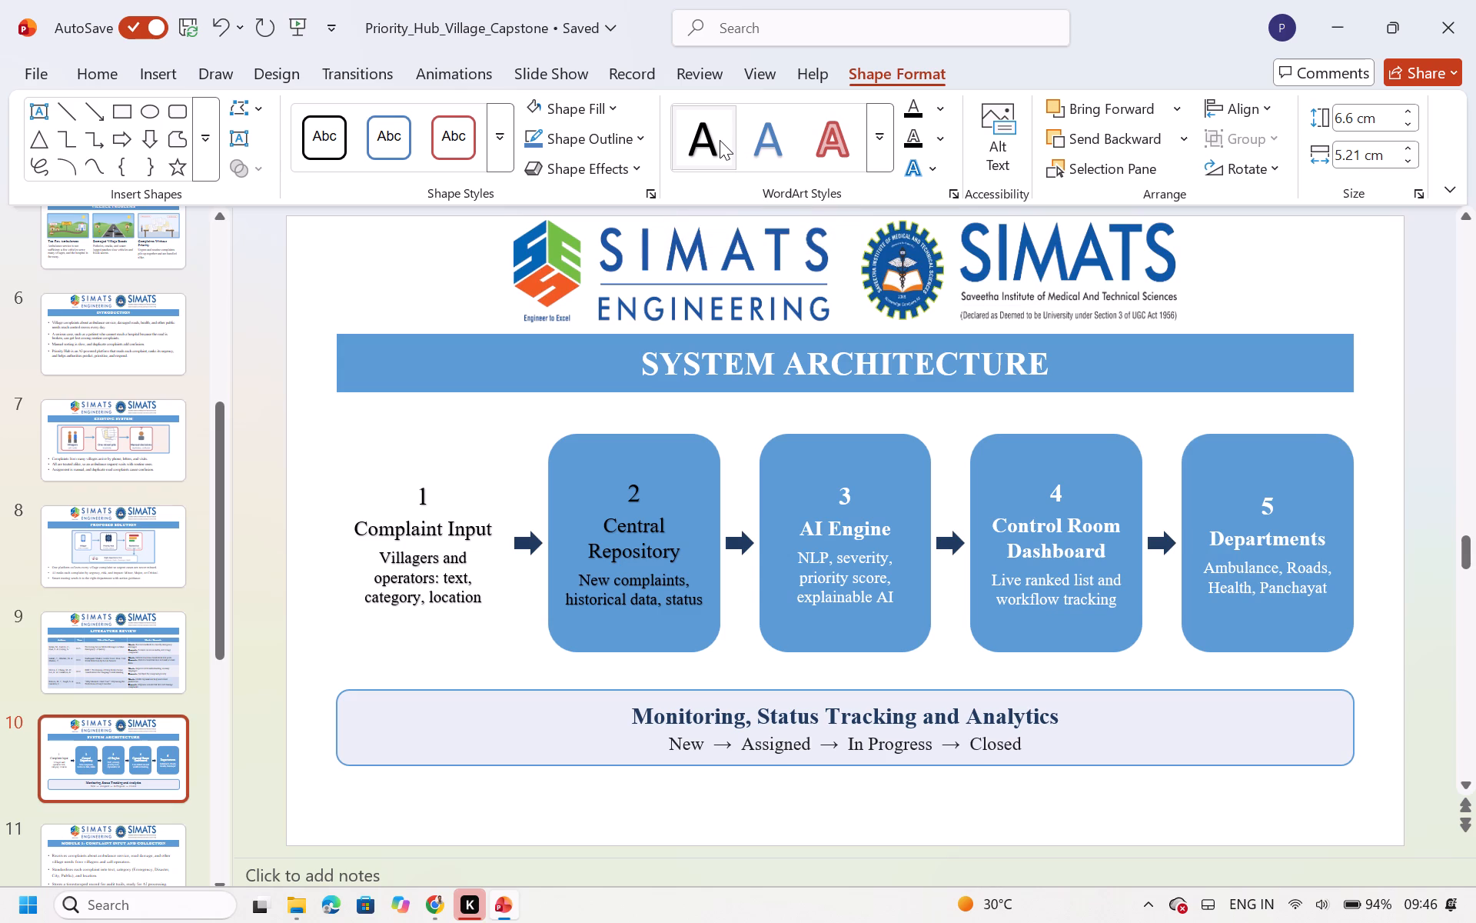
click(608, 104)
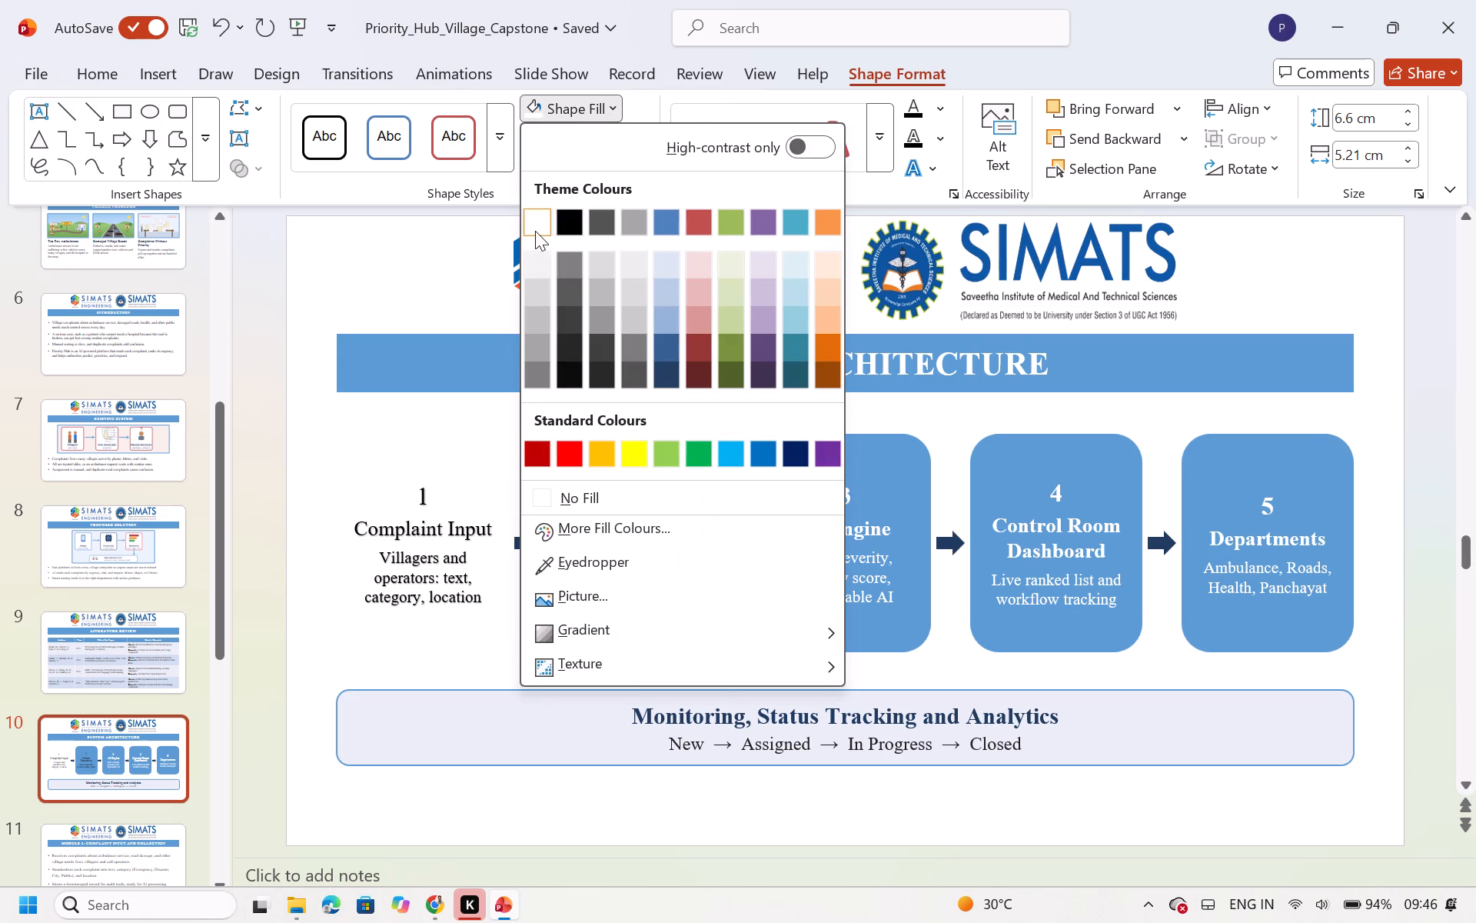
click(535, 231)
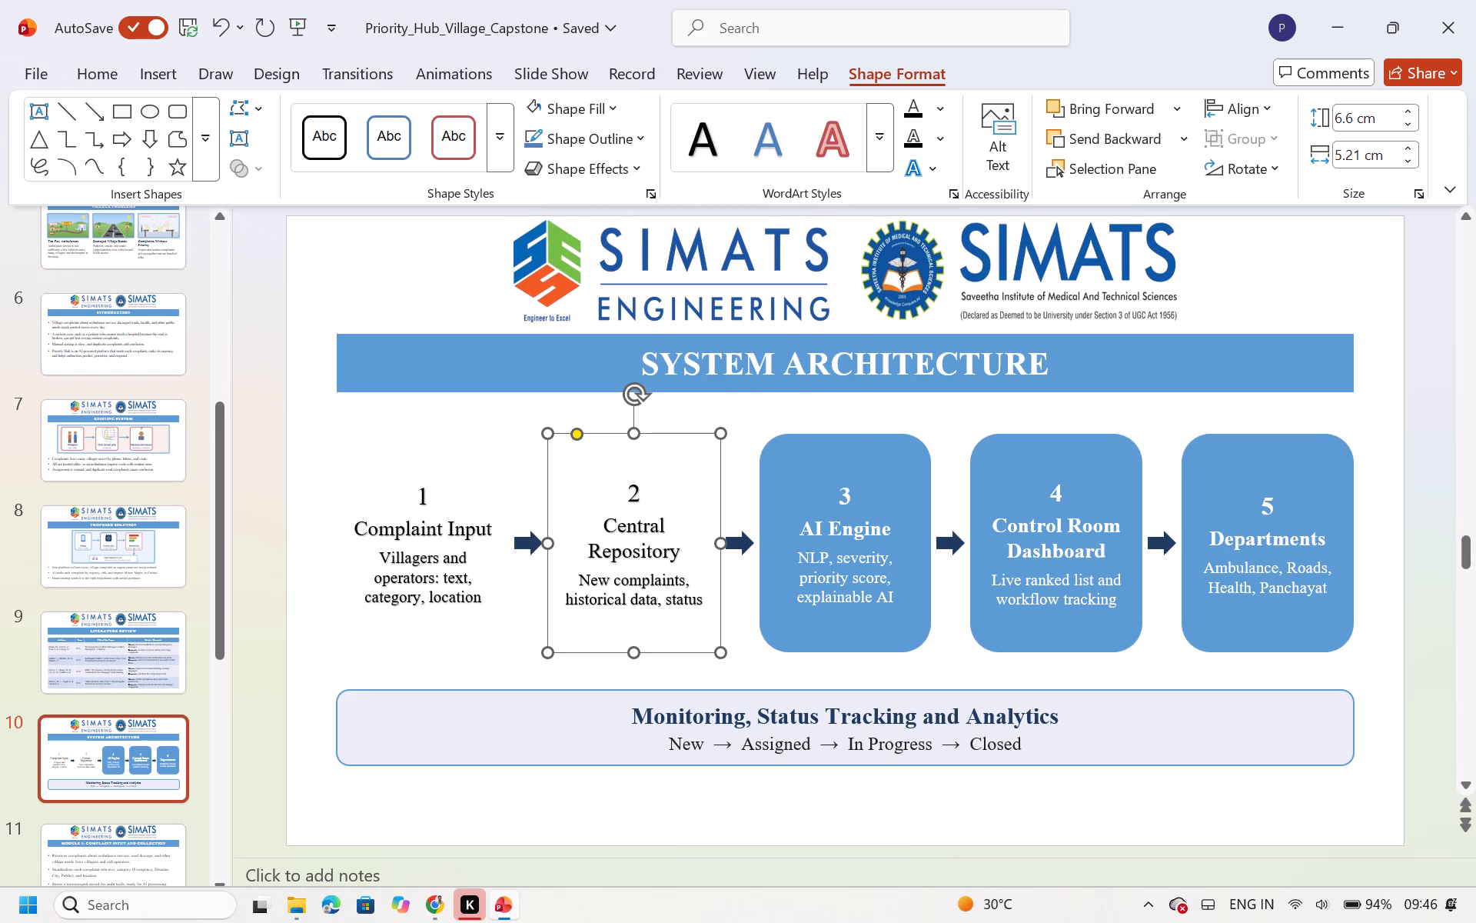
click(332, 144)
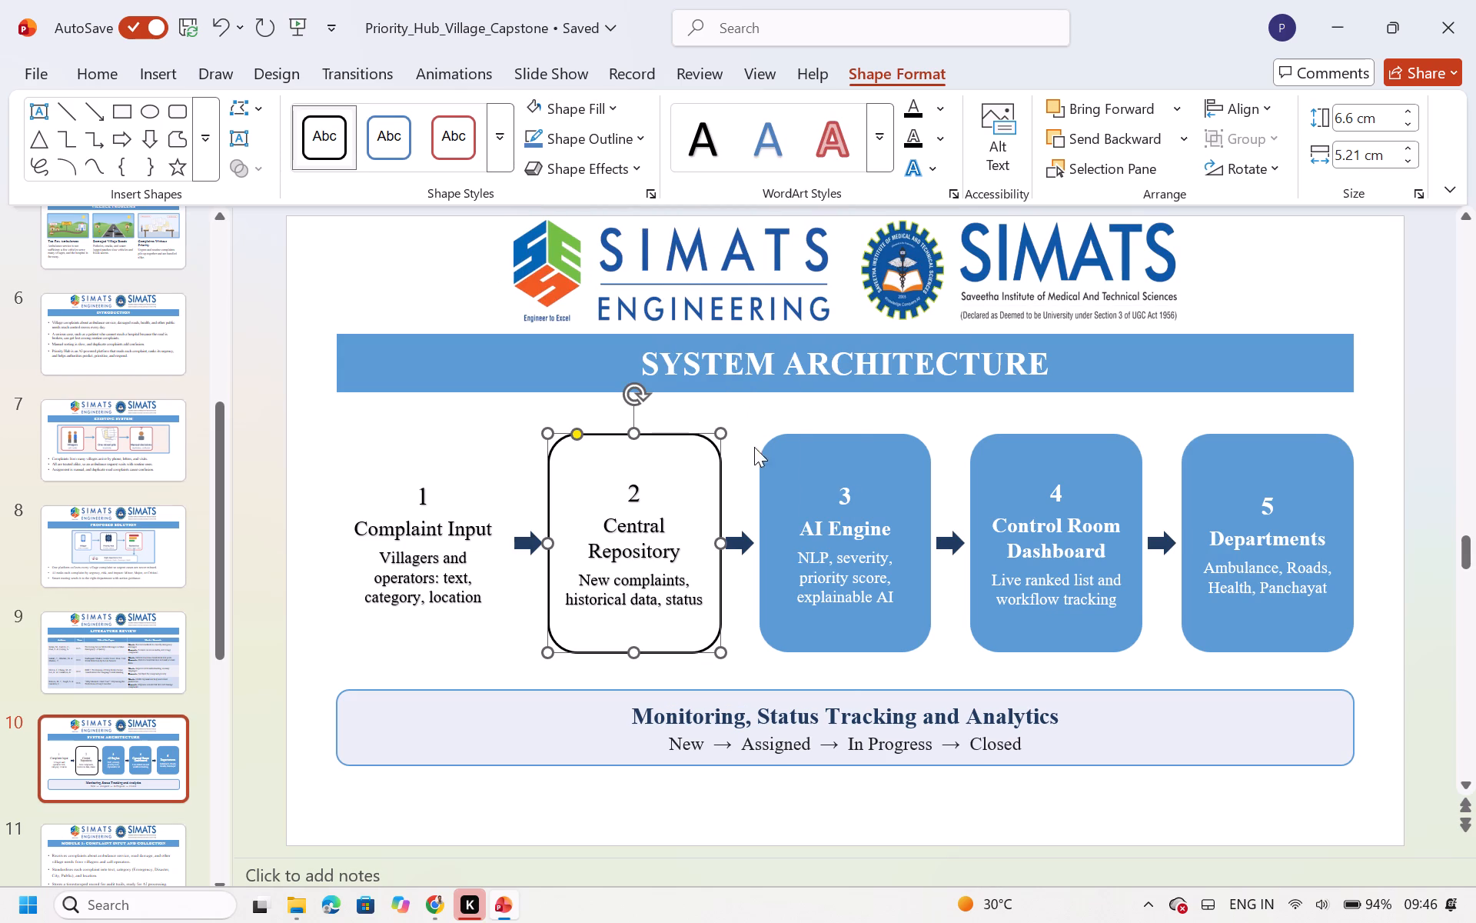
Apply the black outlined shape style to the Complaint Input box.
click(434, 494)
click(373, 486)
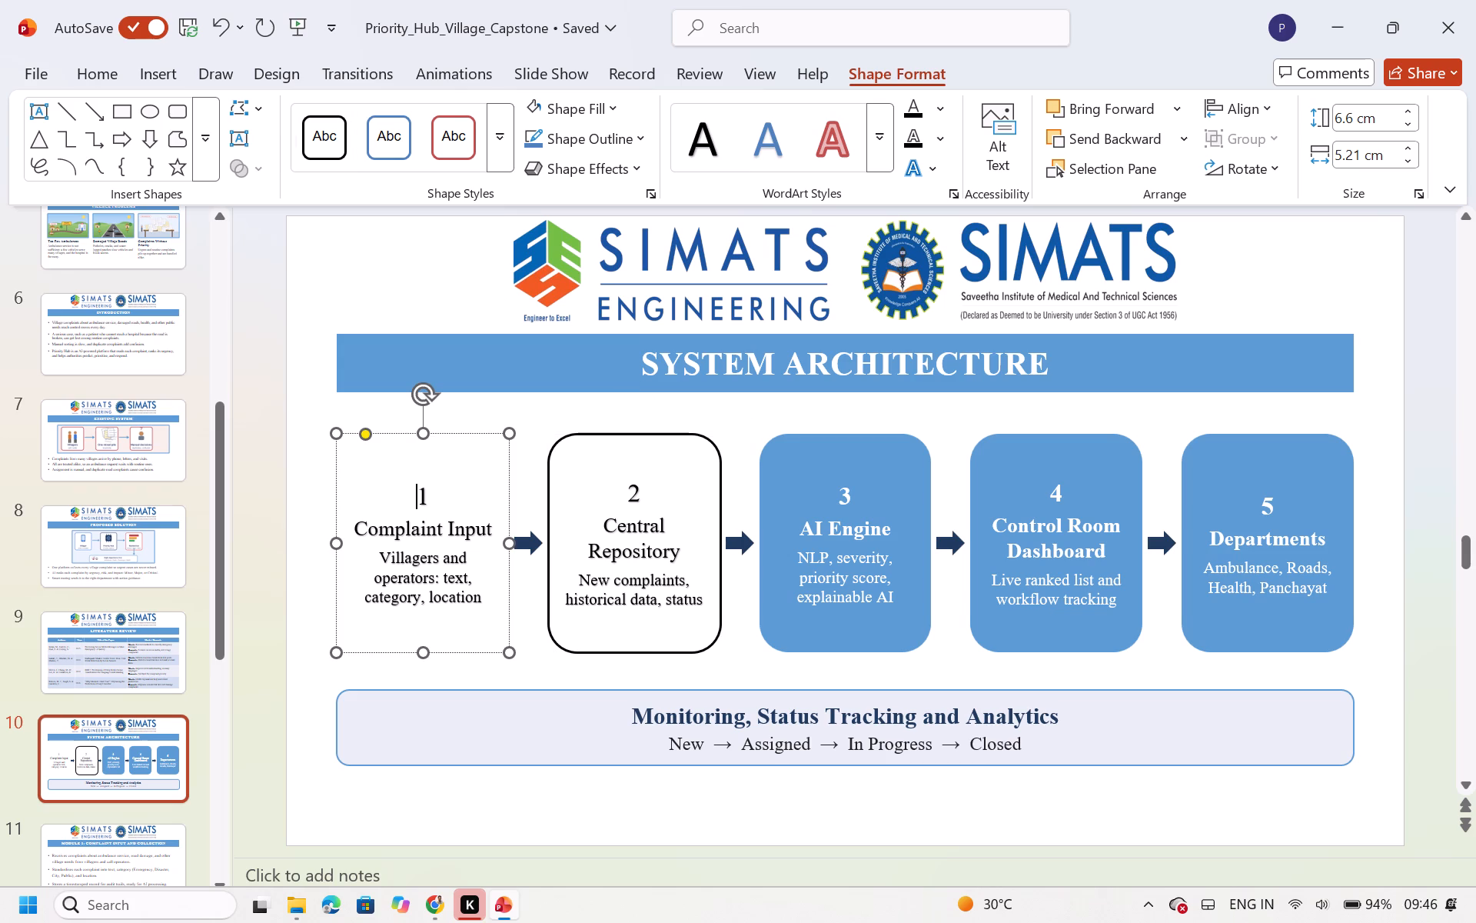
click(394, 460)
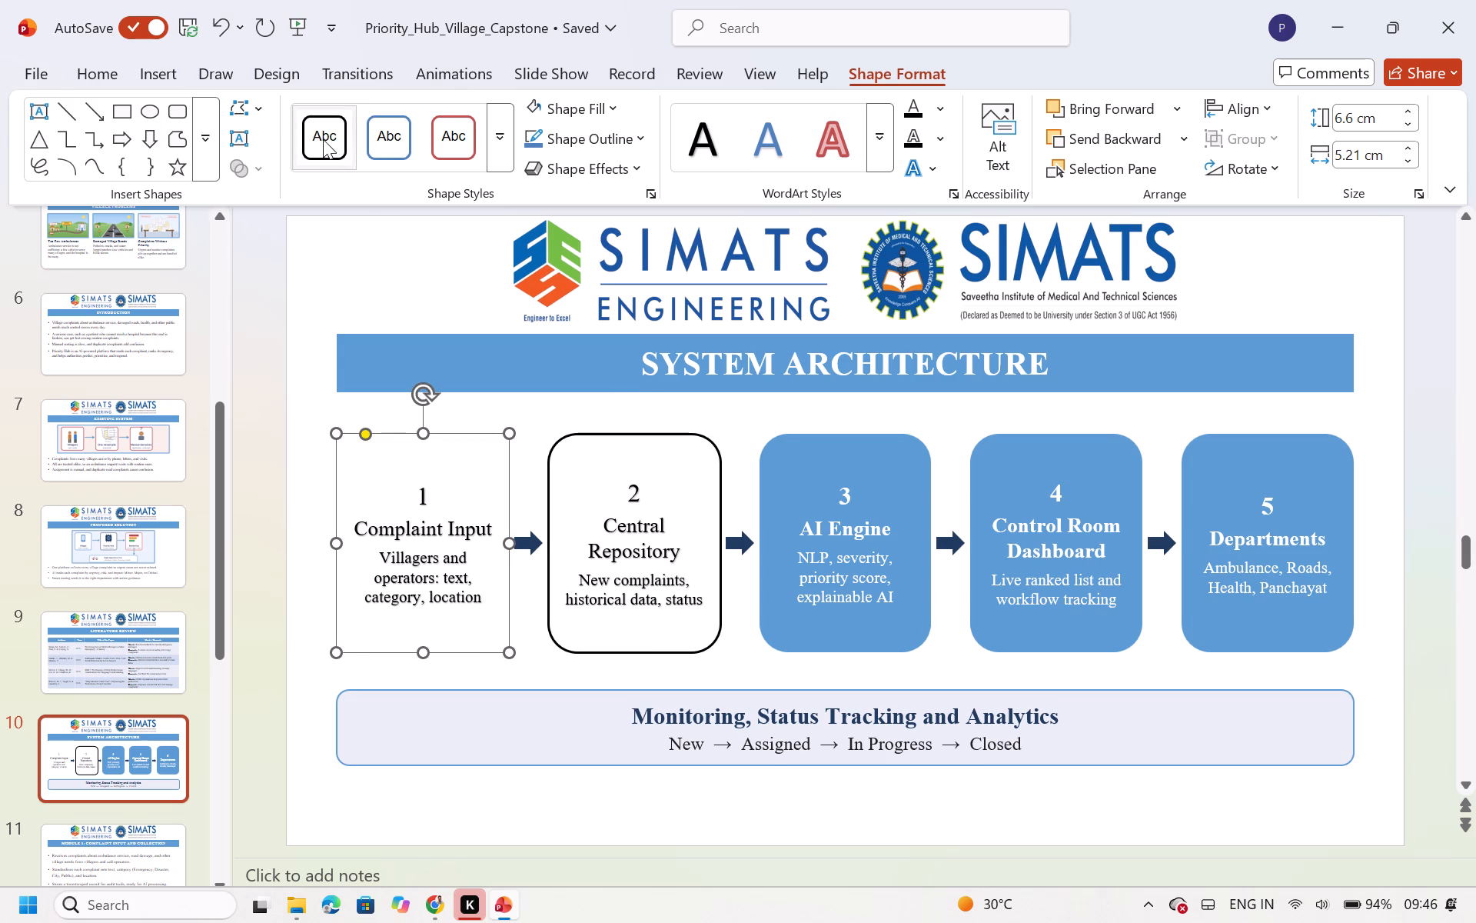
click(323, 139)
Give the AI Engine box the black outlined shape style and plain black WordArt text.
click(876, 467)
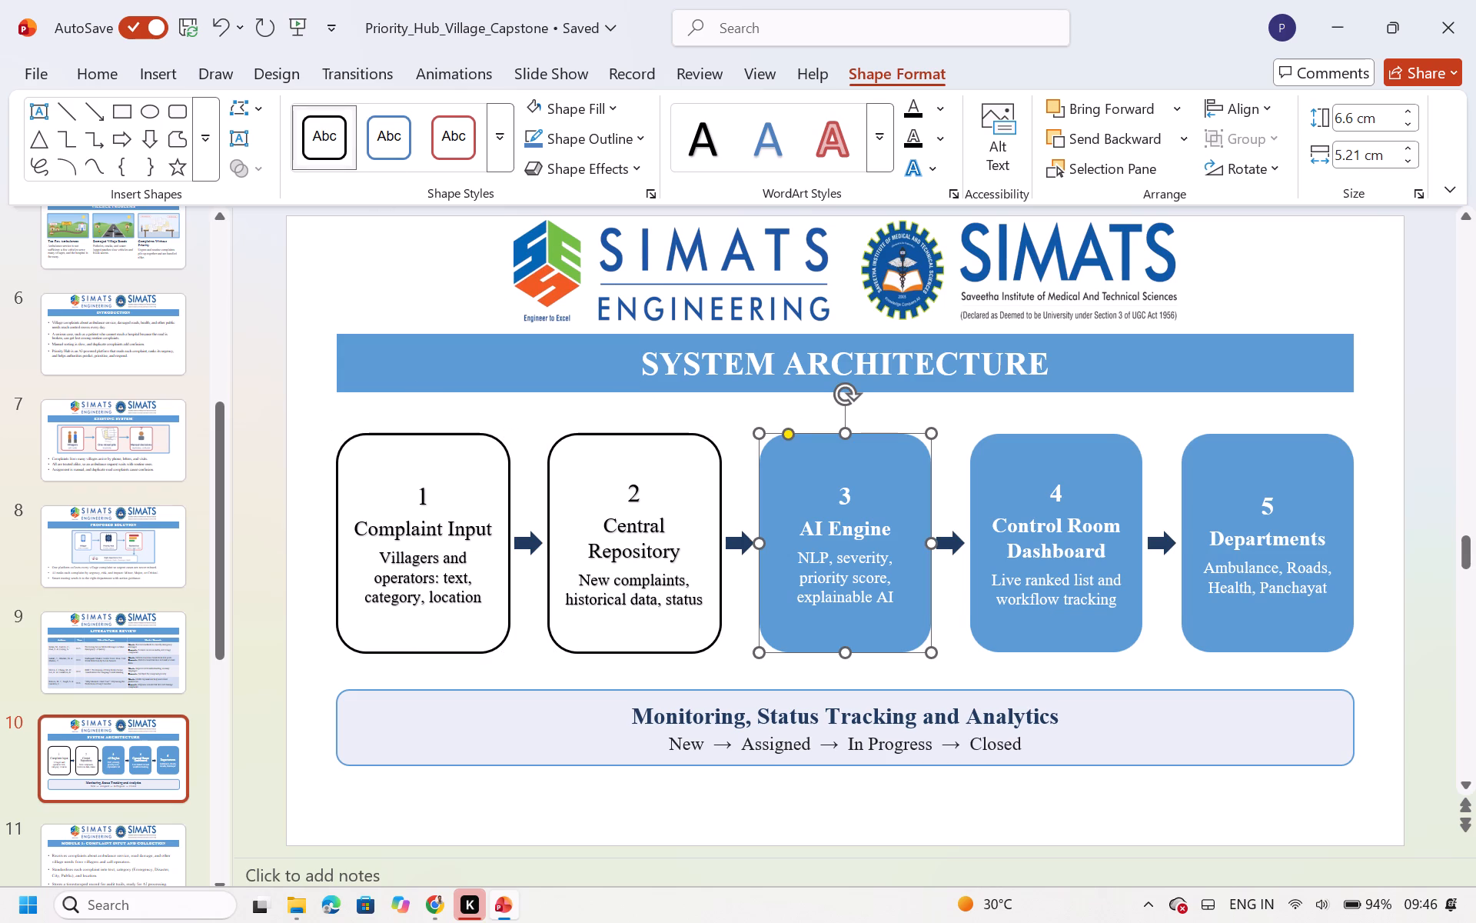
click(314, 132)
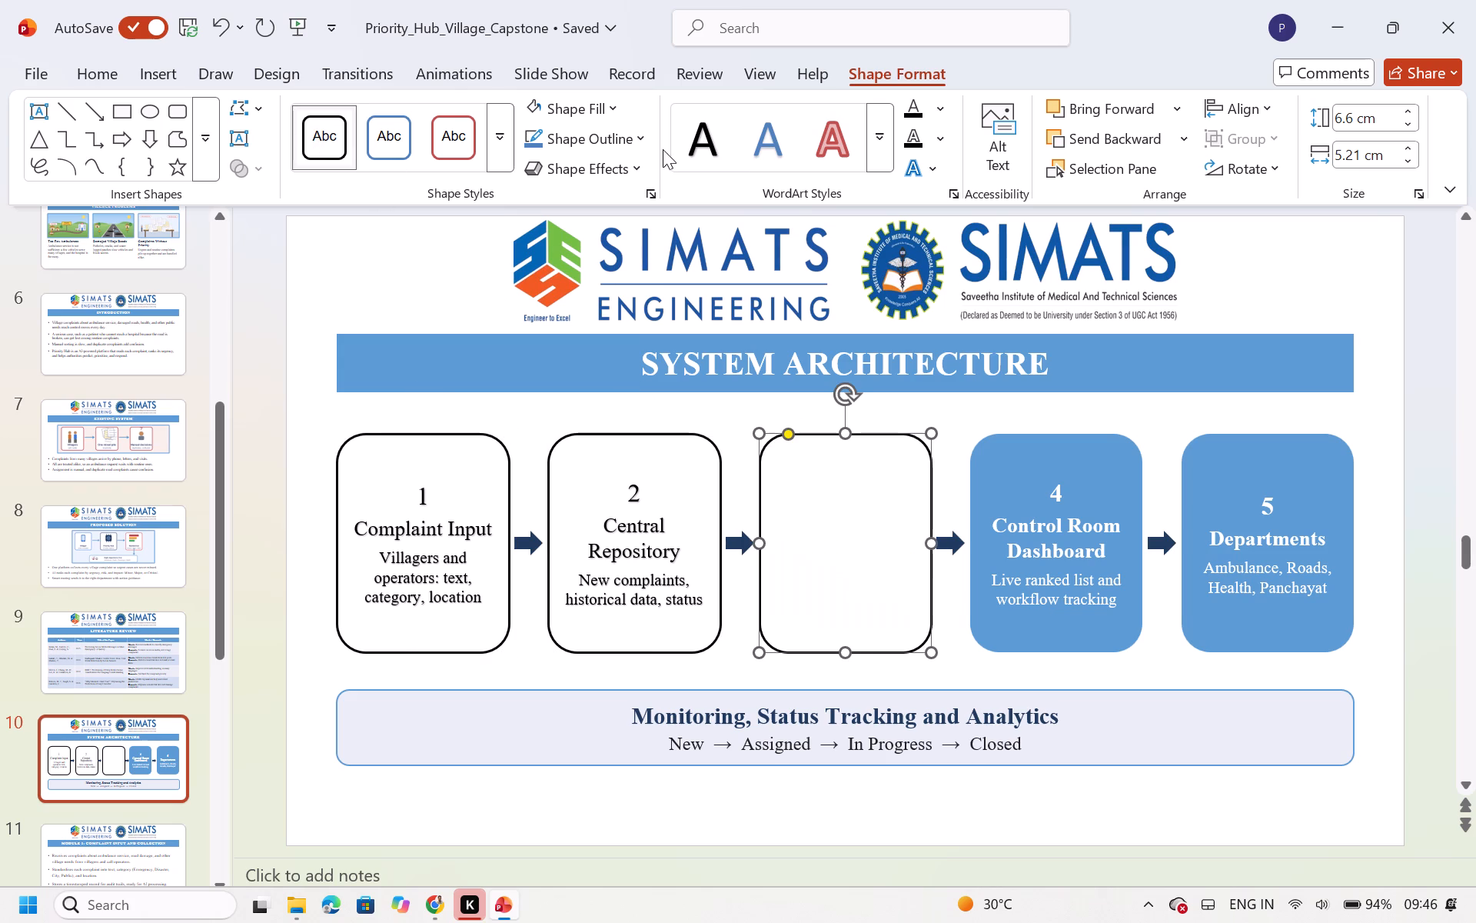
click(709, 154)
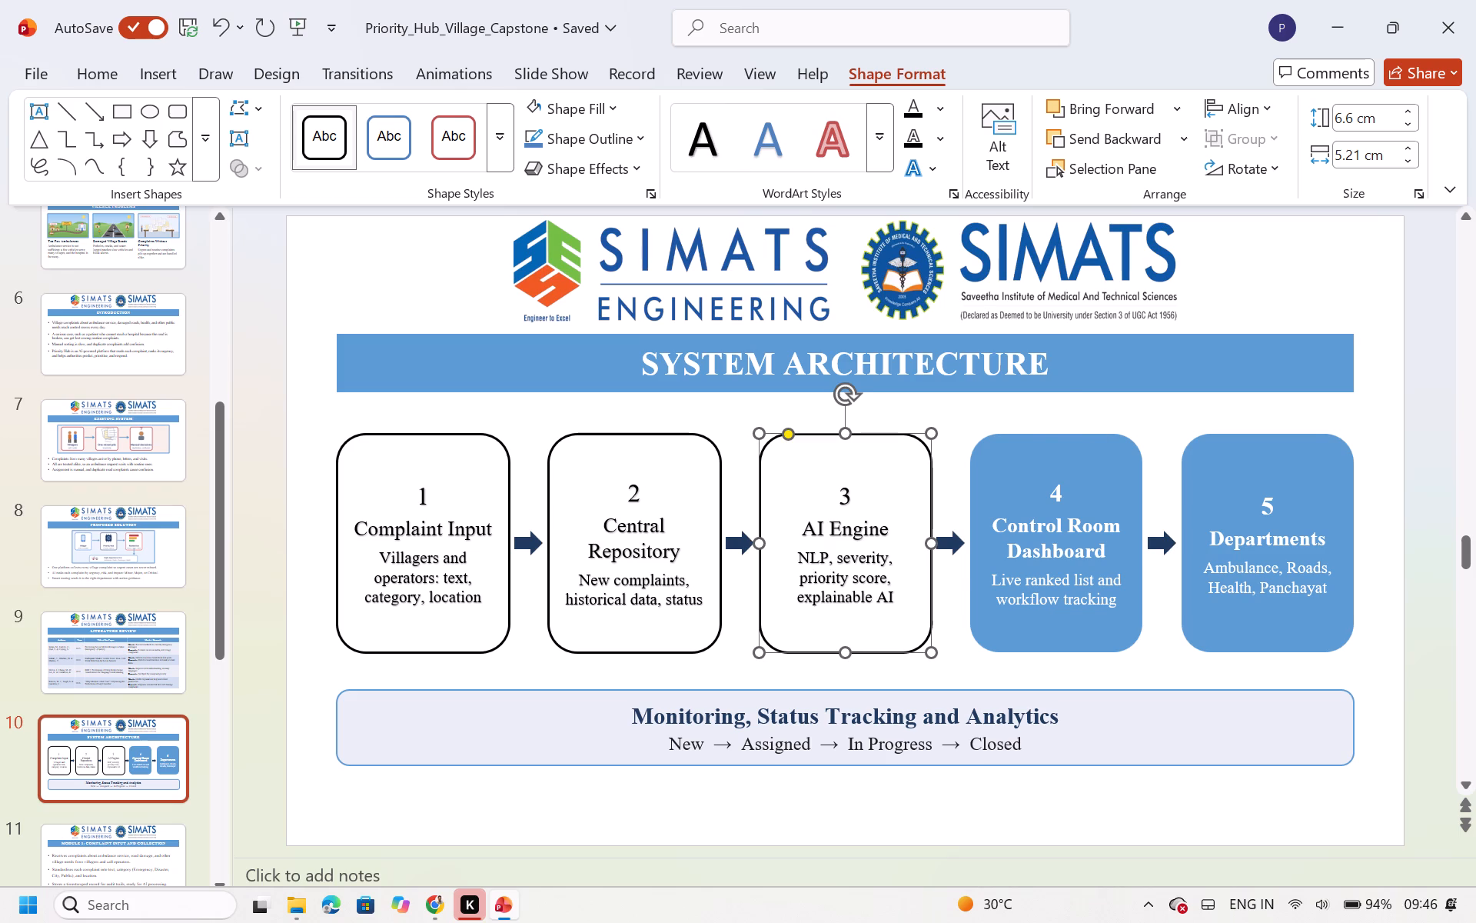
Give the Control Room Dashboard box plain black WordArt text and the black outlined shape style.
click(1099, 477)
click(1073, 461)
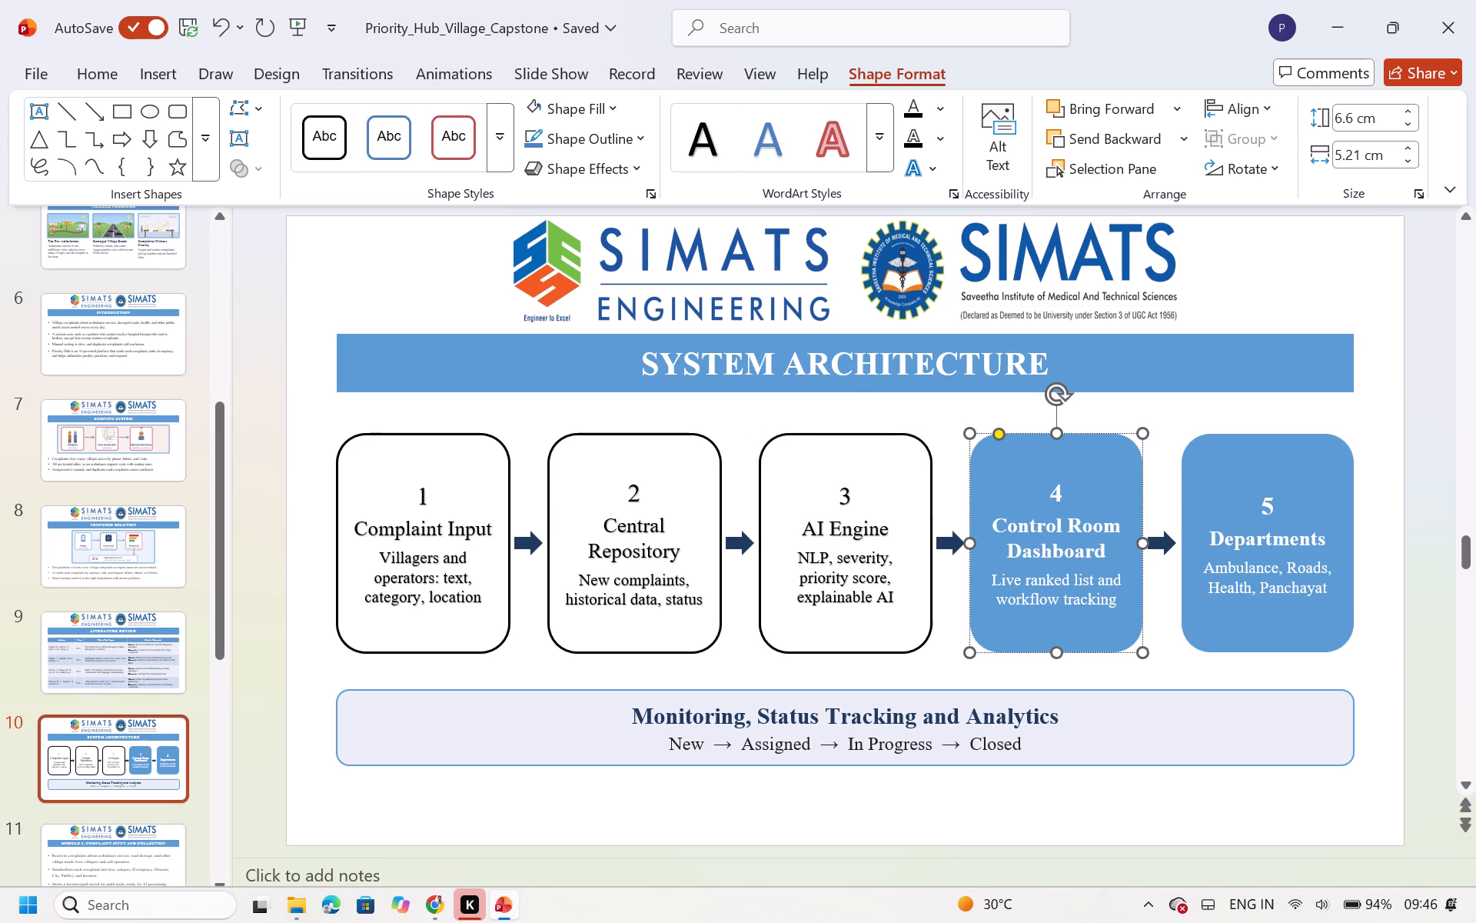
click(678, 162)
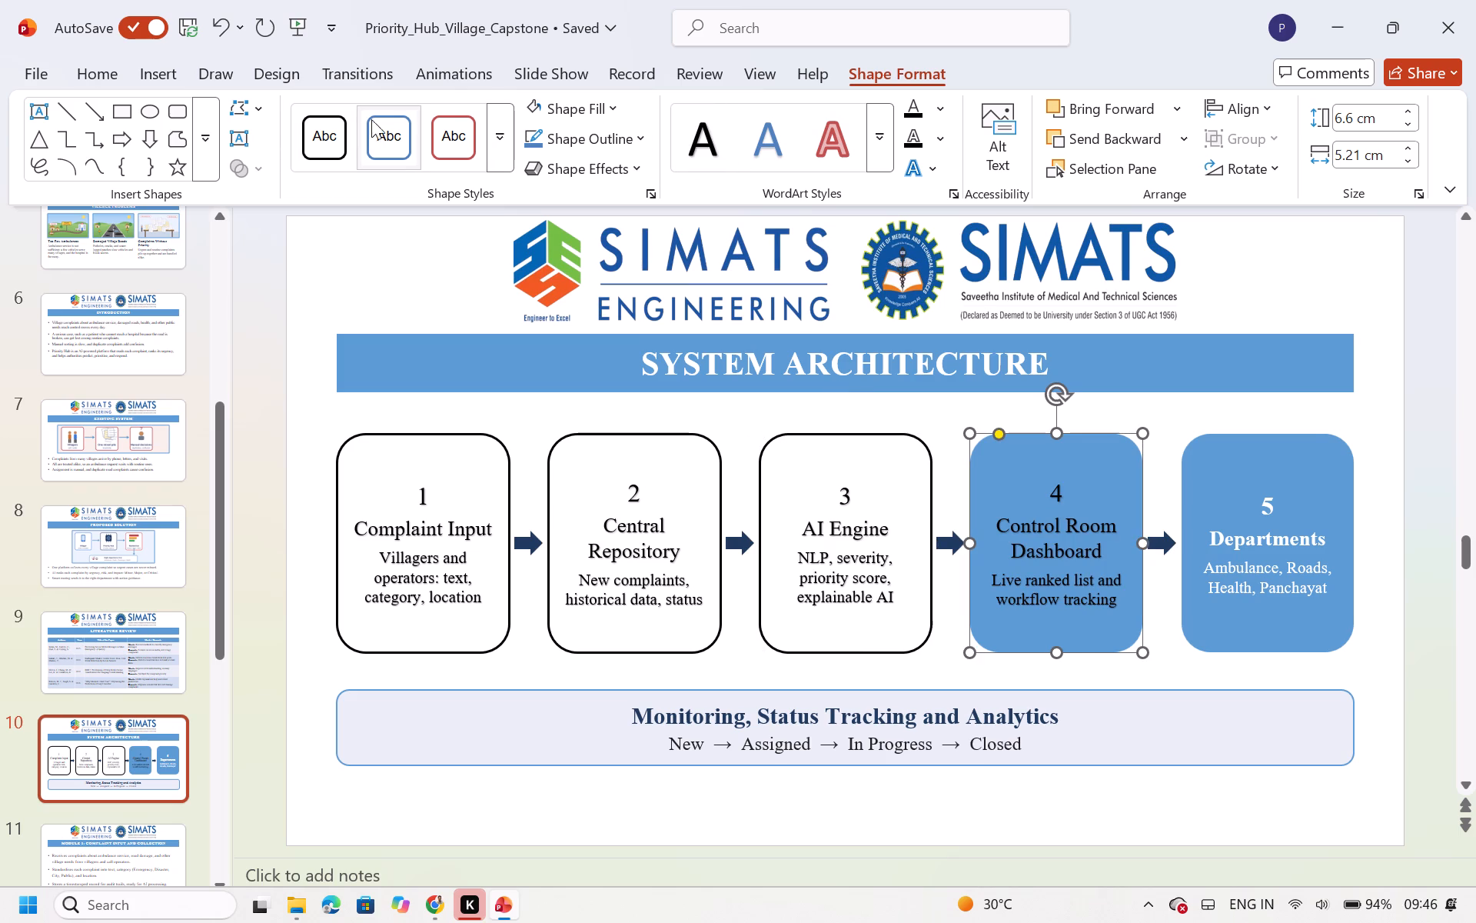
click(306, 138)
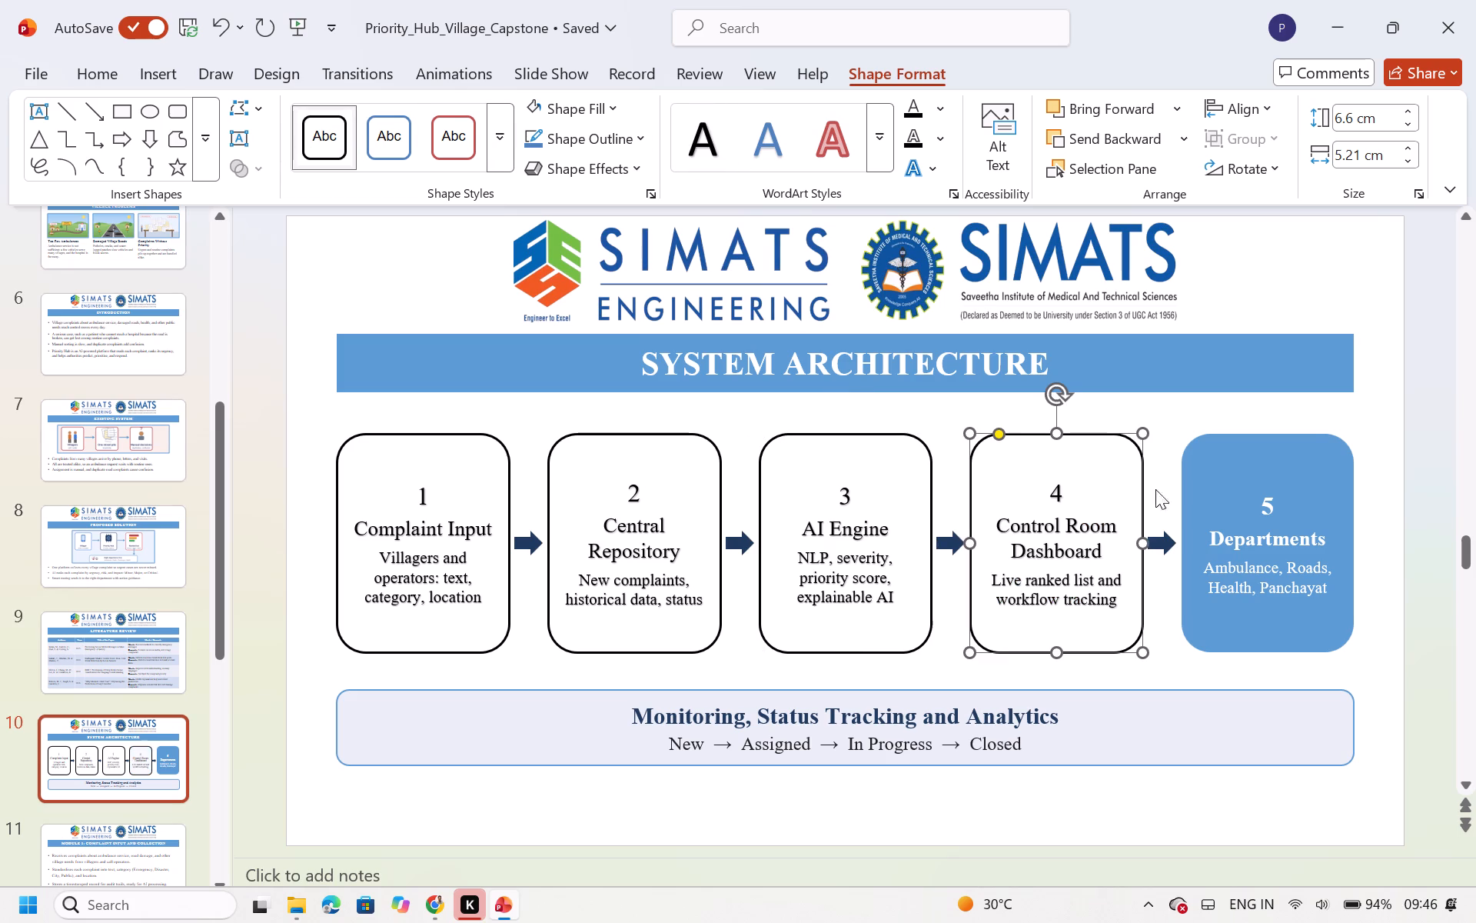
Give the Departments box the black outlined shape style and plain black WordArt text.
click(1275, 494)
click(1252, 478)
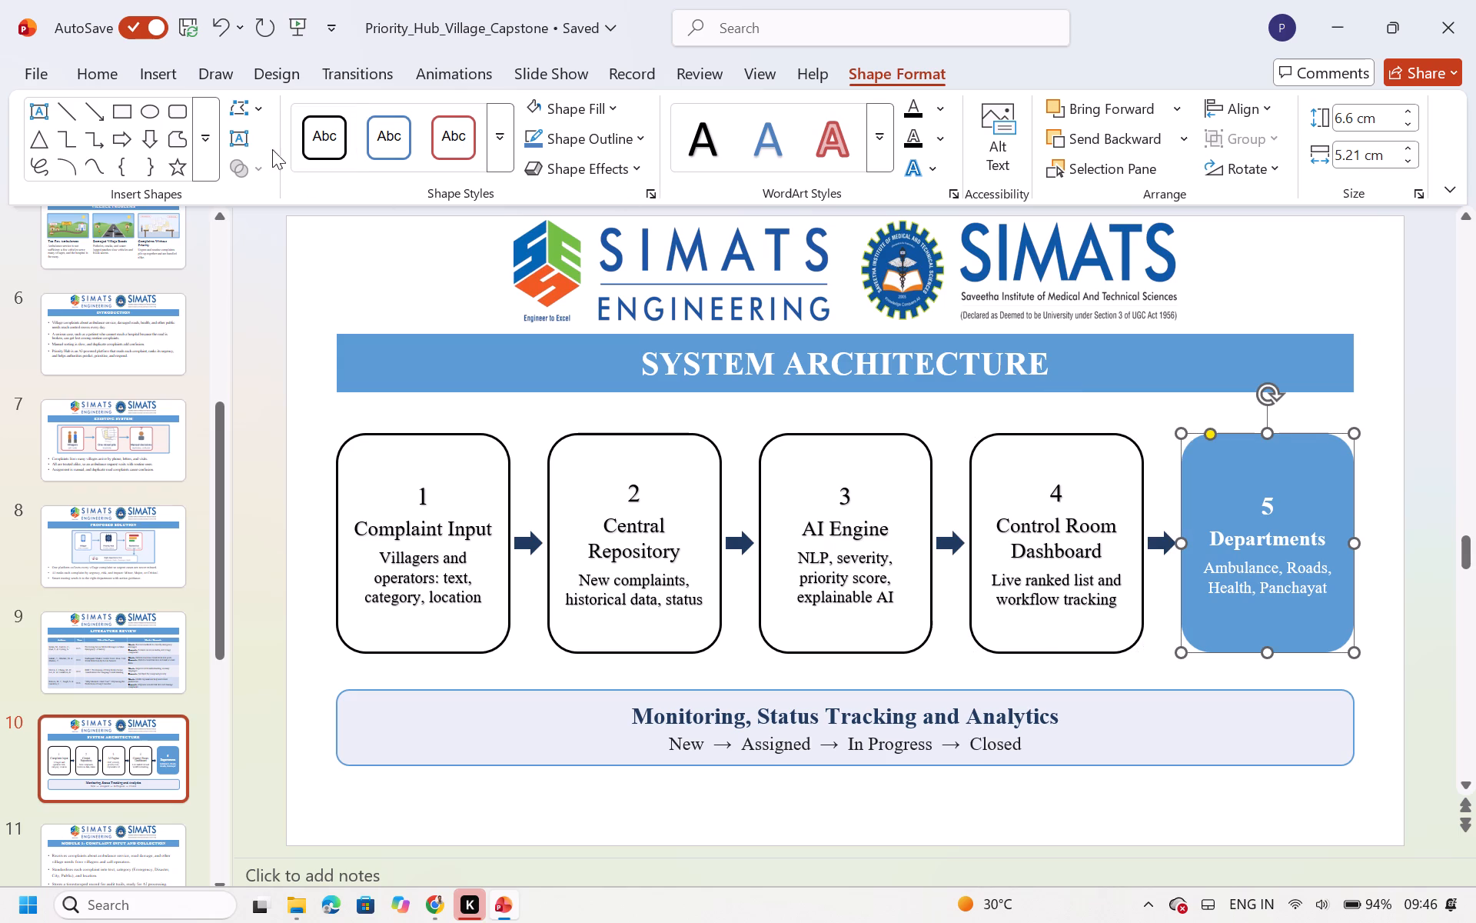
click(315, 131)
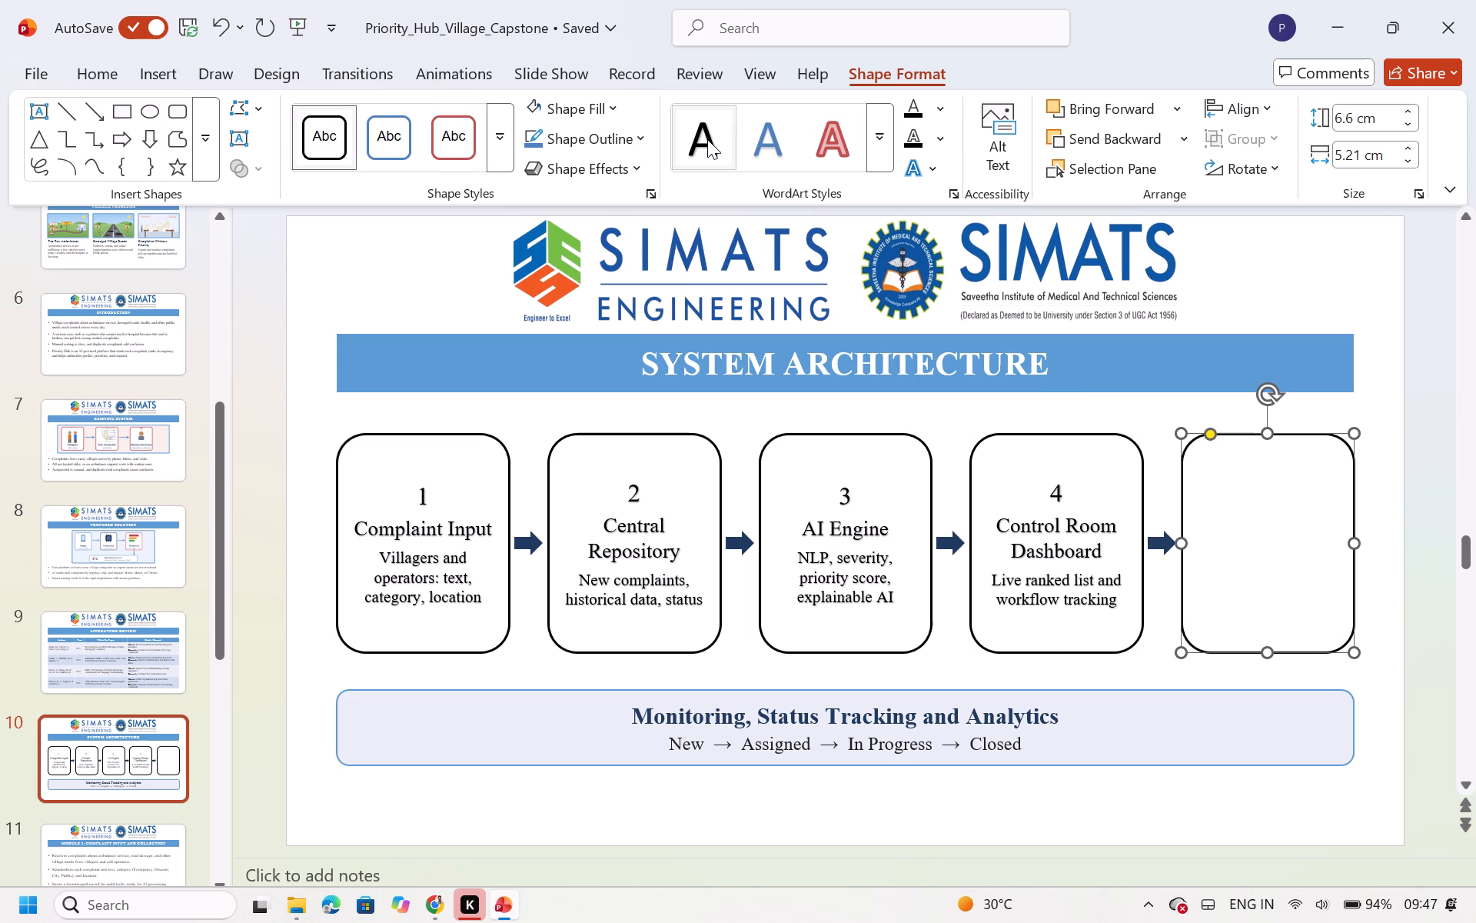
click(707, 139)
click(667, 839)
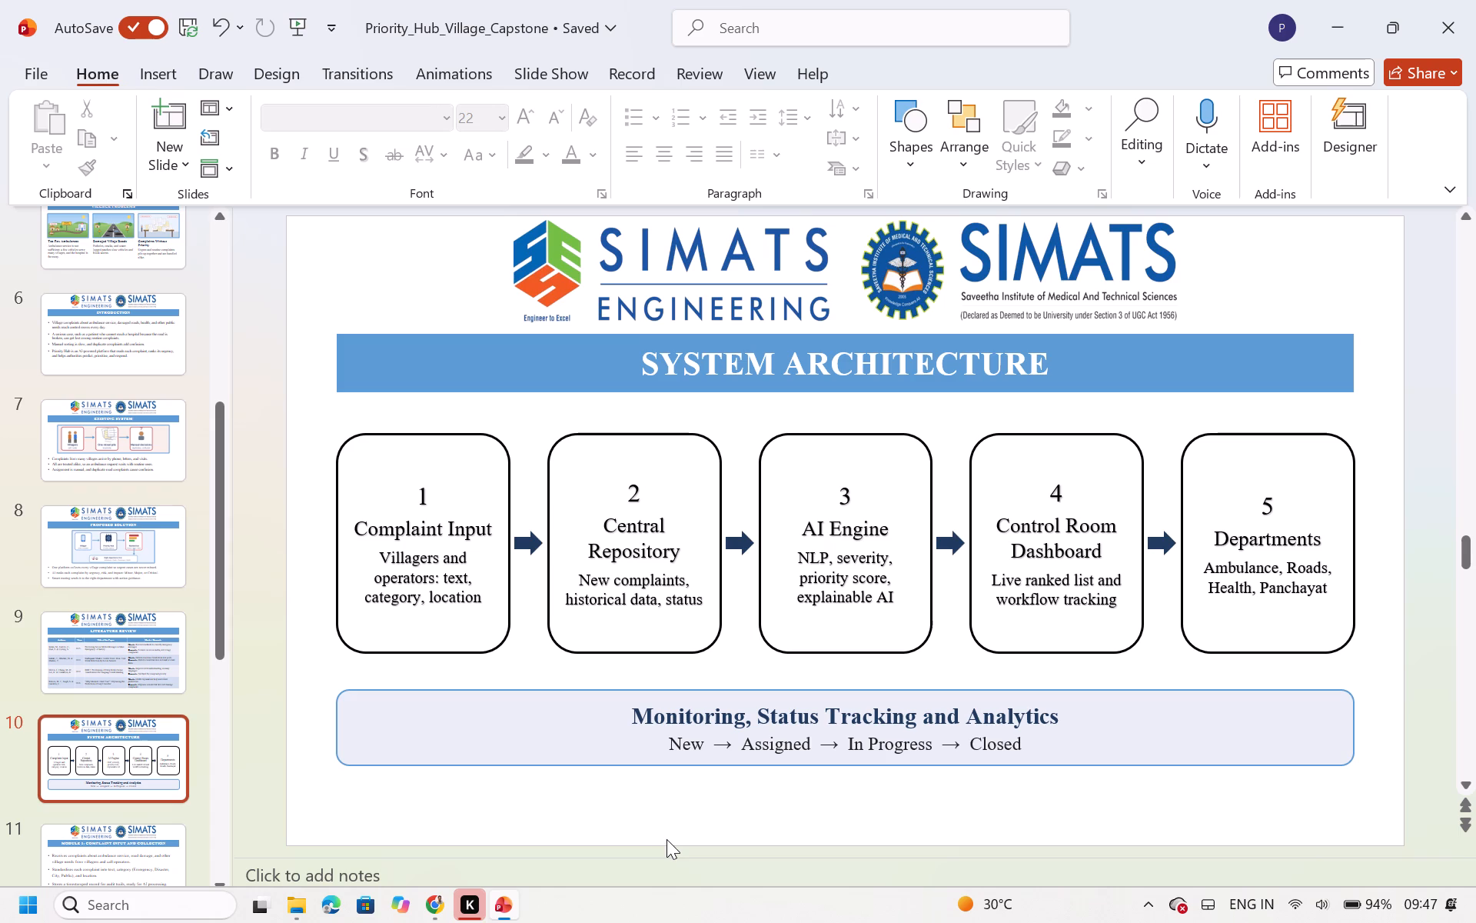
Review the slides after System Architecture, from Module 1: Complaint Input and Collection through Future Scope to the closing Thank you slide.
scroll(112, 775, down, 2)
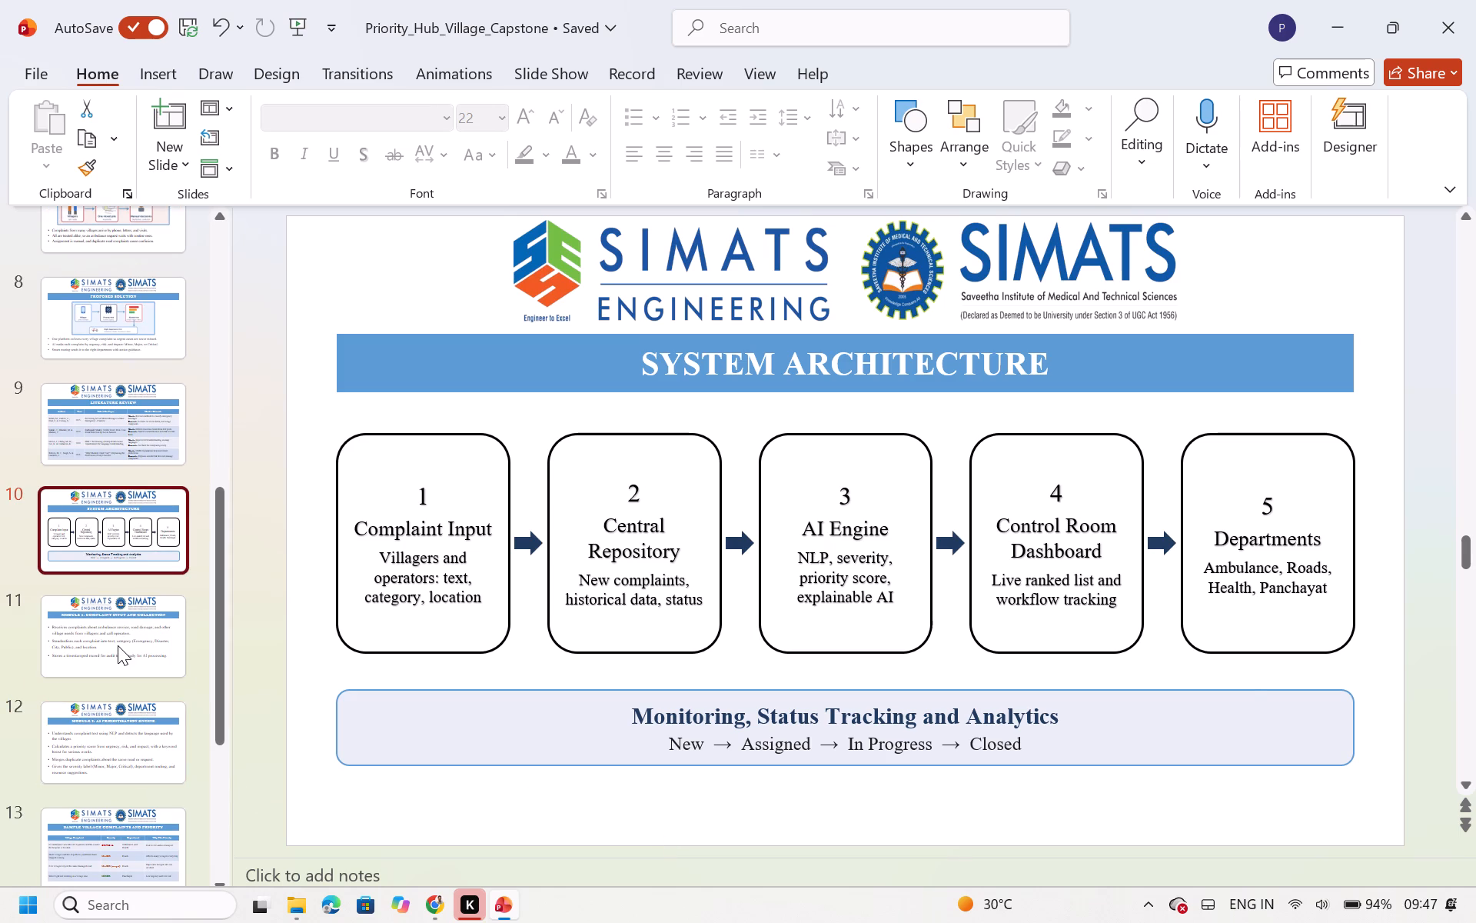
click(118, 645)
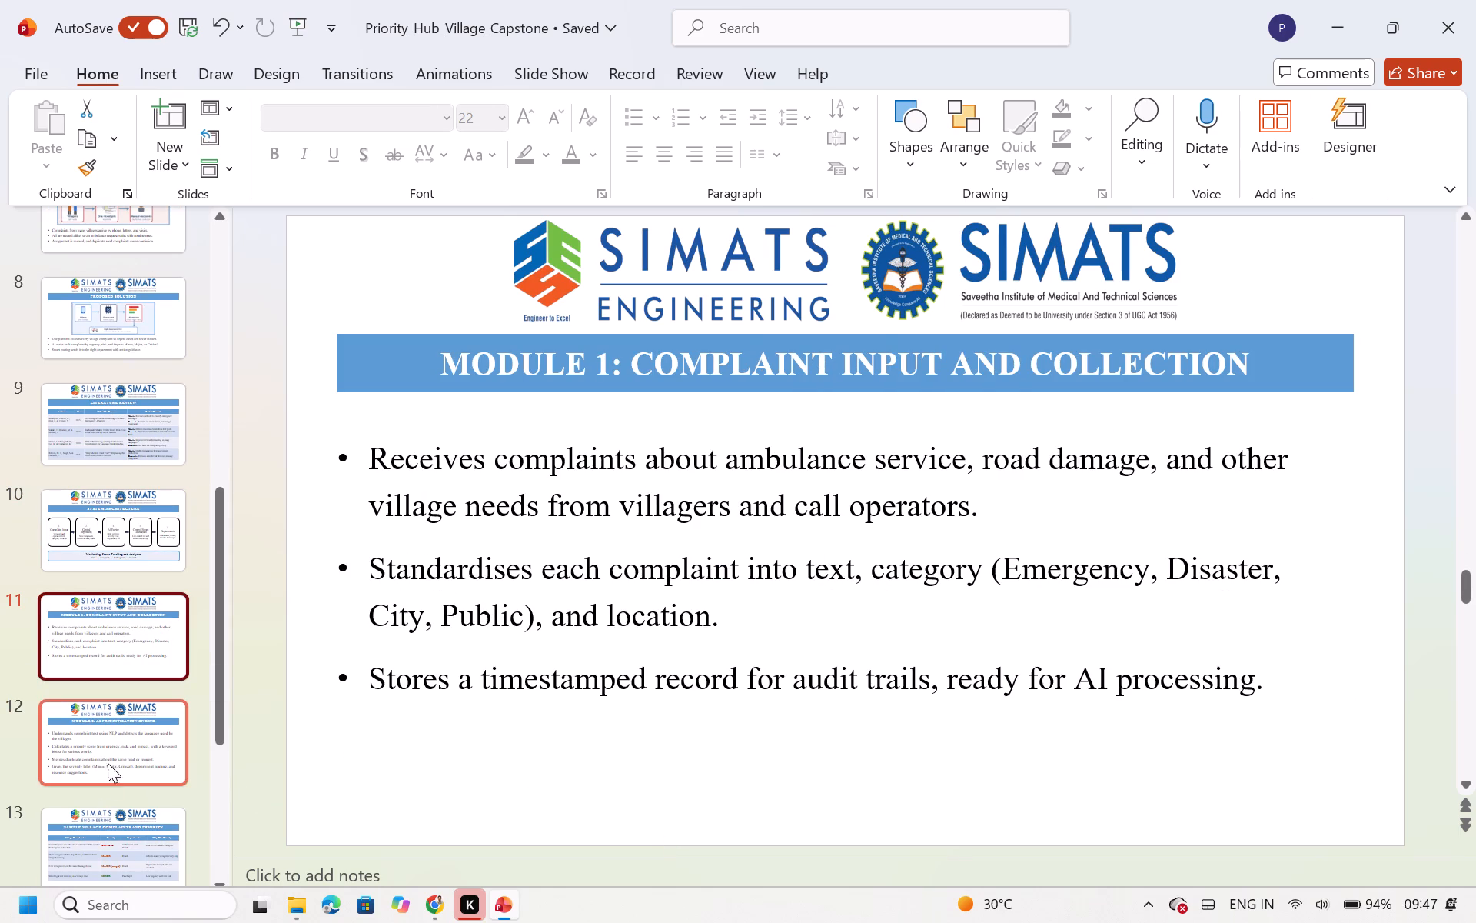
click(118, 738)
scroll(95, 742, down, 1)
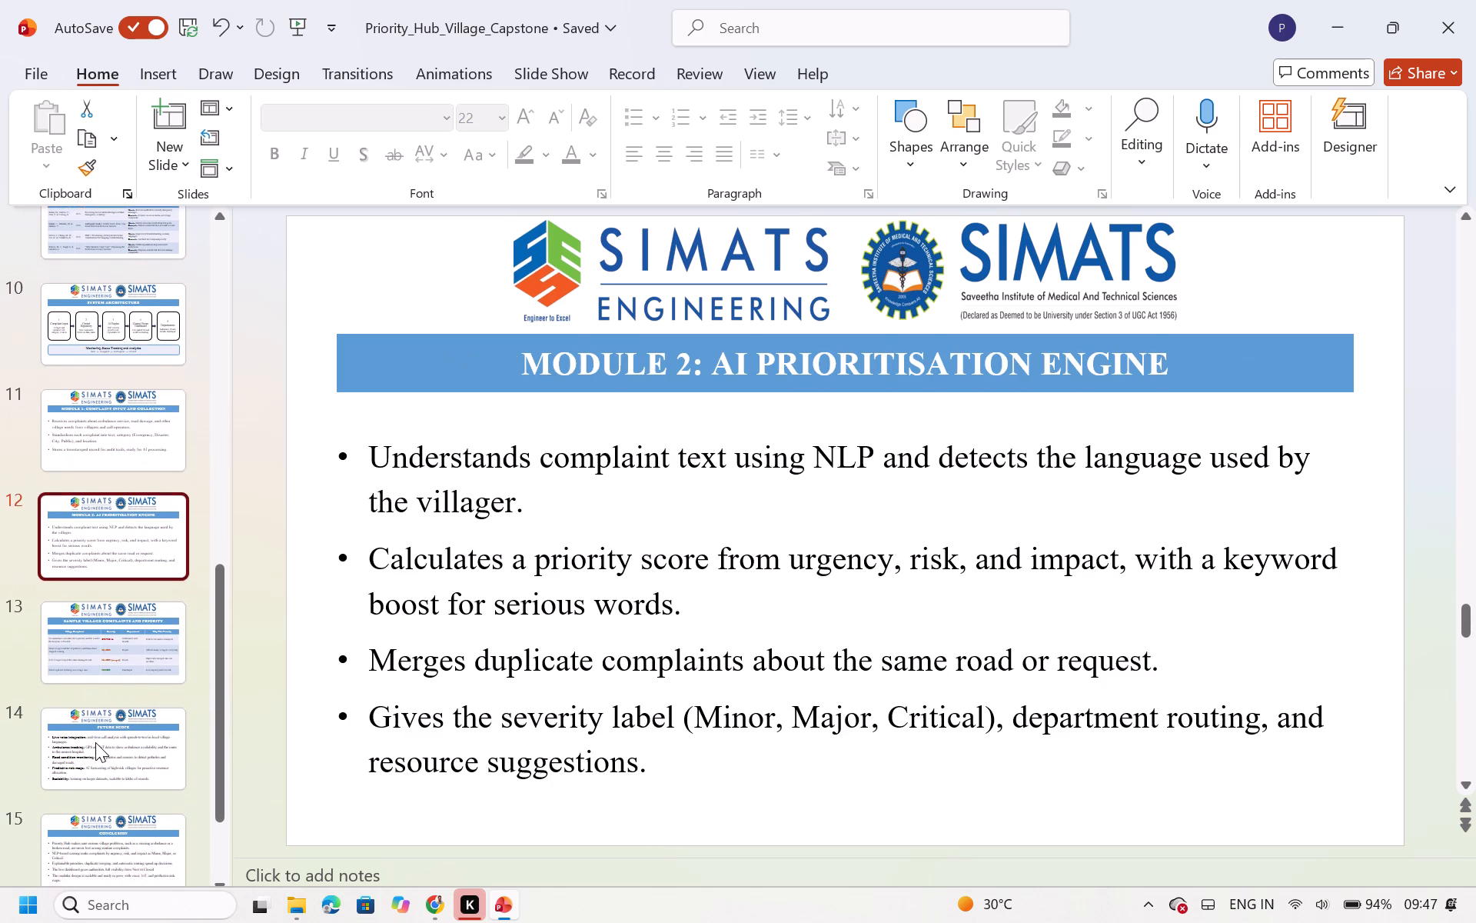
scroll(95, 742, down, 1)
click(125, 638)
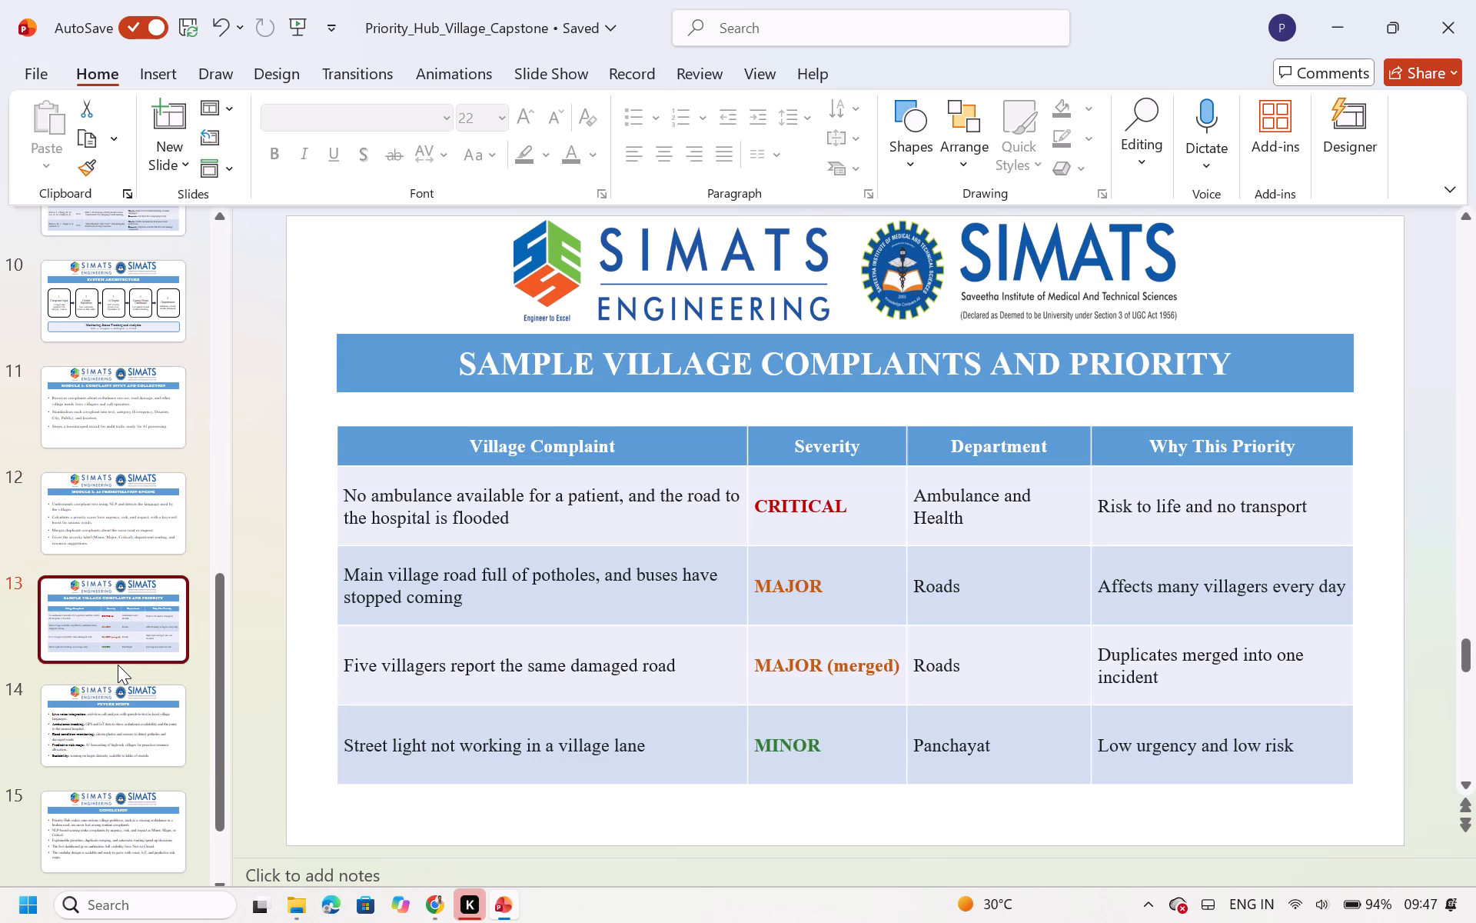
click(105, 700)
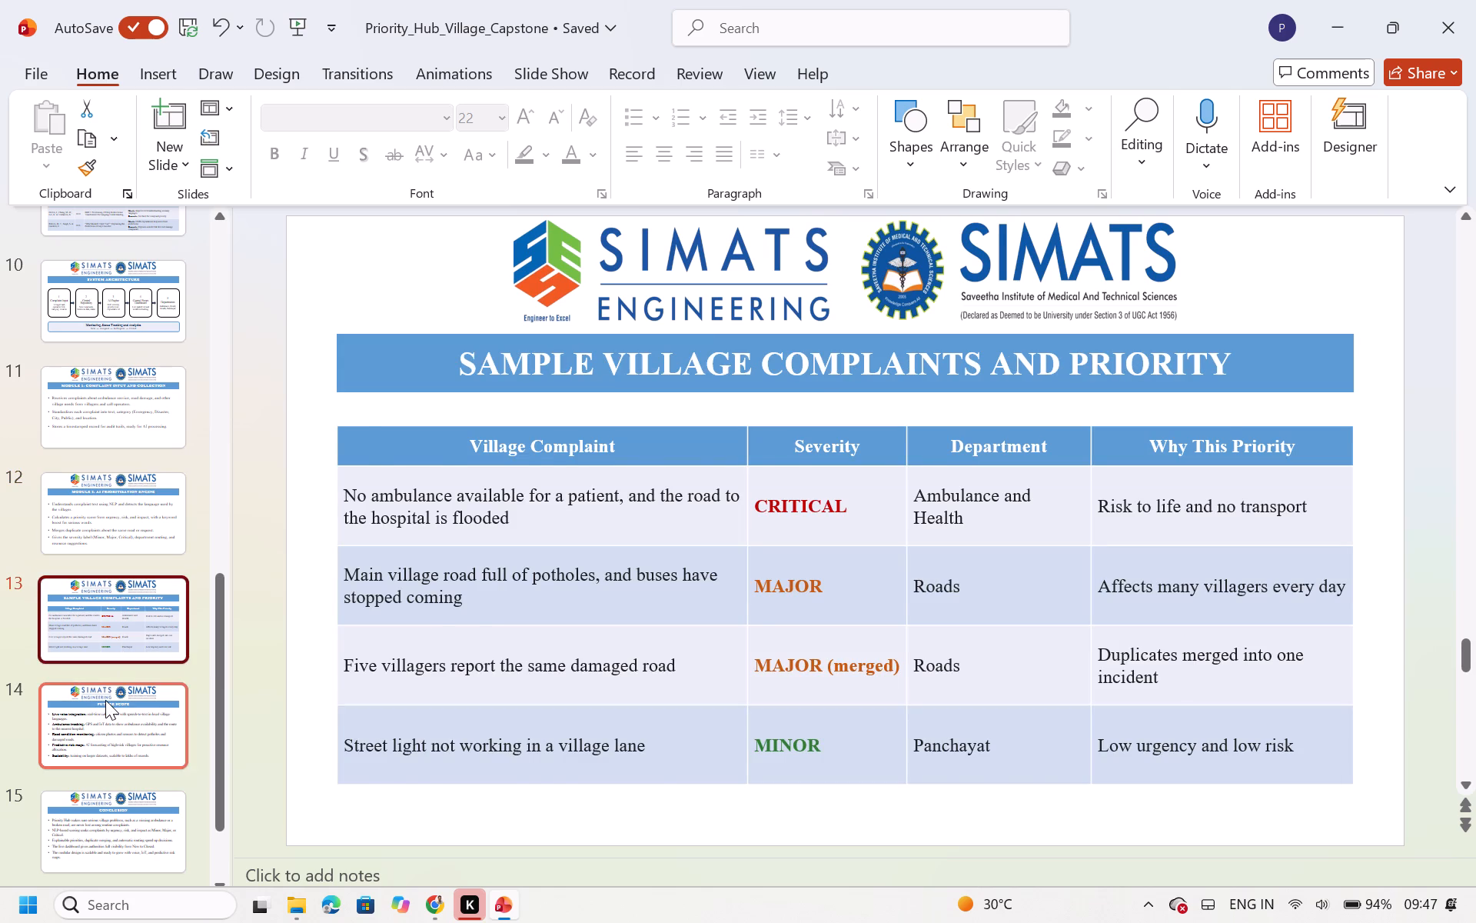
click(107, 621)
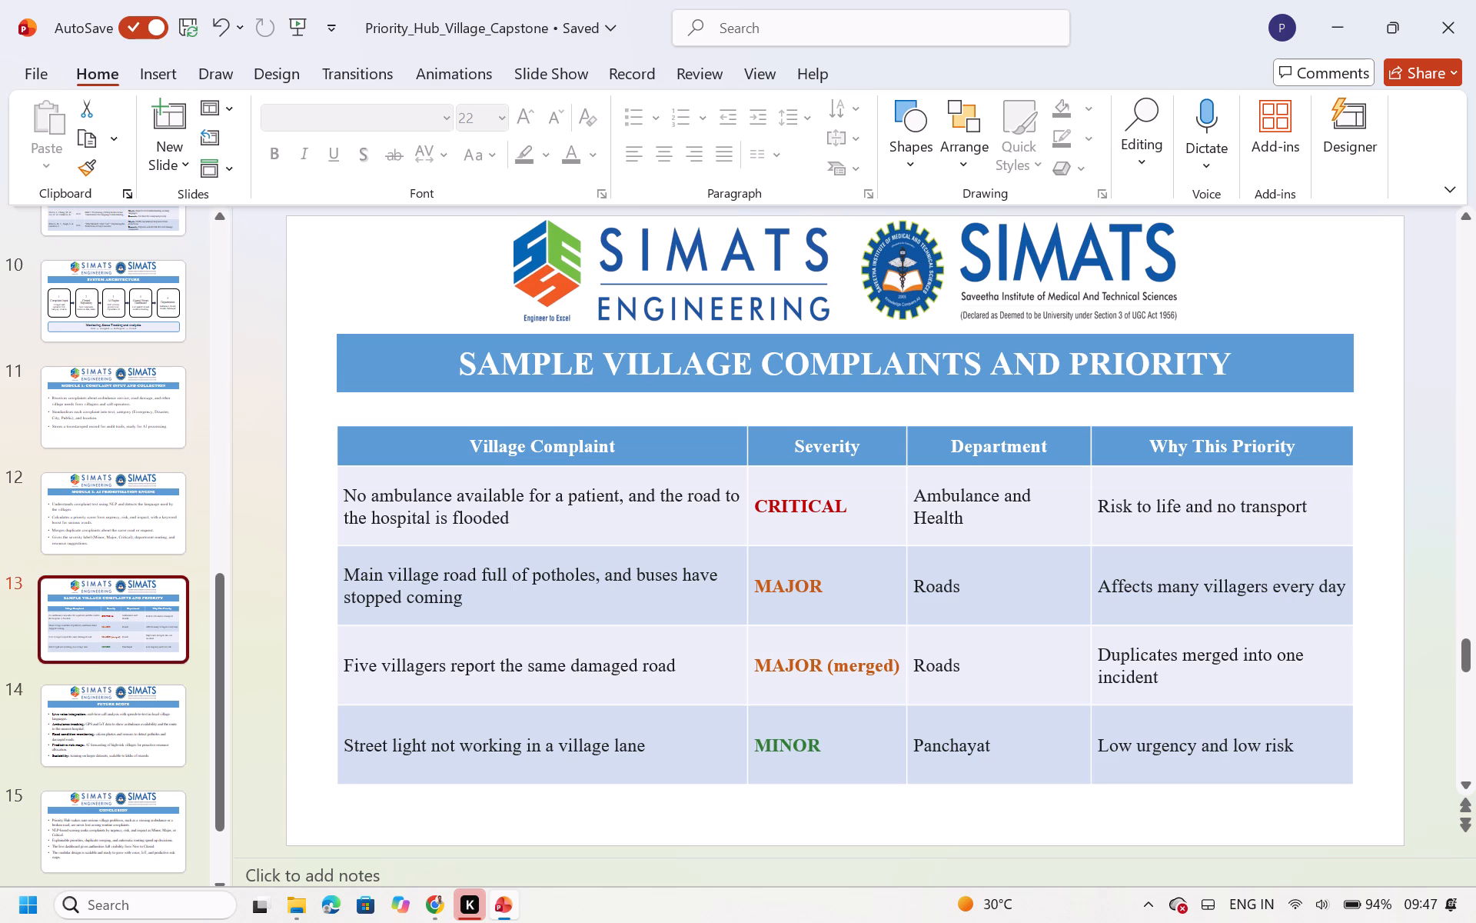
click(96, 748)
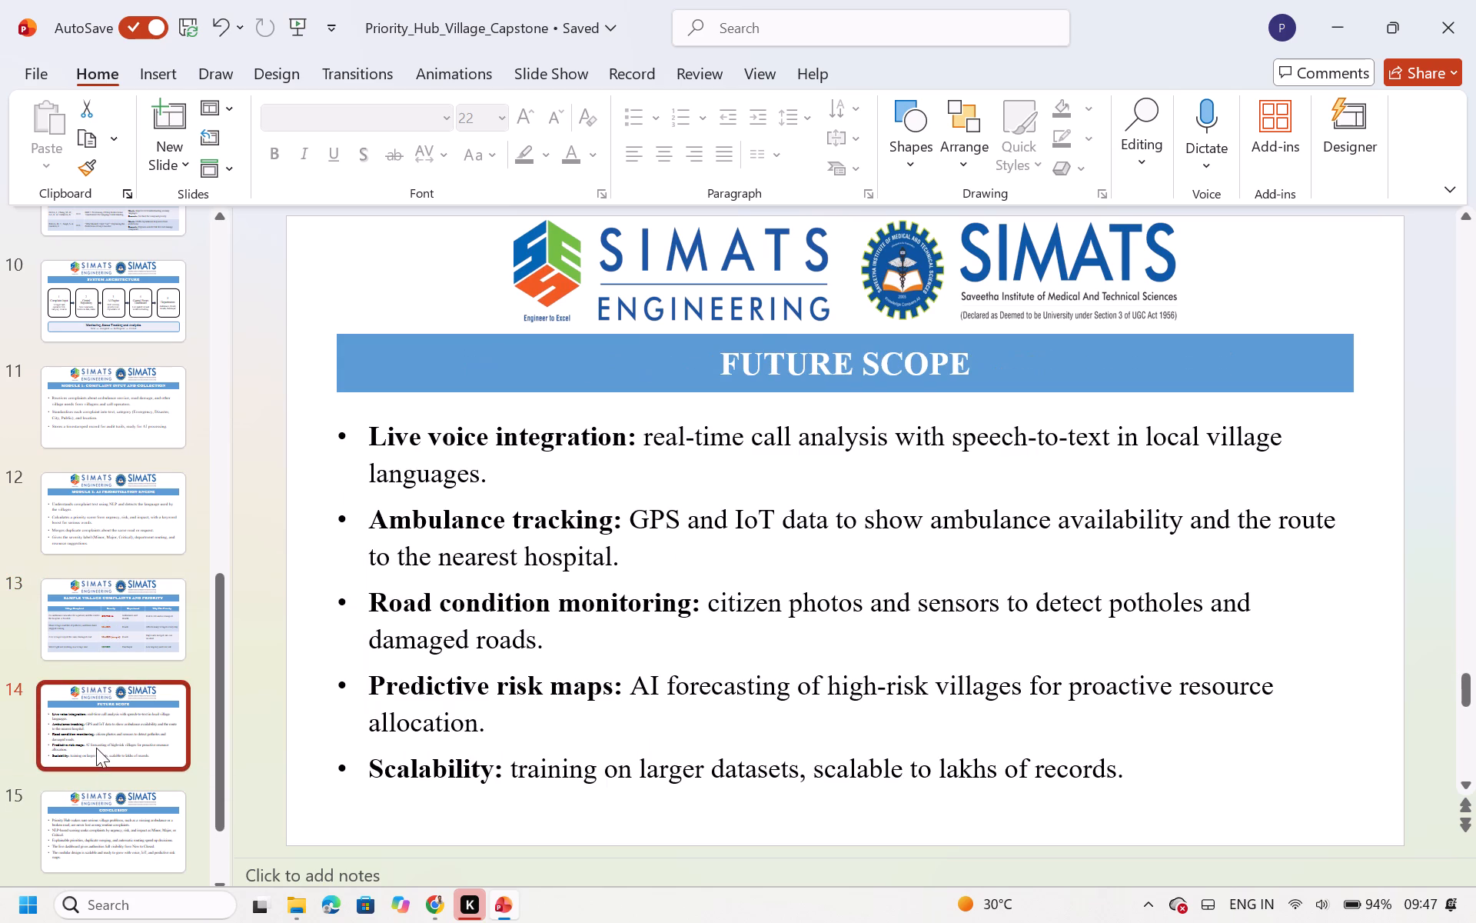
scroll(492, 682, down, 1)
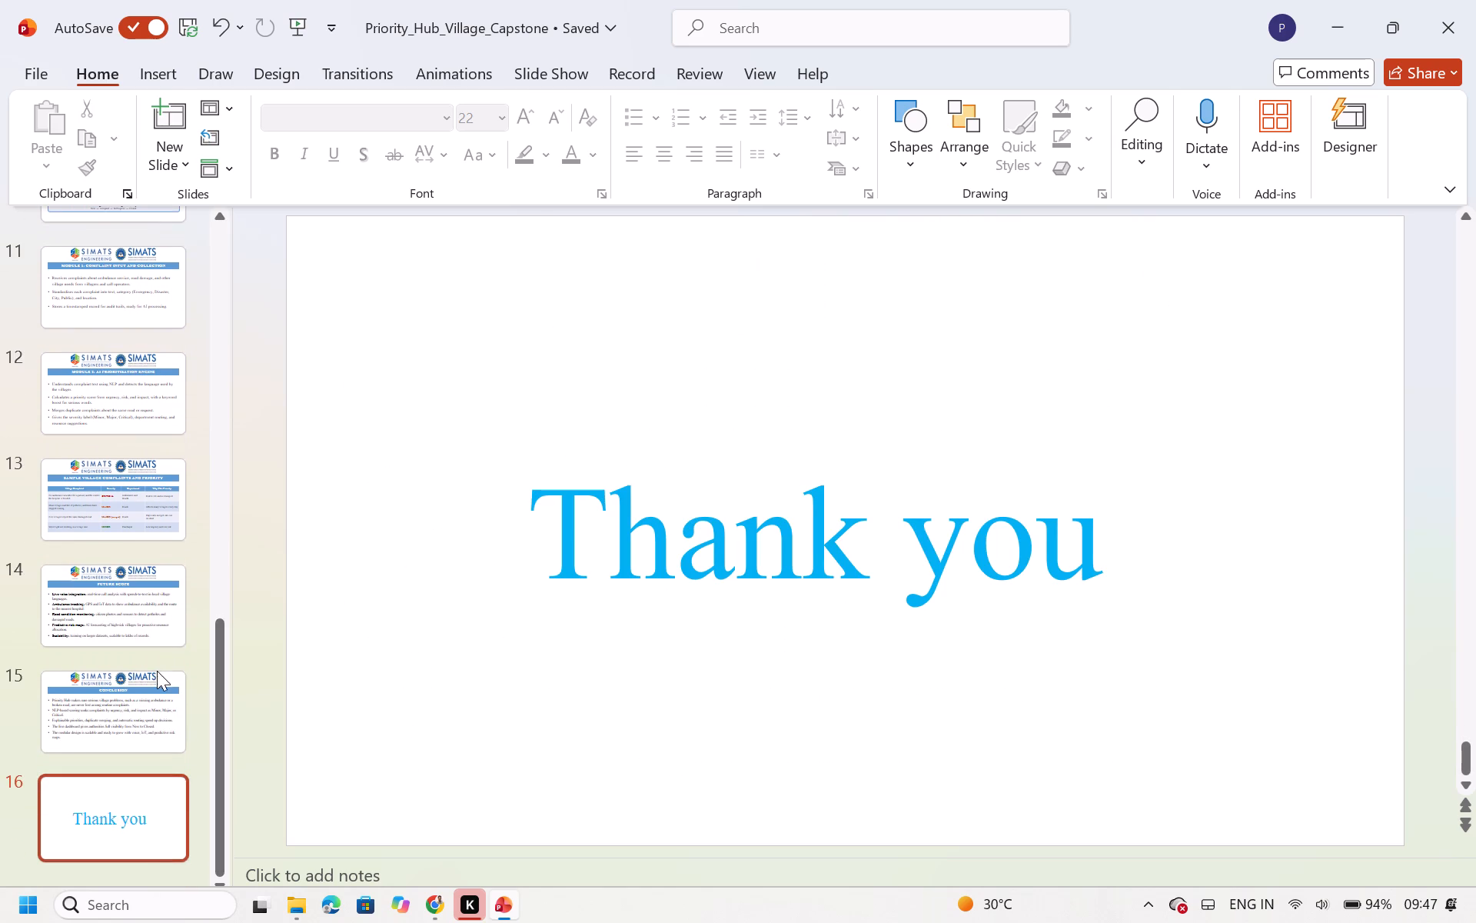
Review the deck from the title slide through Objectives, Problem Statement, Village Problems, Introduction and Existing System to Proposed Solution.
scroll(157, 671, up, 13)
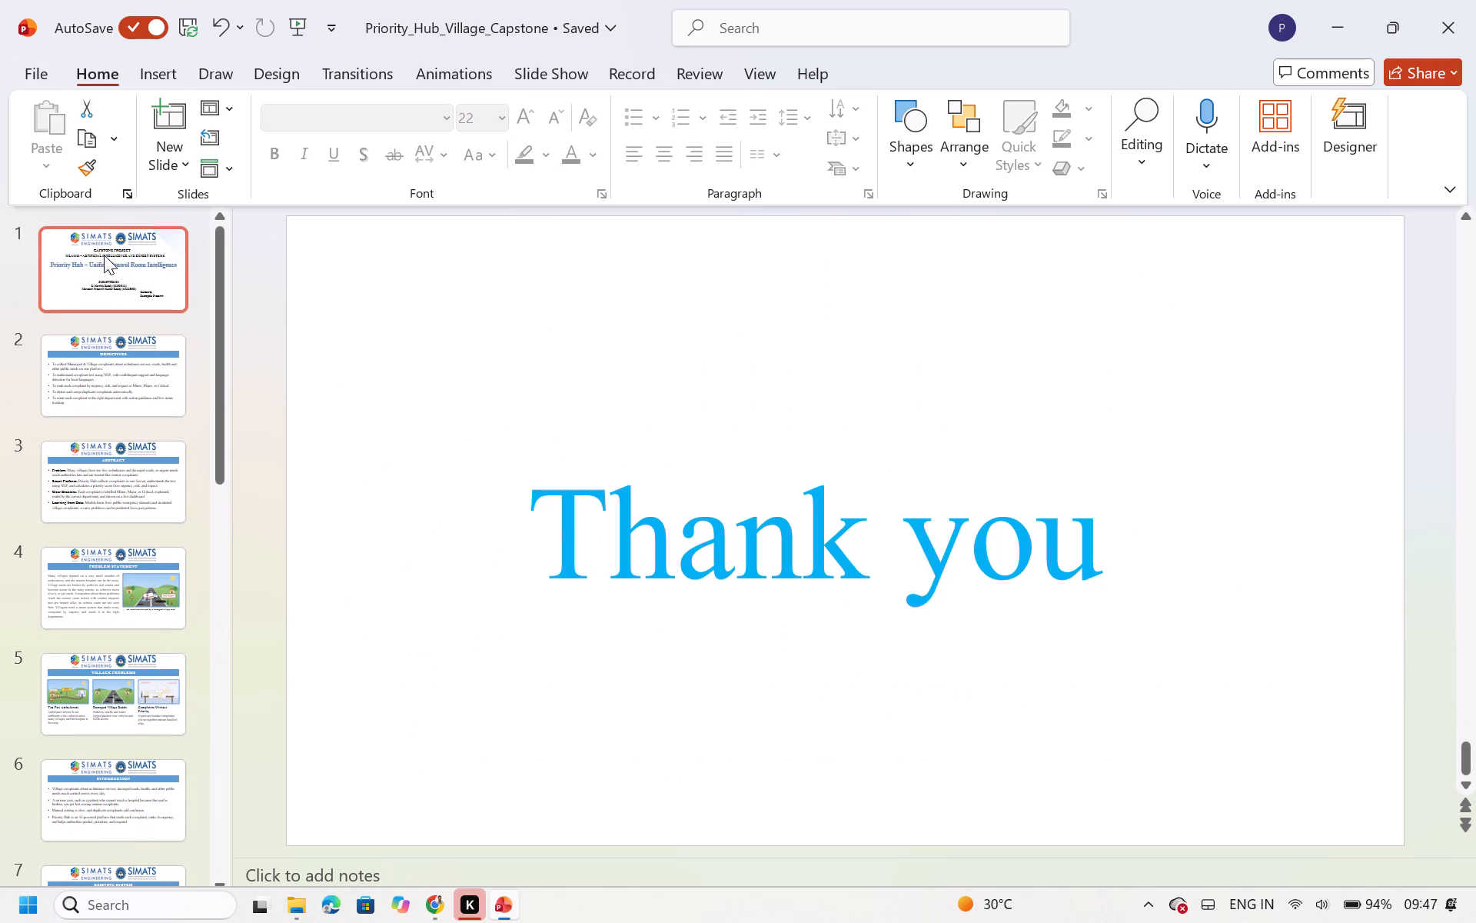
click(108, 258)
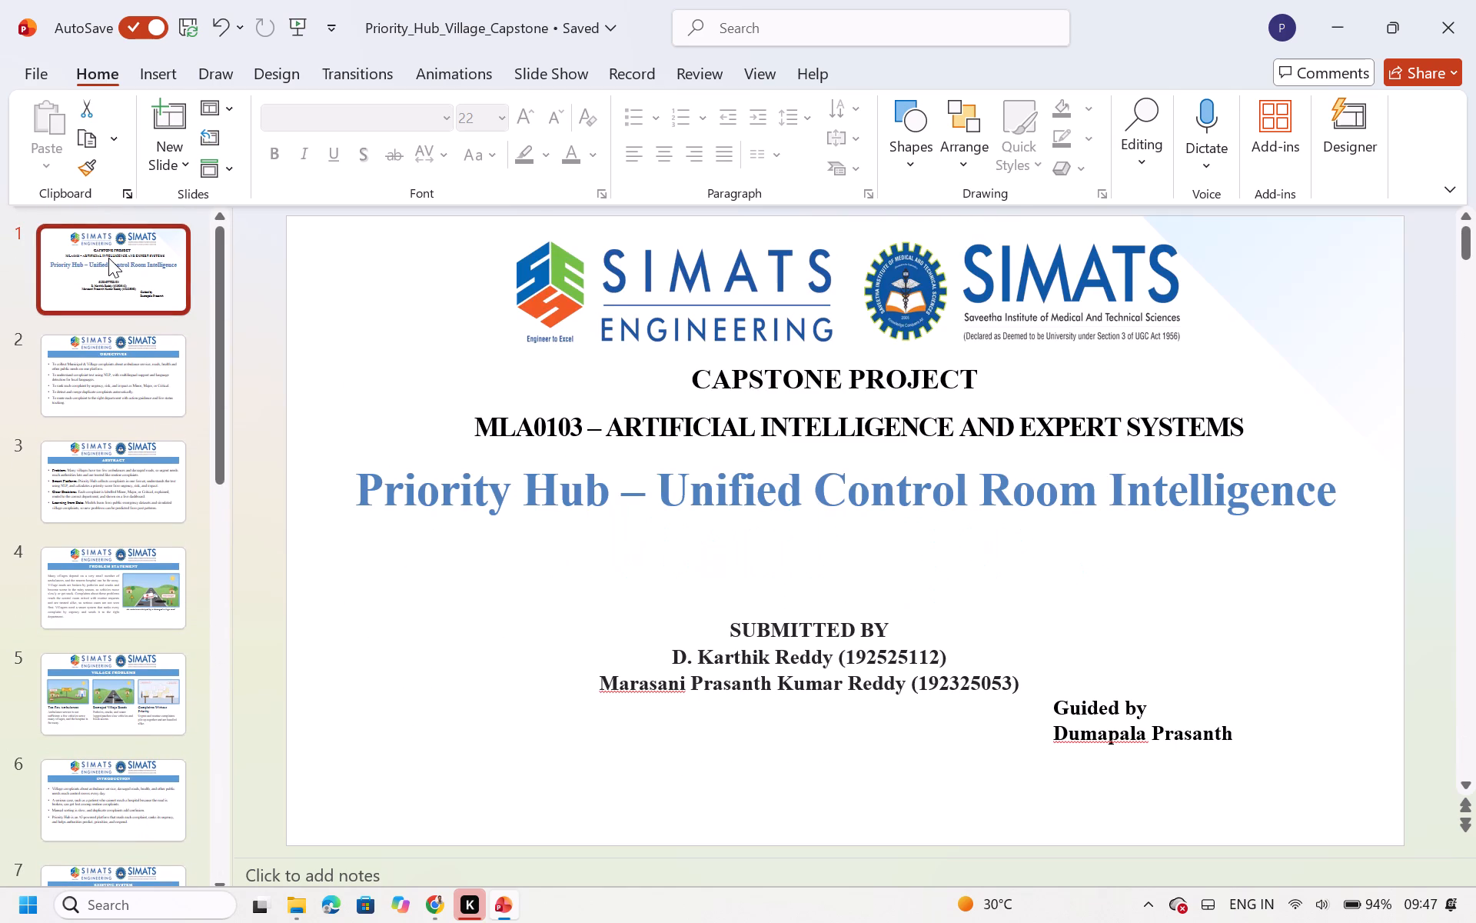
key(Down)
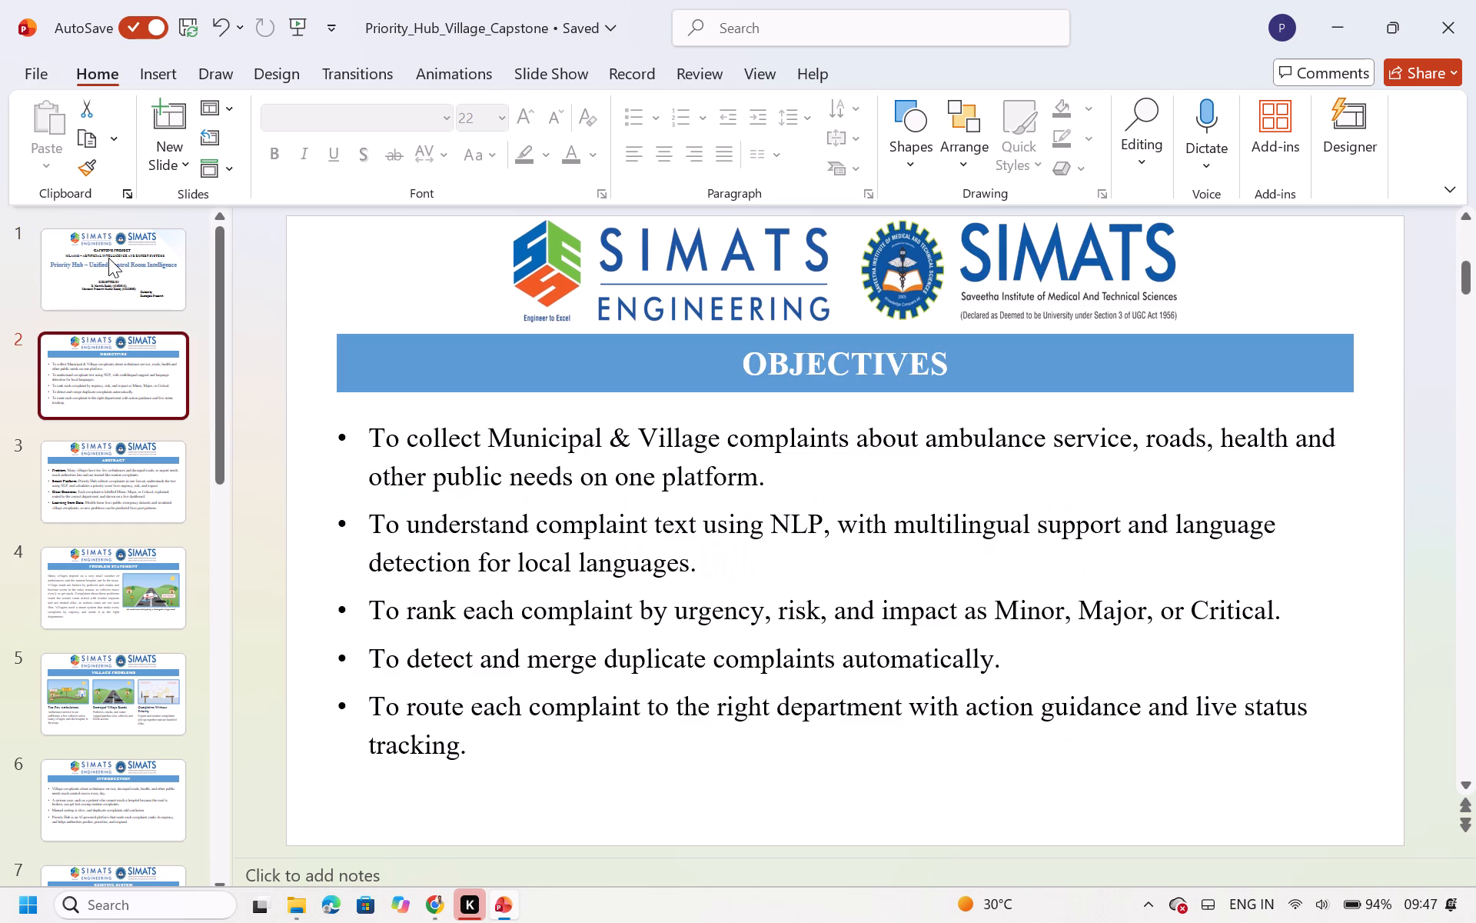
key(Down)
key(Down)
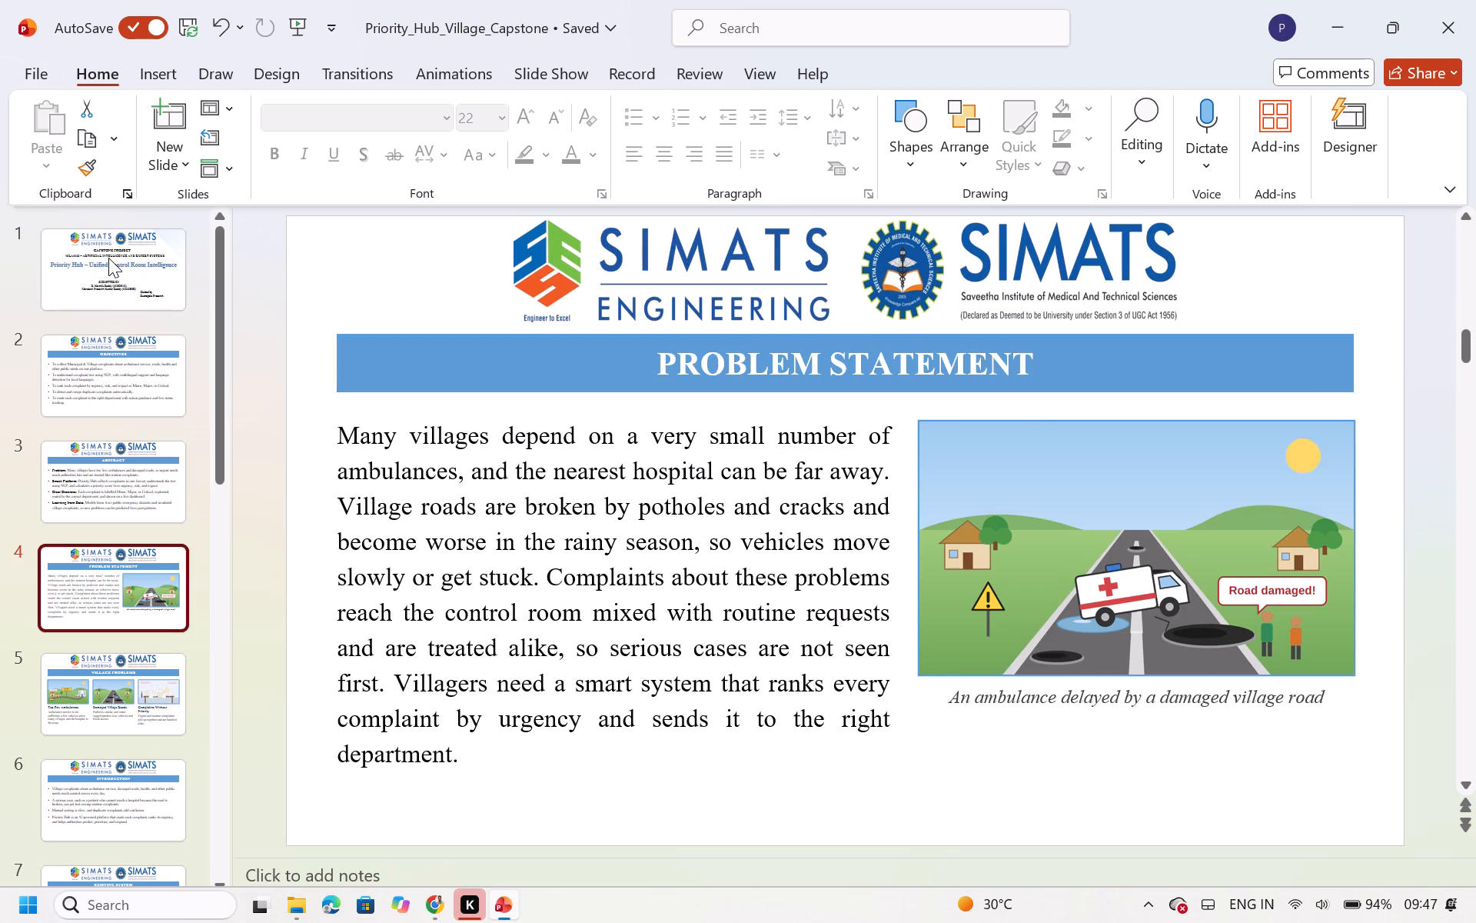
key(Down)
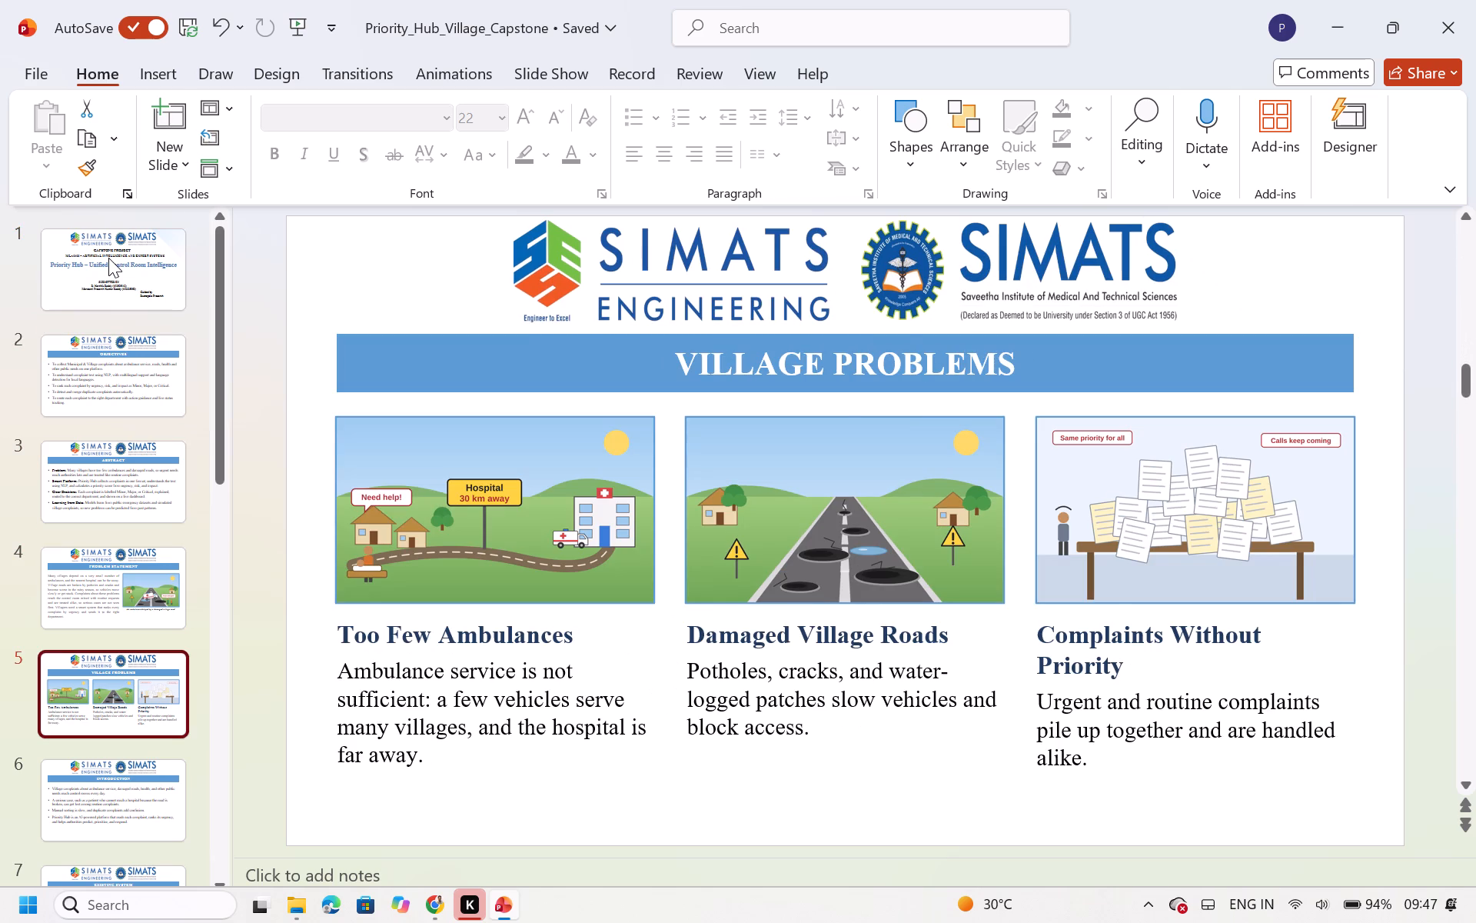
key(Down)
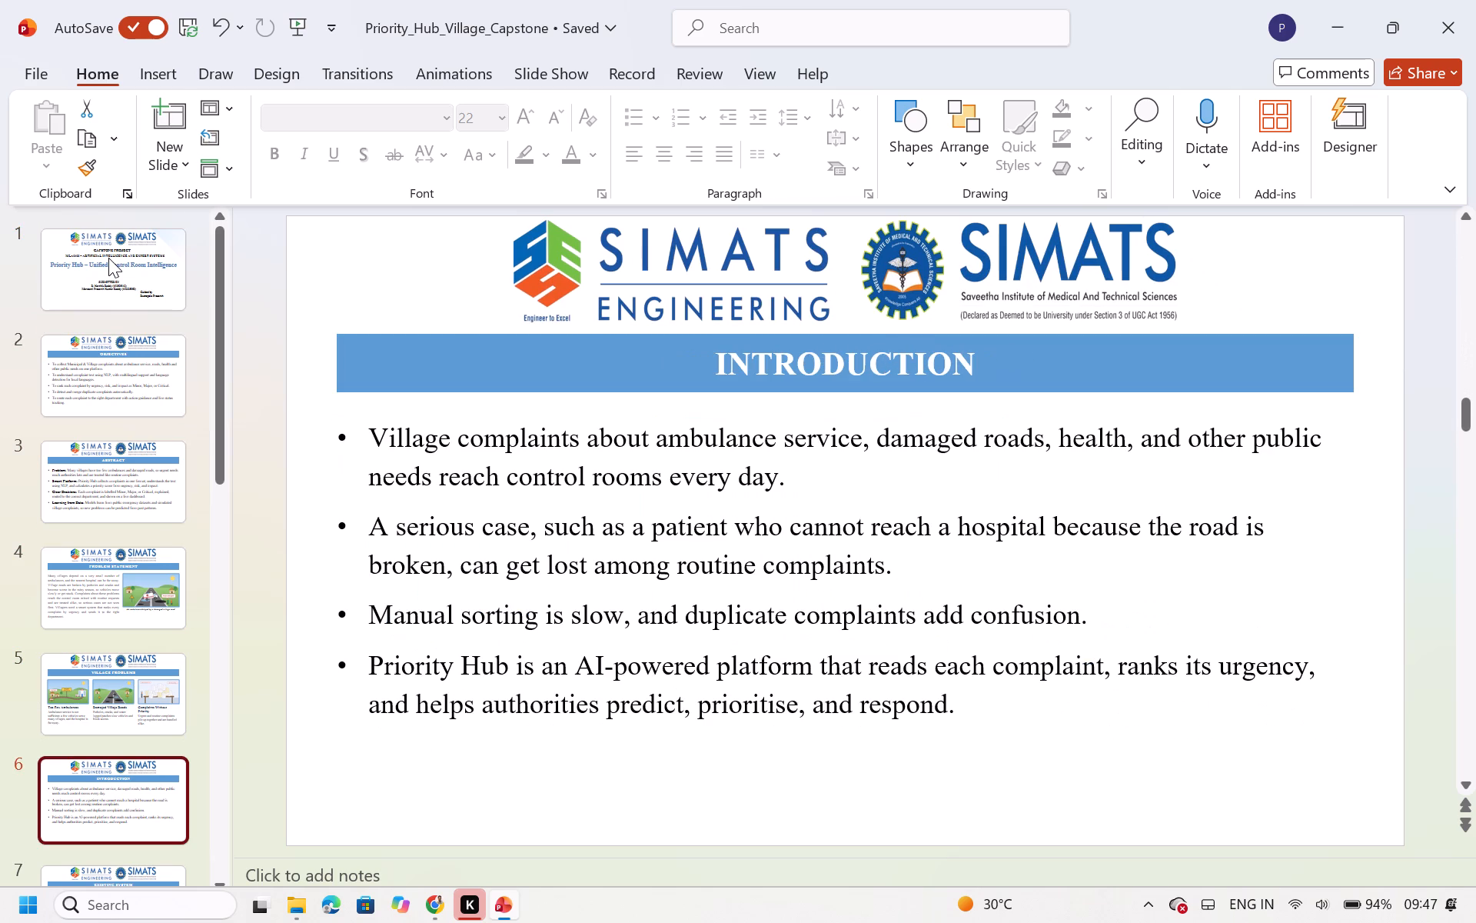
key(Up)
key(Down)
key(Down)
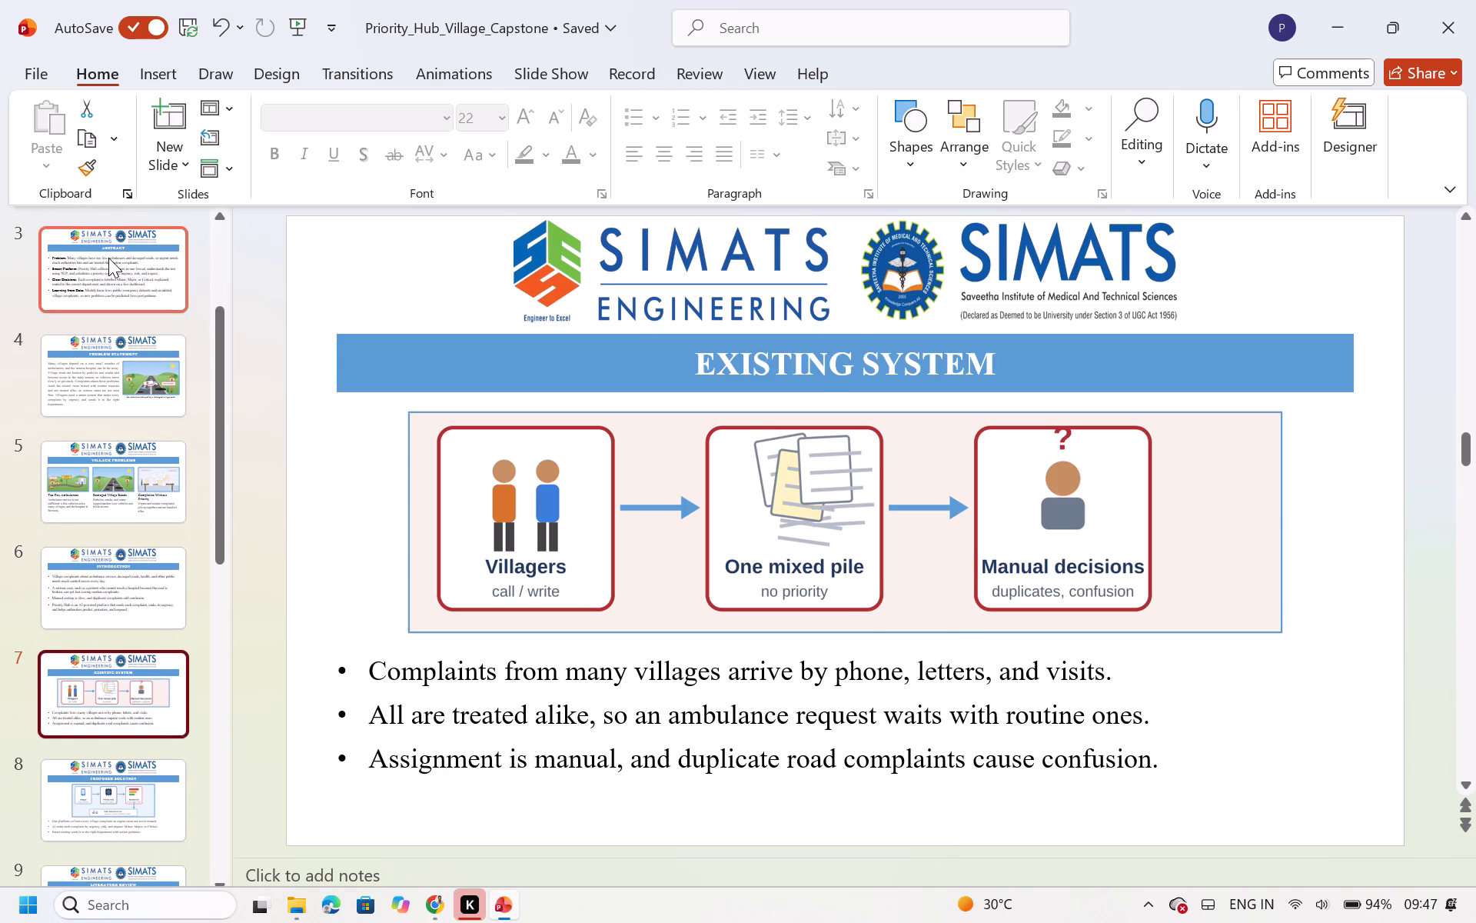
key(Down)
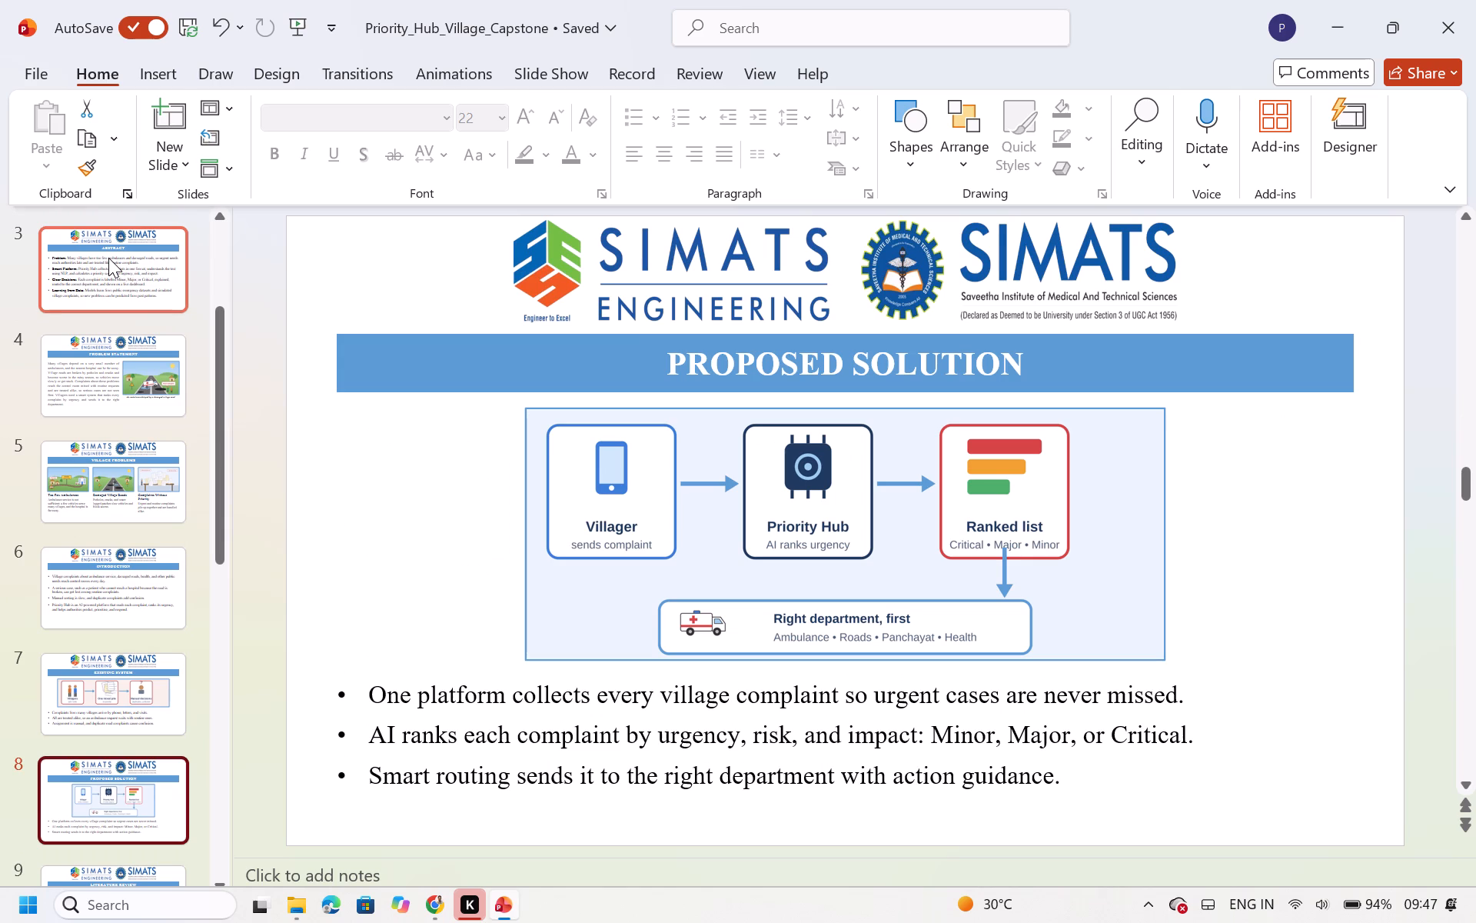
Continue the slide review from Literature Review through System Architecture, the two modules, sample complaints and Future Scope to Conclusion.
key(Down)
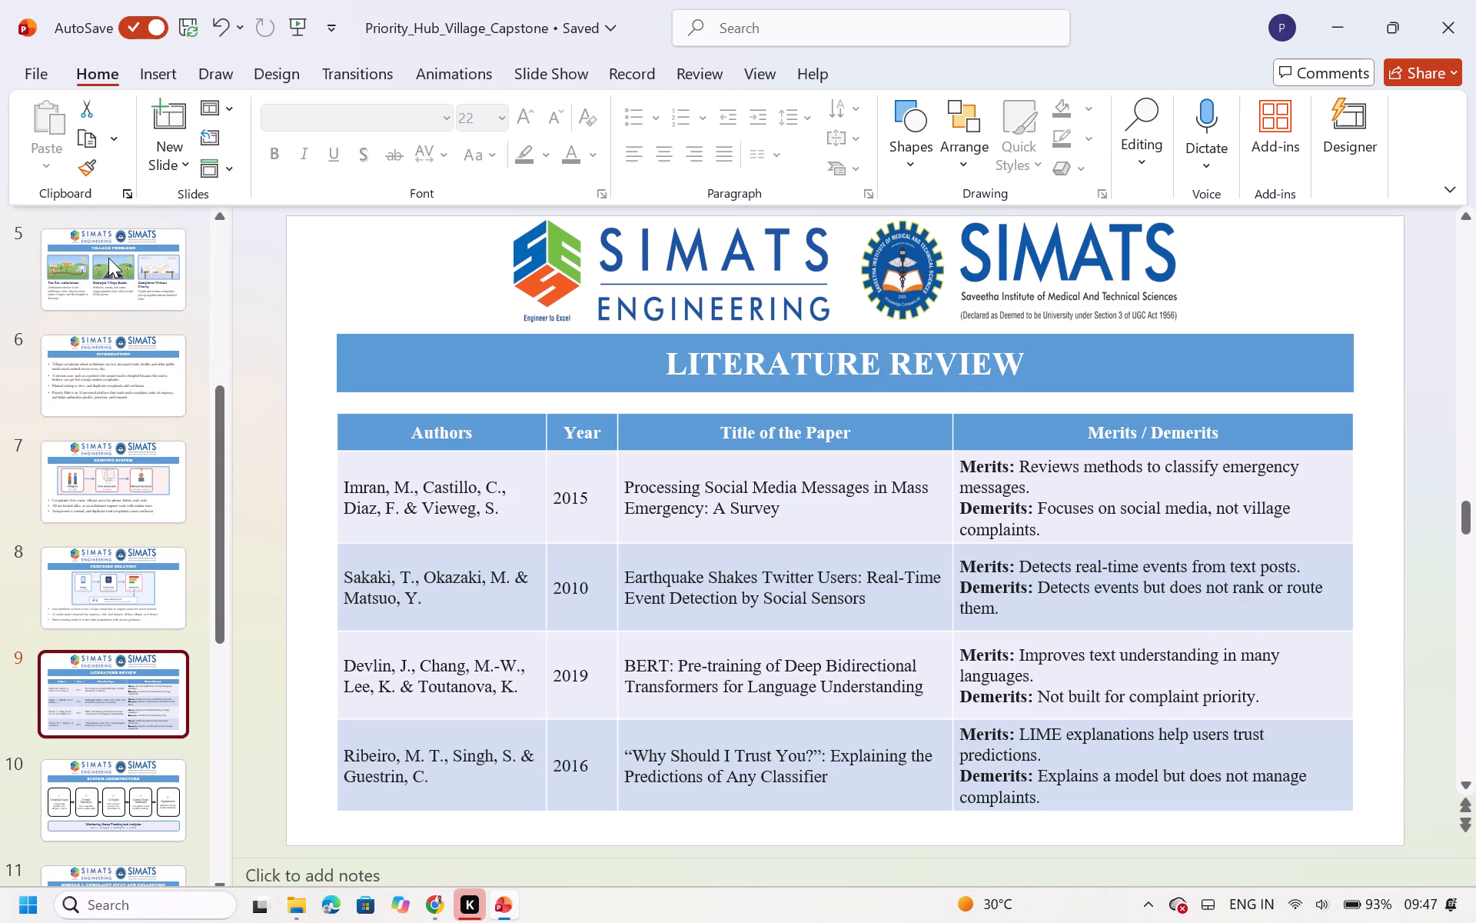
key(Down)
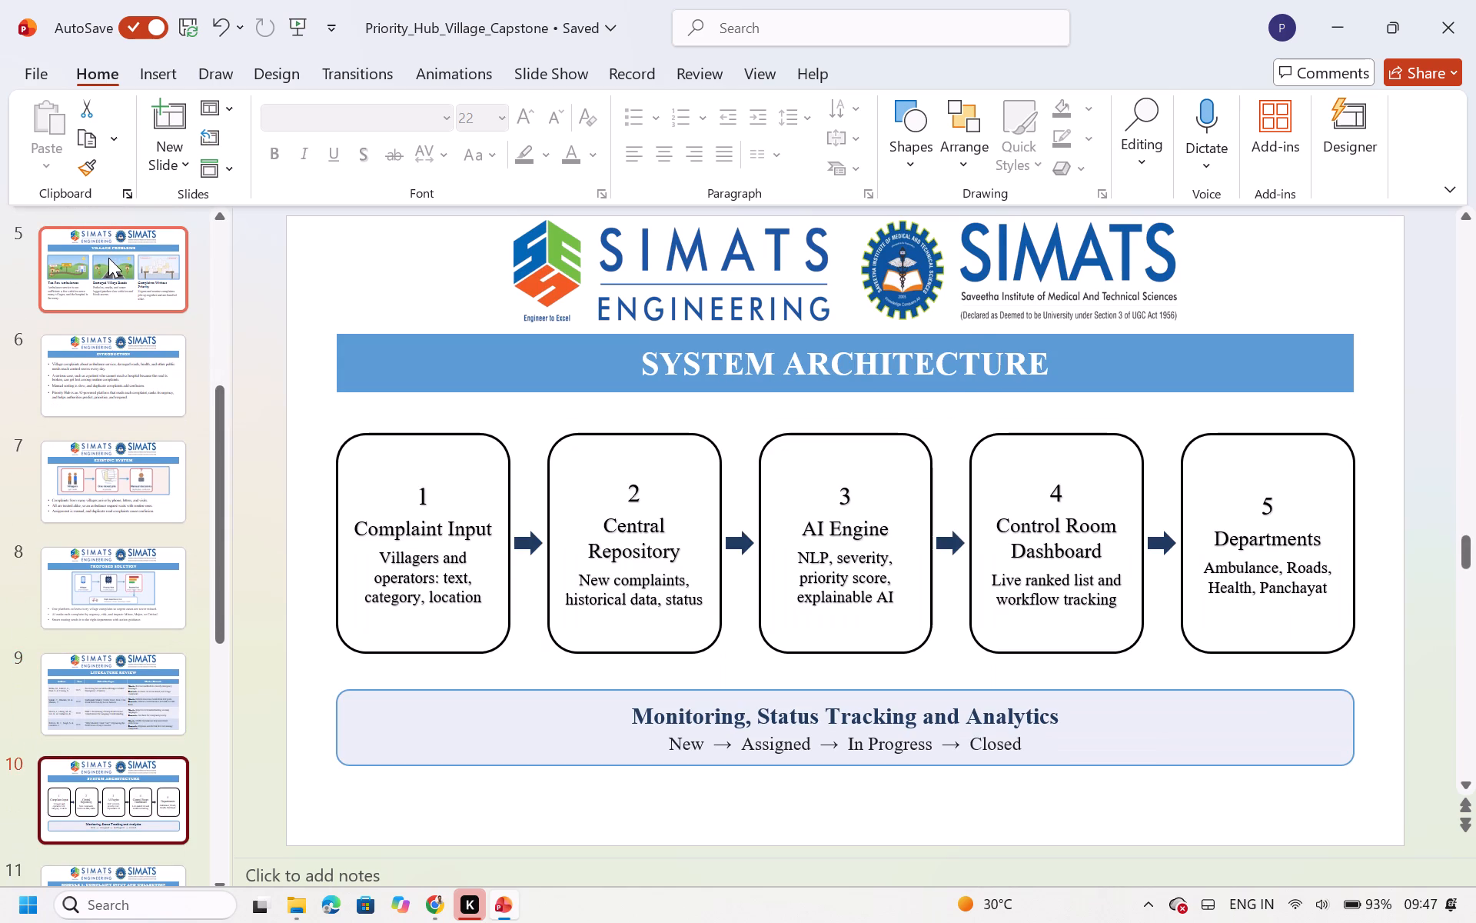
key(Down)
key(Down)
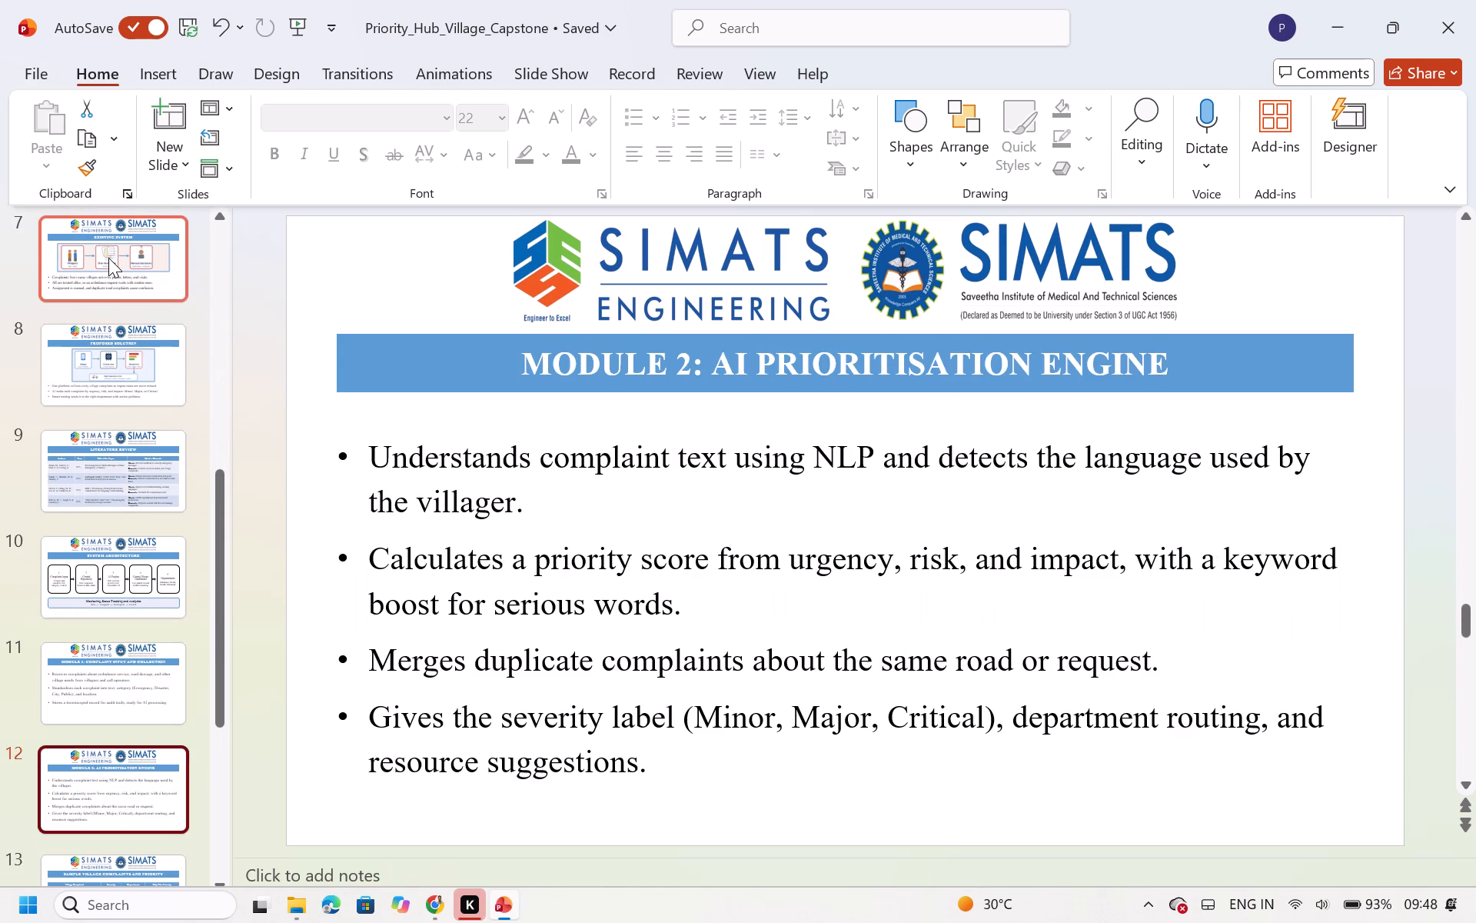
key(Down)
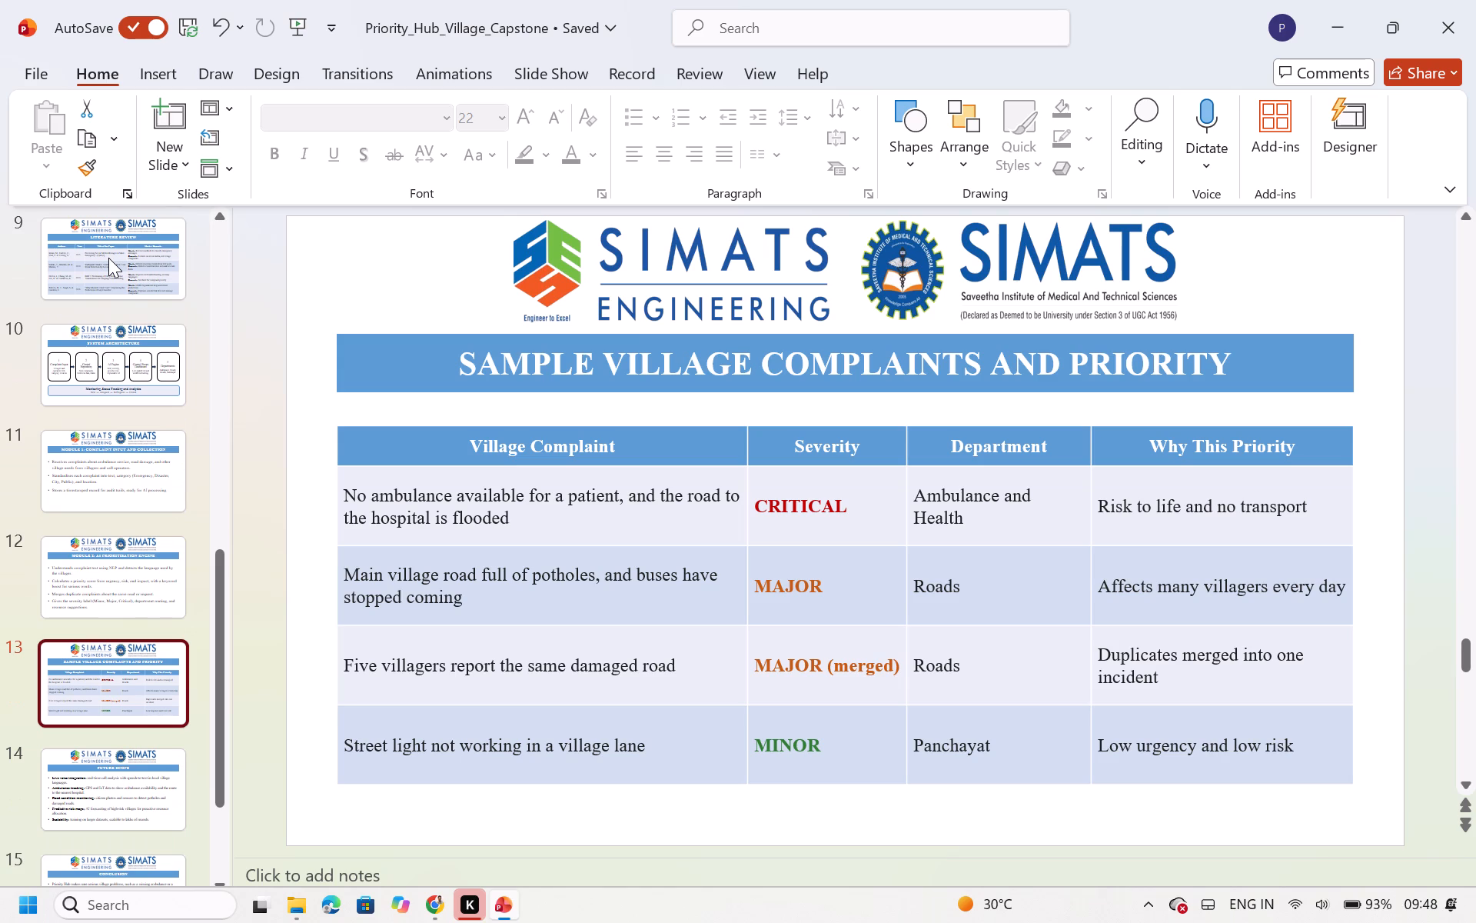
key(Down)
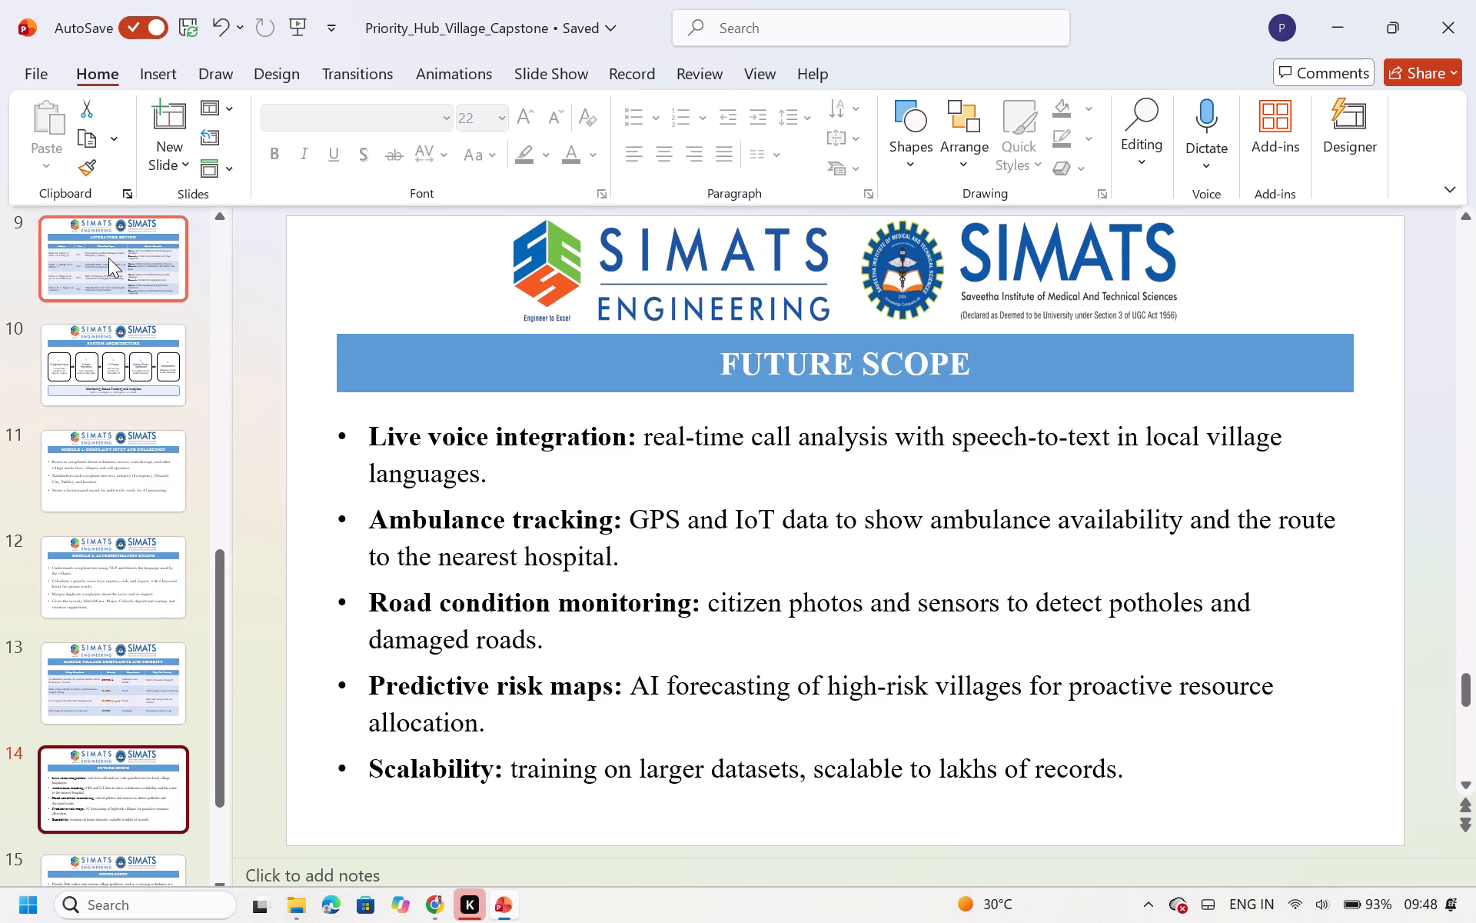
key(Down)
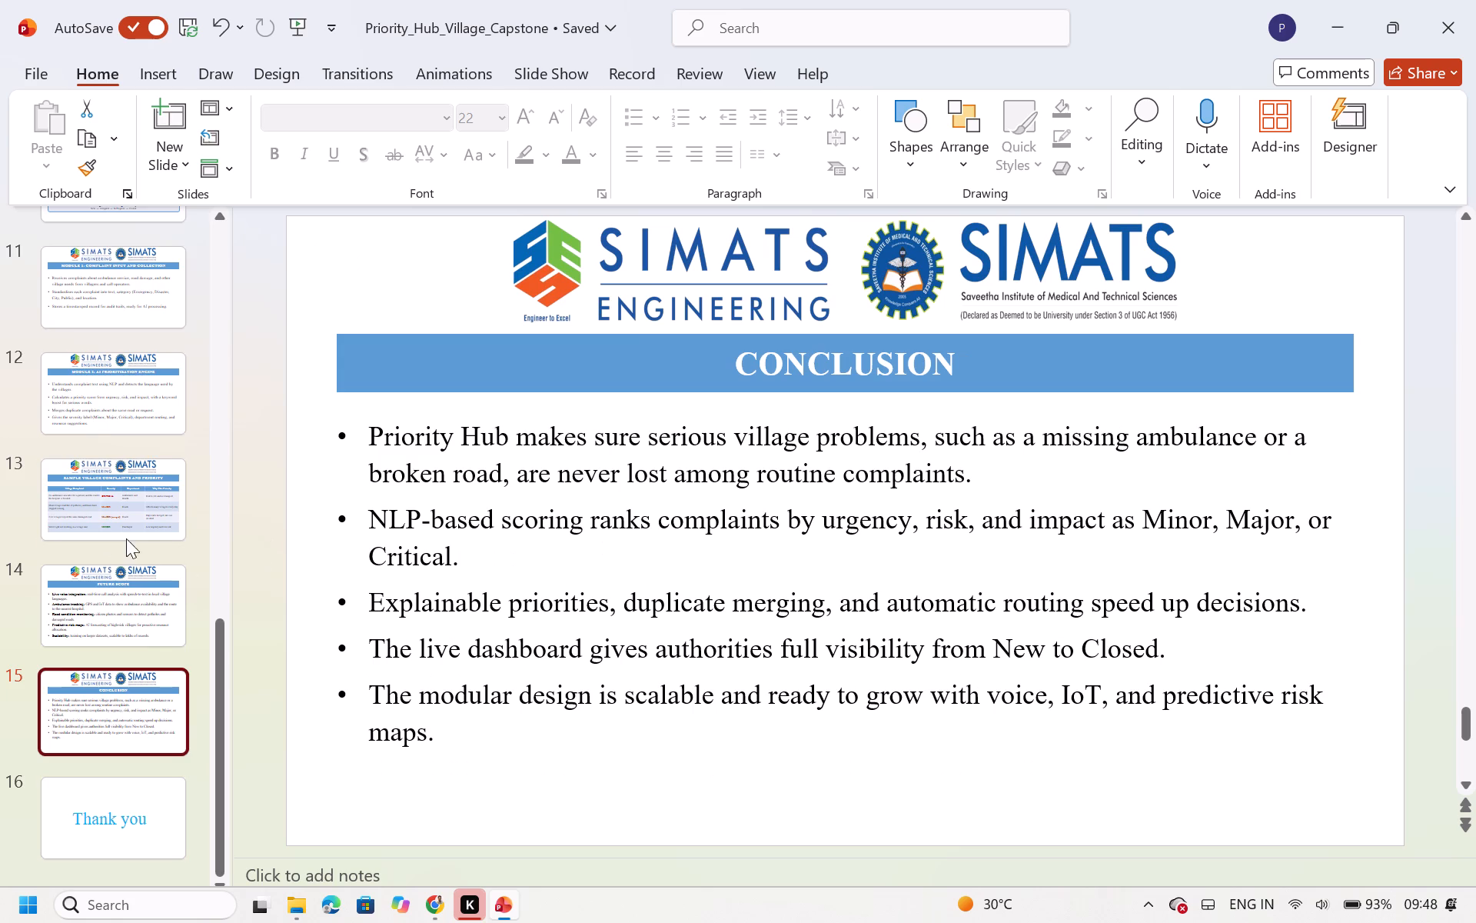
Go back to the title slide and recheck each slide in order up to Literature Review.
scroll(101, 523, up, 19)
scroll(101, 523, up, 7)
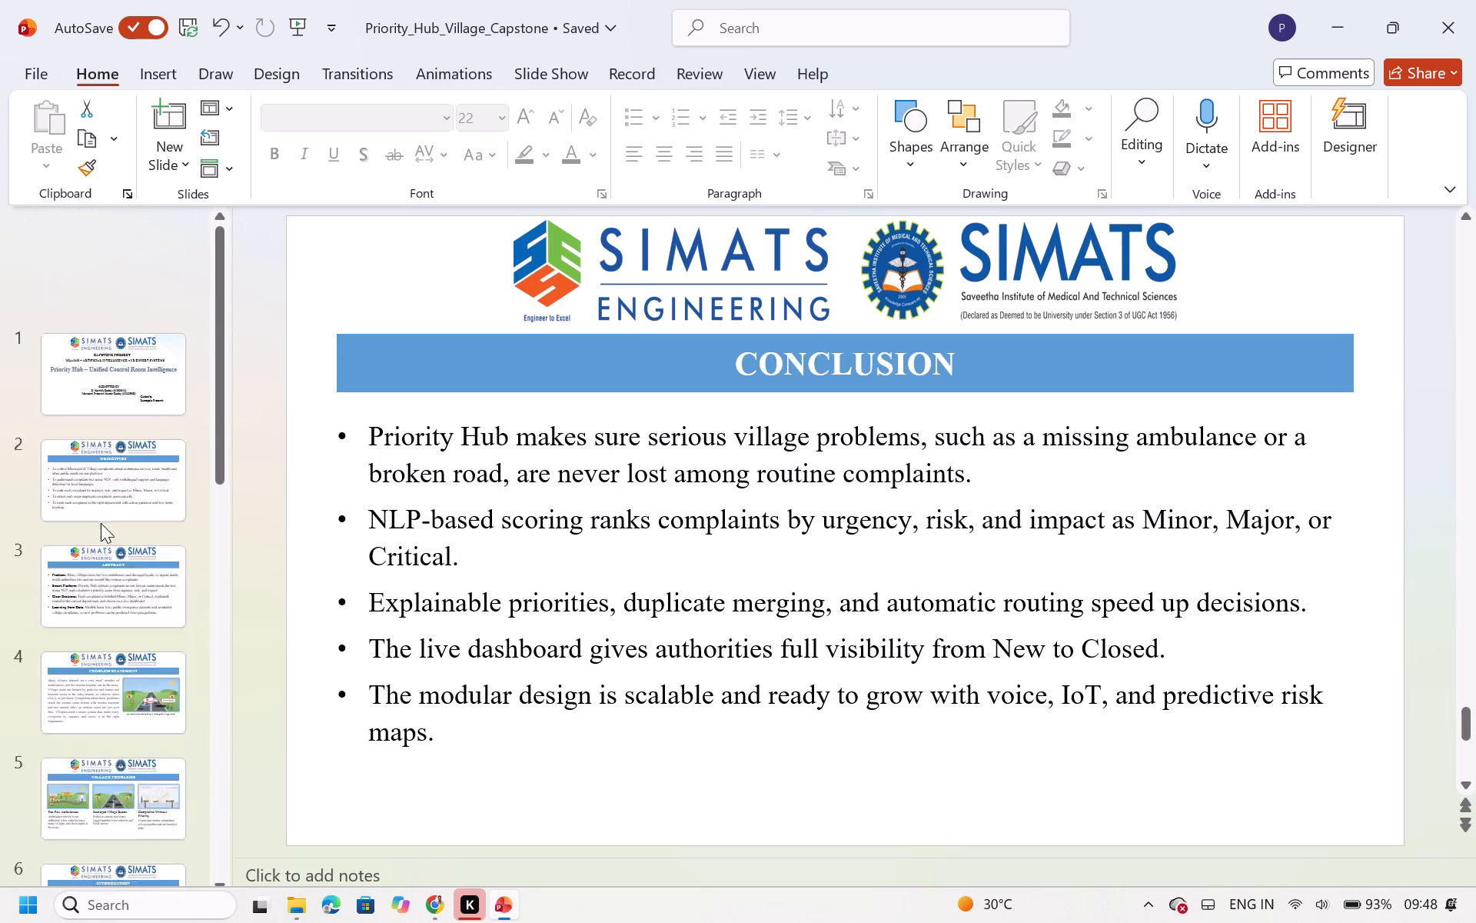
scroll(101, 523, up, 3)
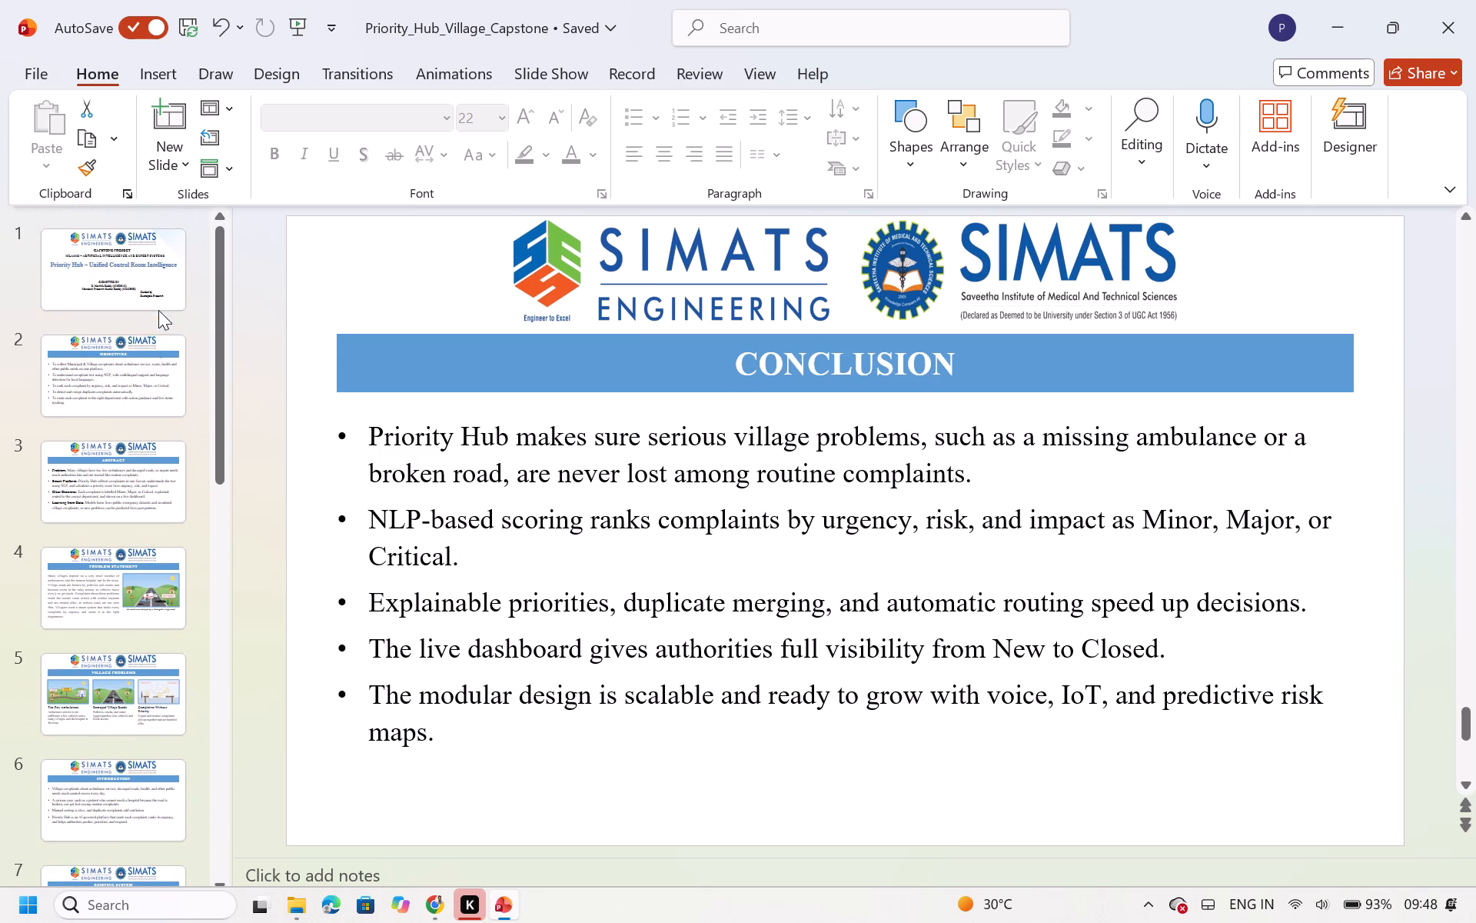
click(141, 301)
key(Down)
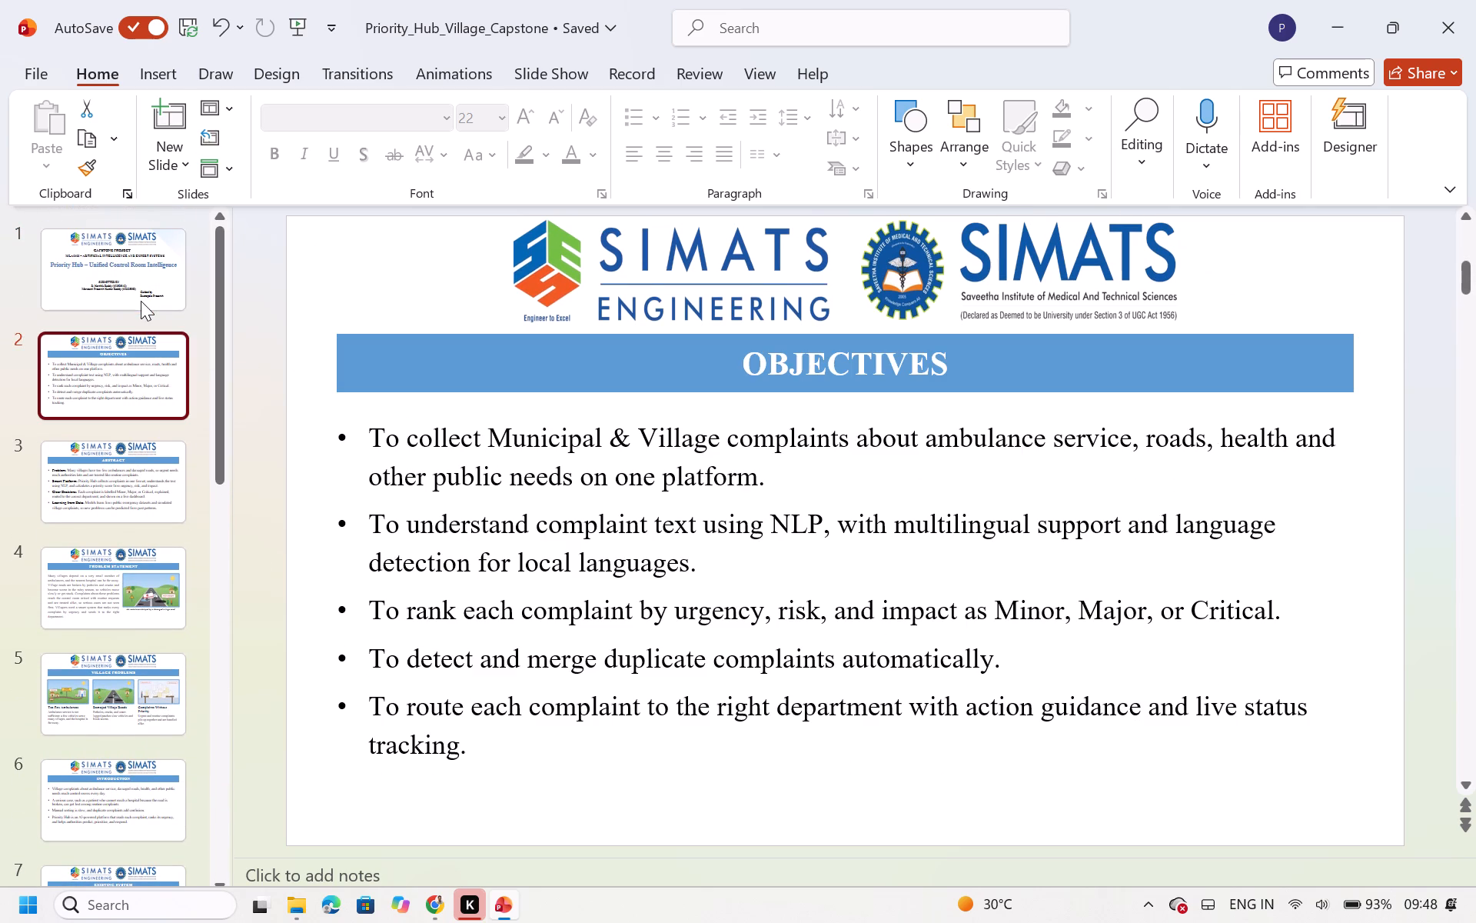
key(Down)
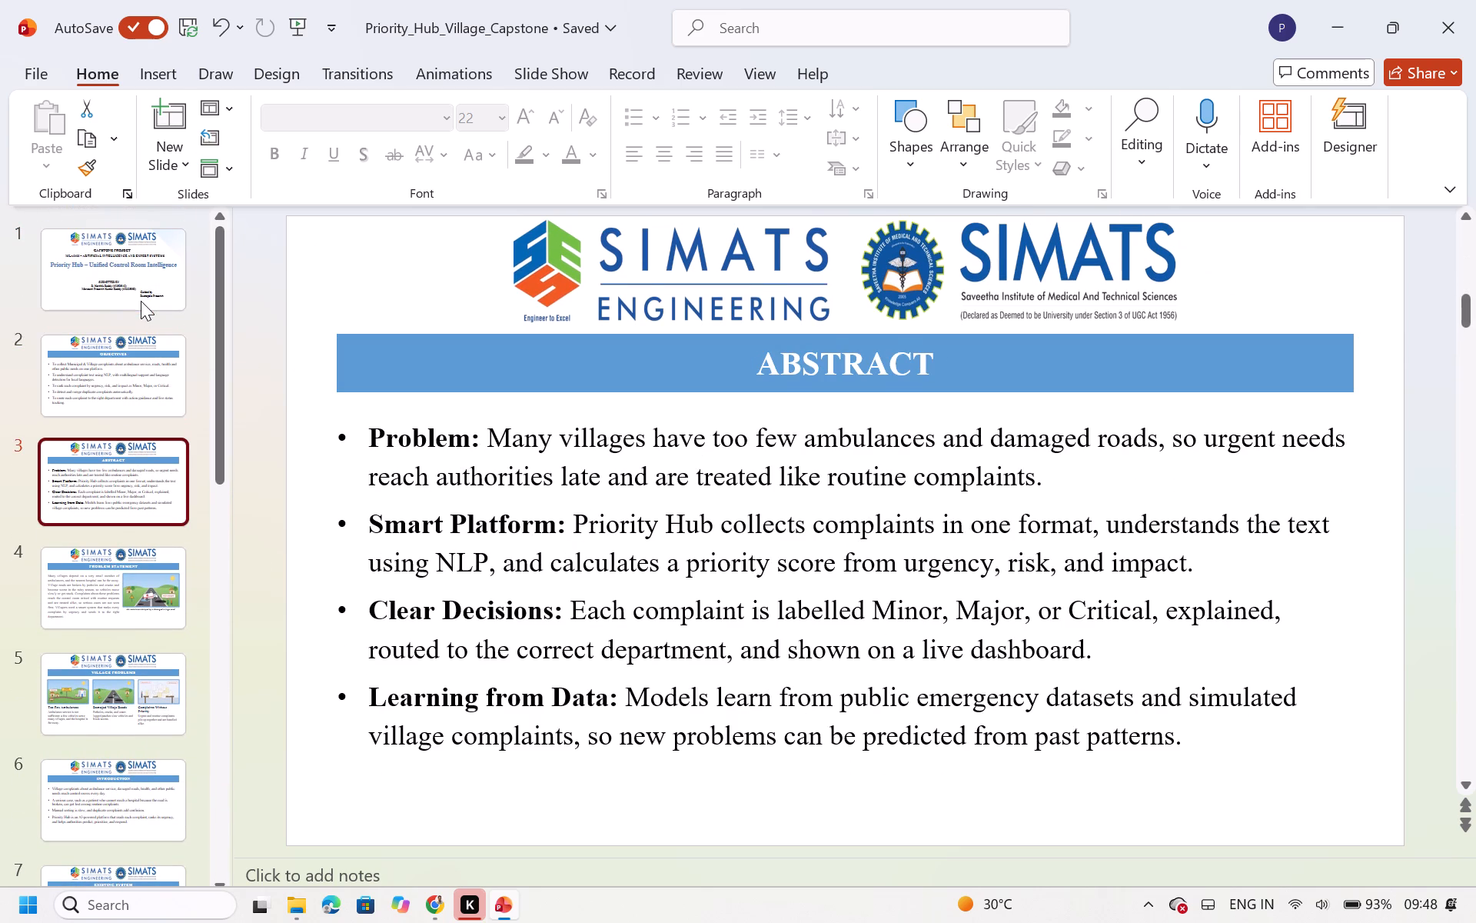
key(Down)
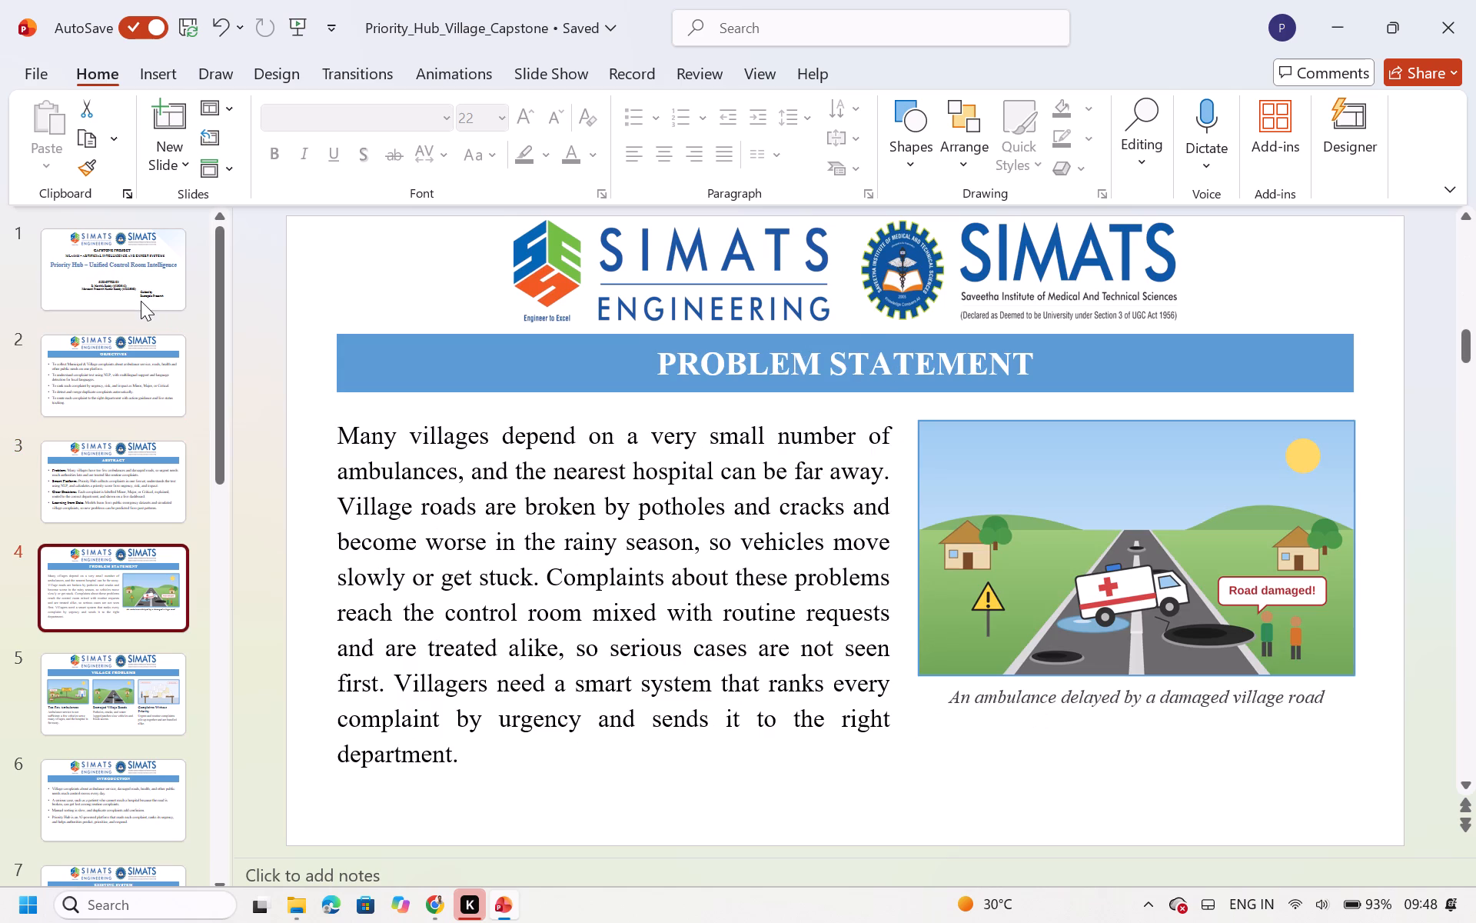
key(Down)
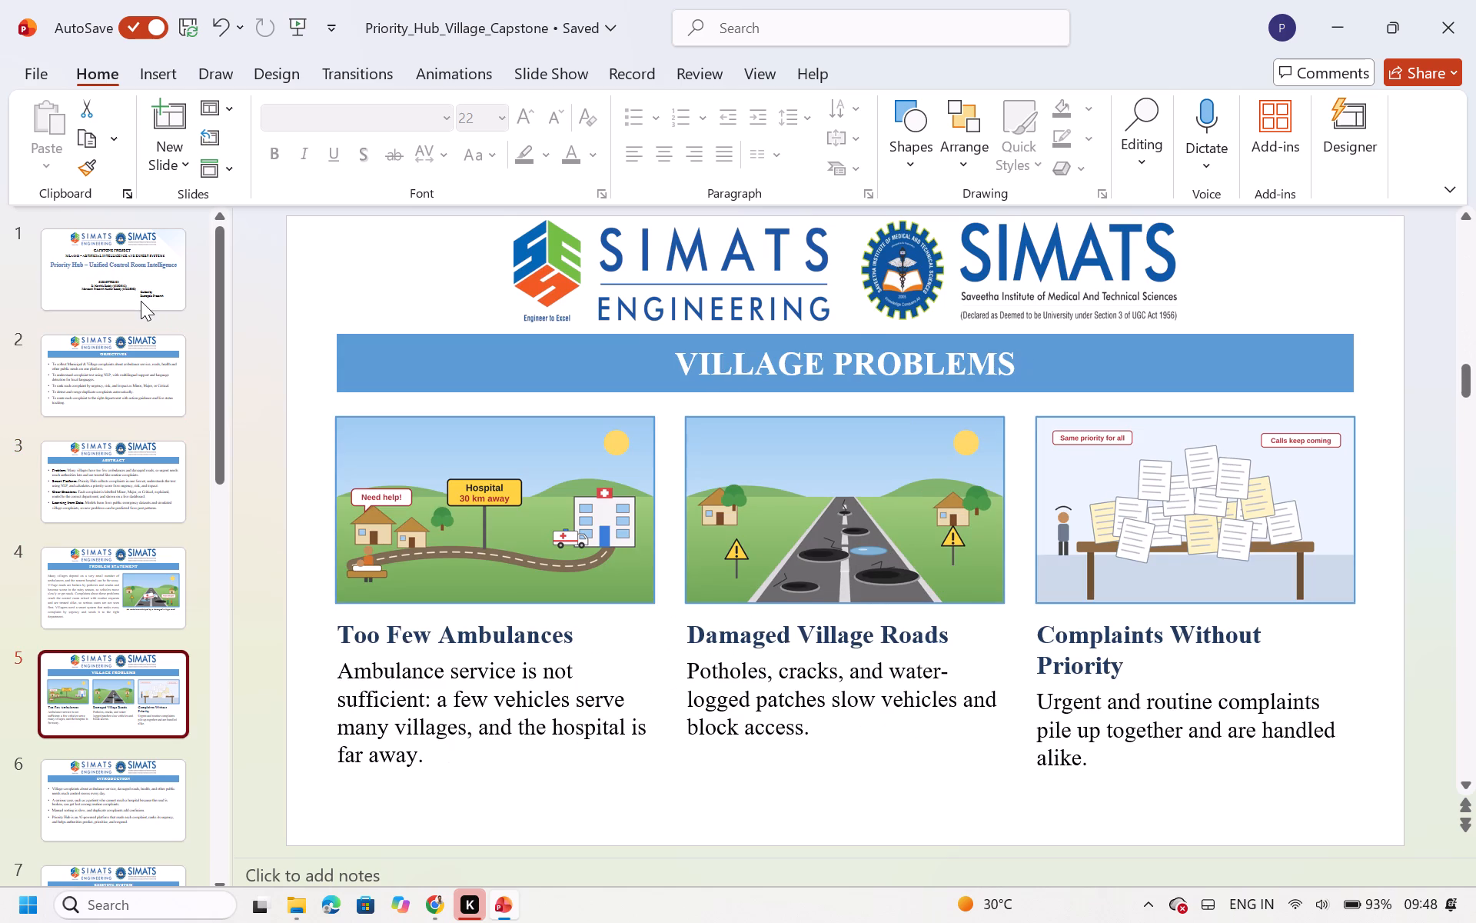
key(Down)
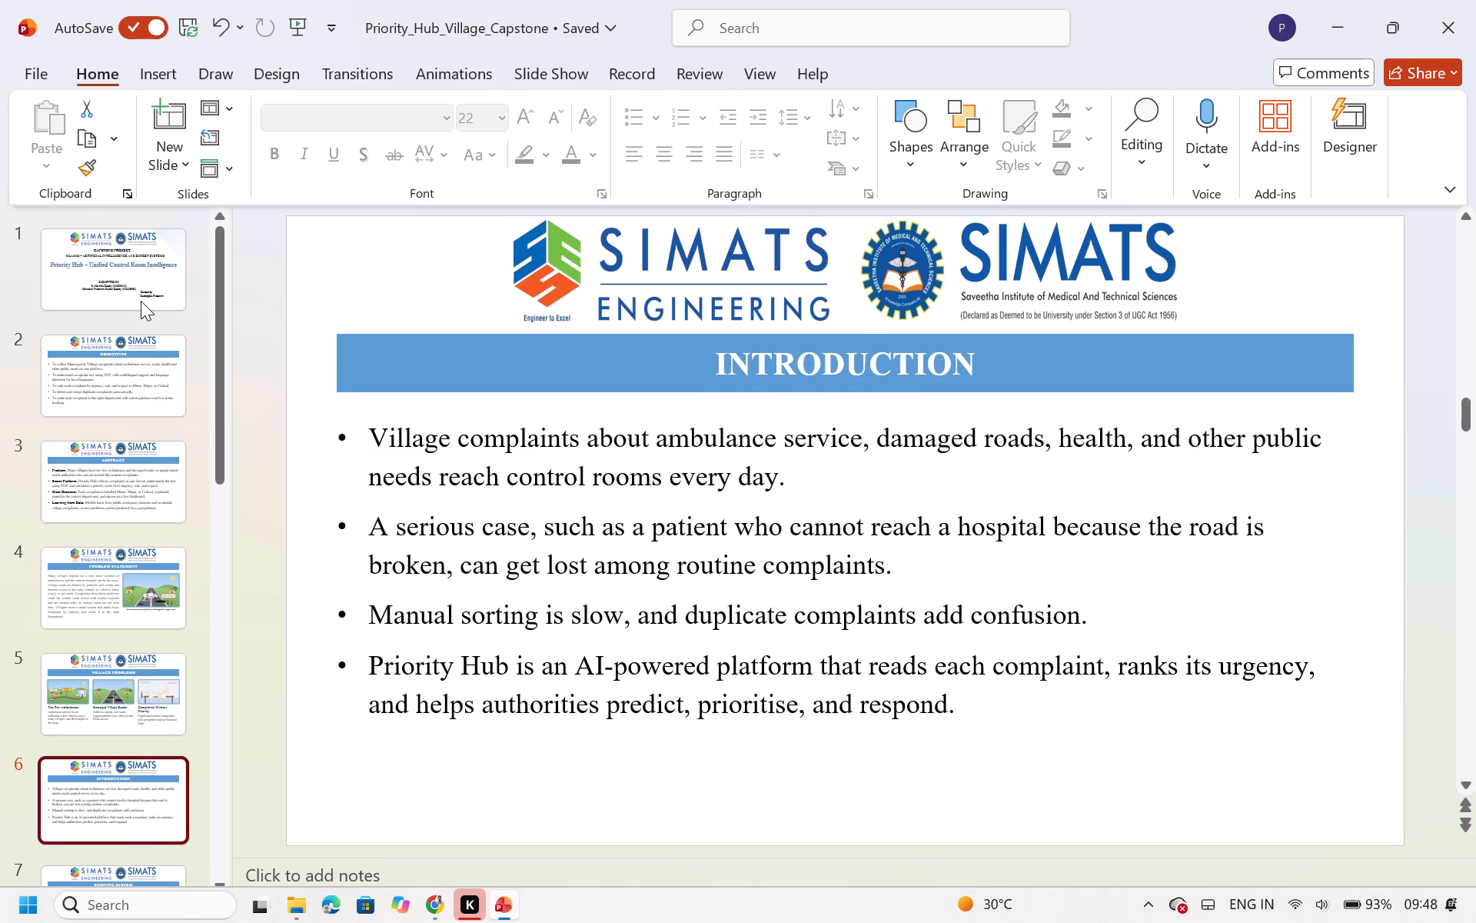
key(Down)
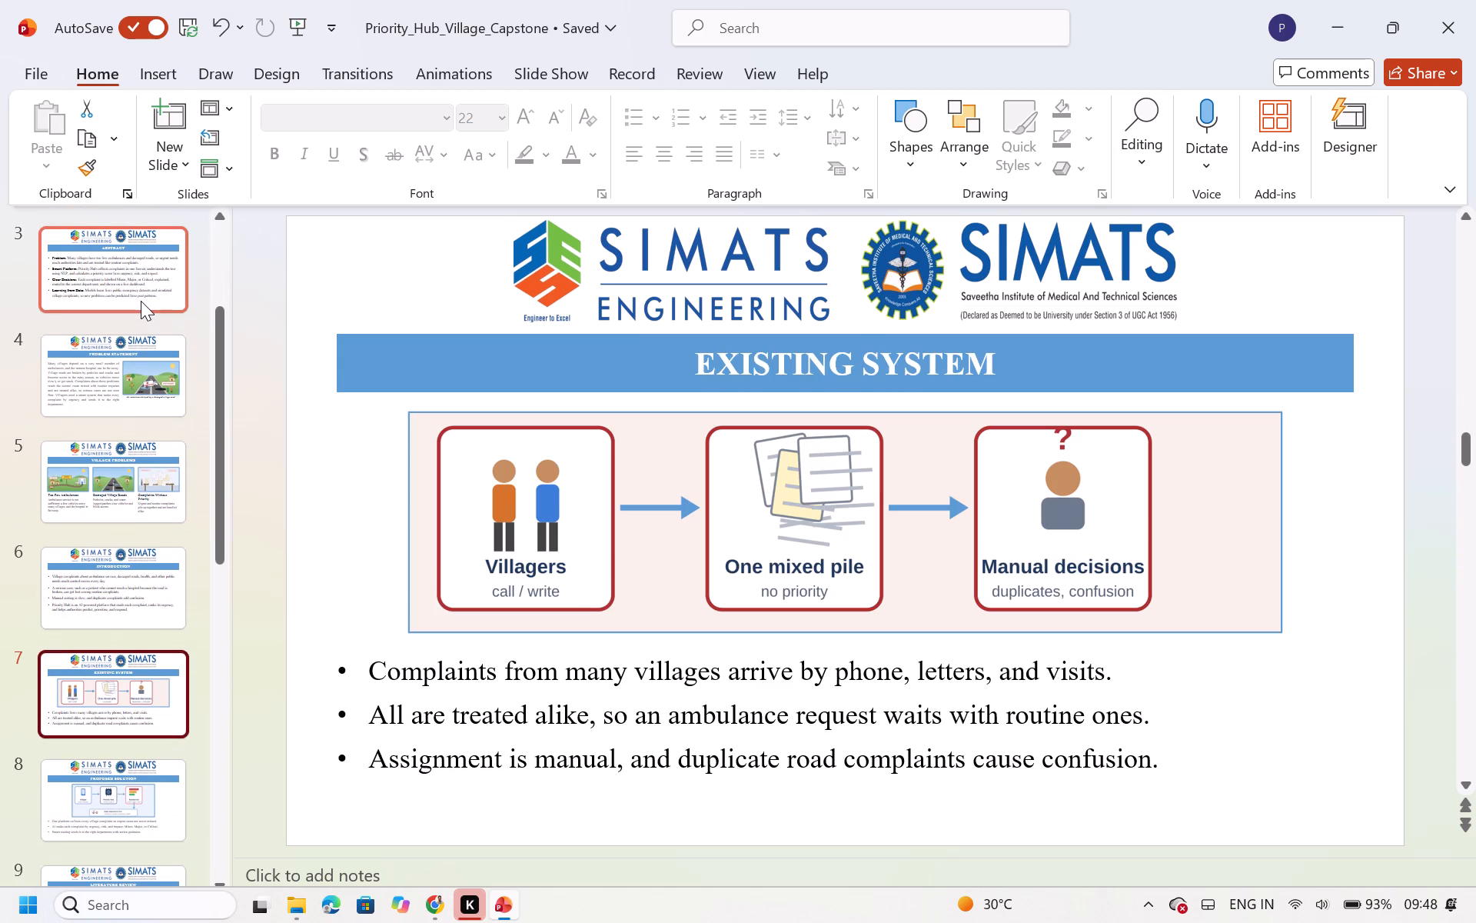
key(Down)
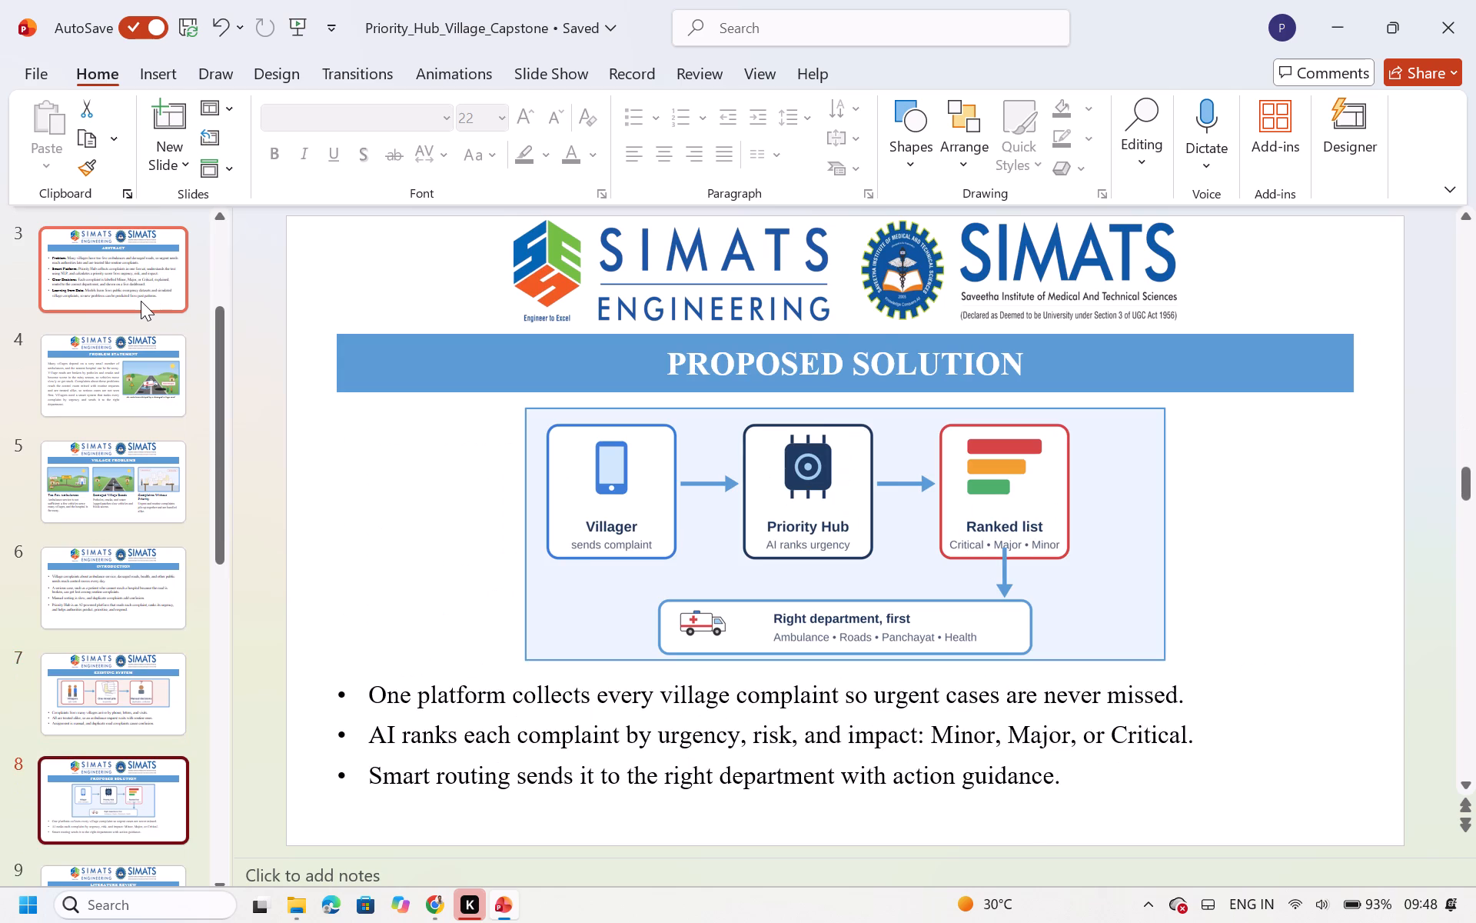
key(Down)
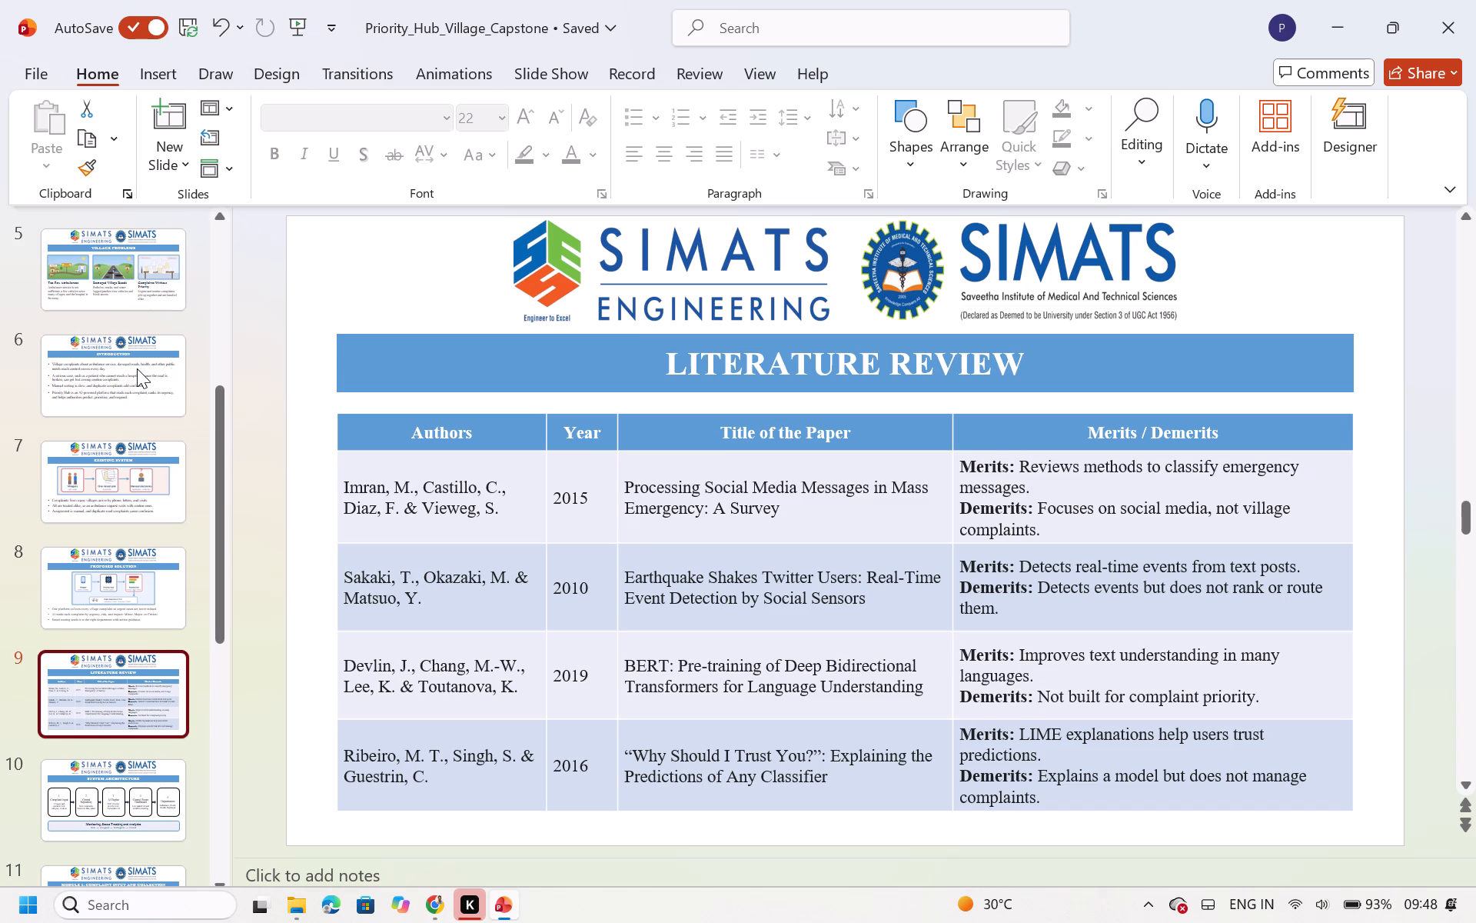
Return to the early slides and examine the Problem Statement slide again.
scroll(86, 281, up, 9)
click(87, 243)
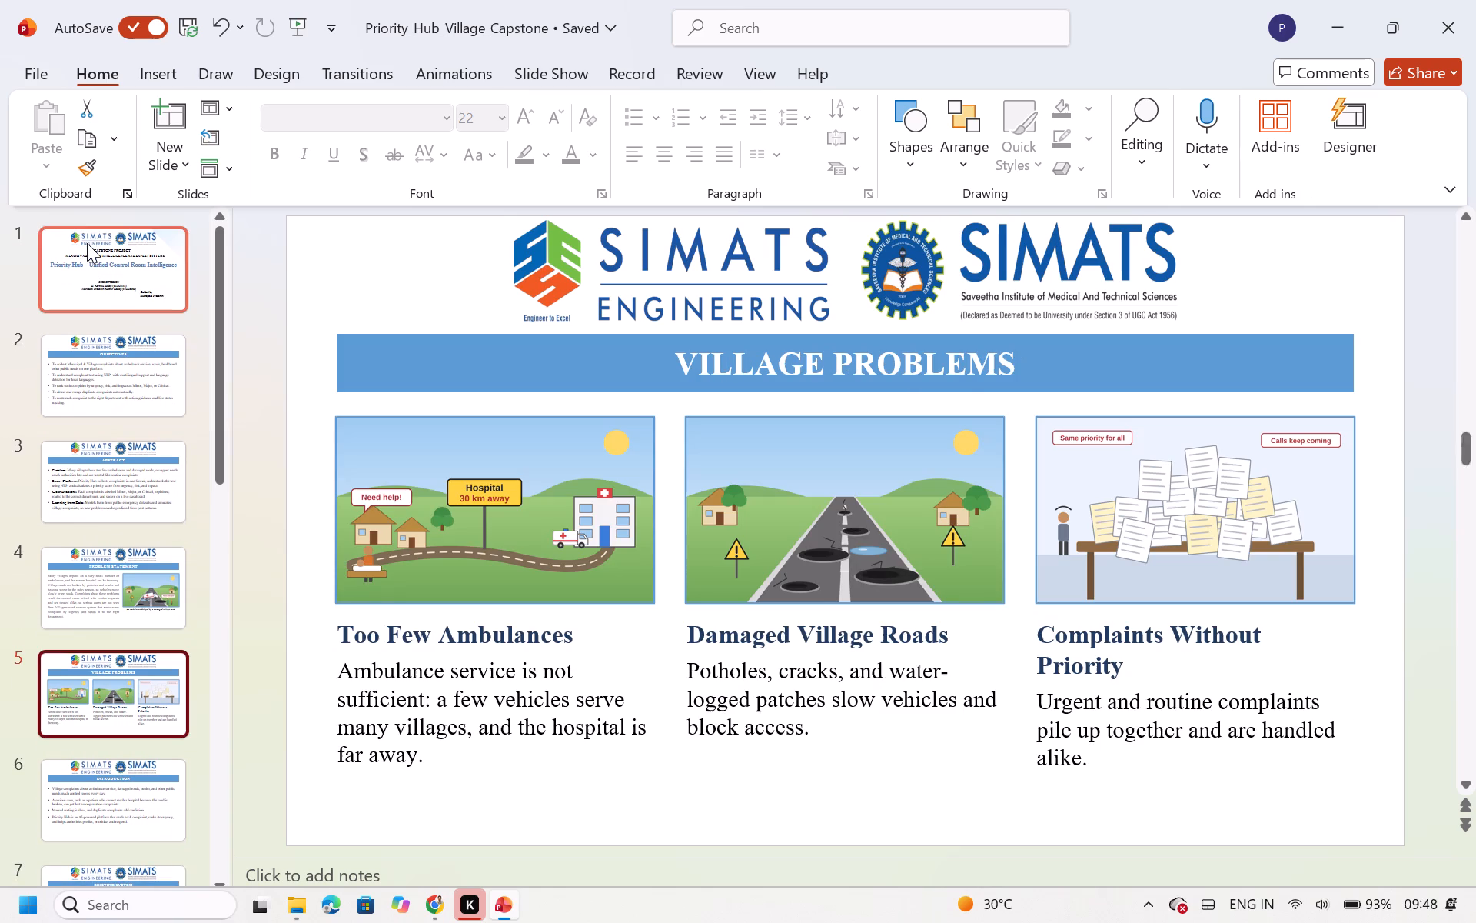
click(103, 568)
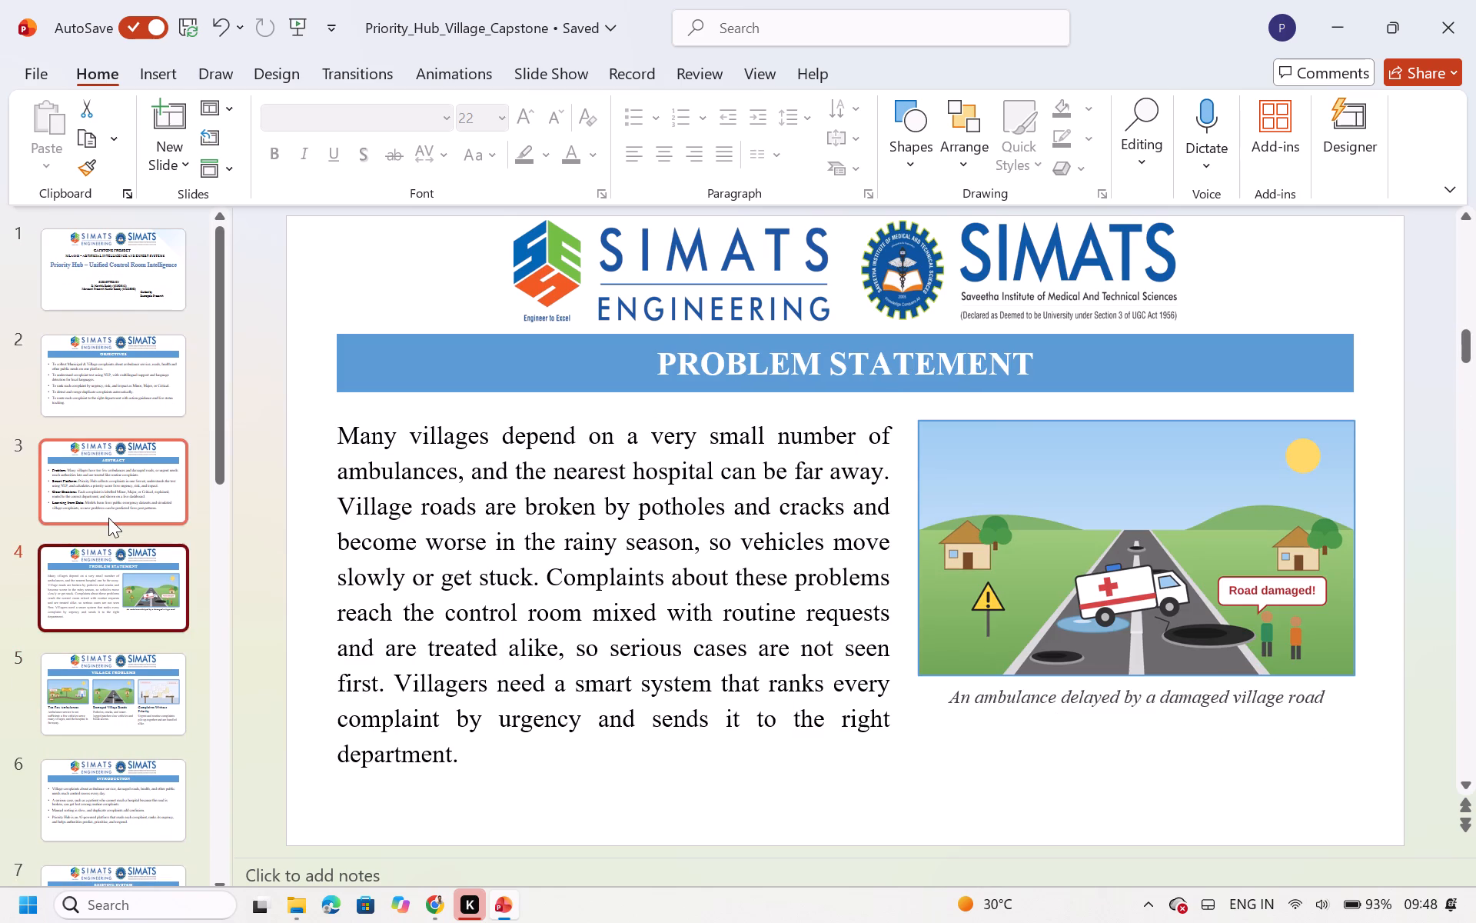
click(108, 518)
click(67, 601)
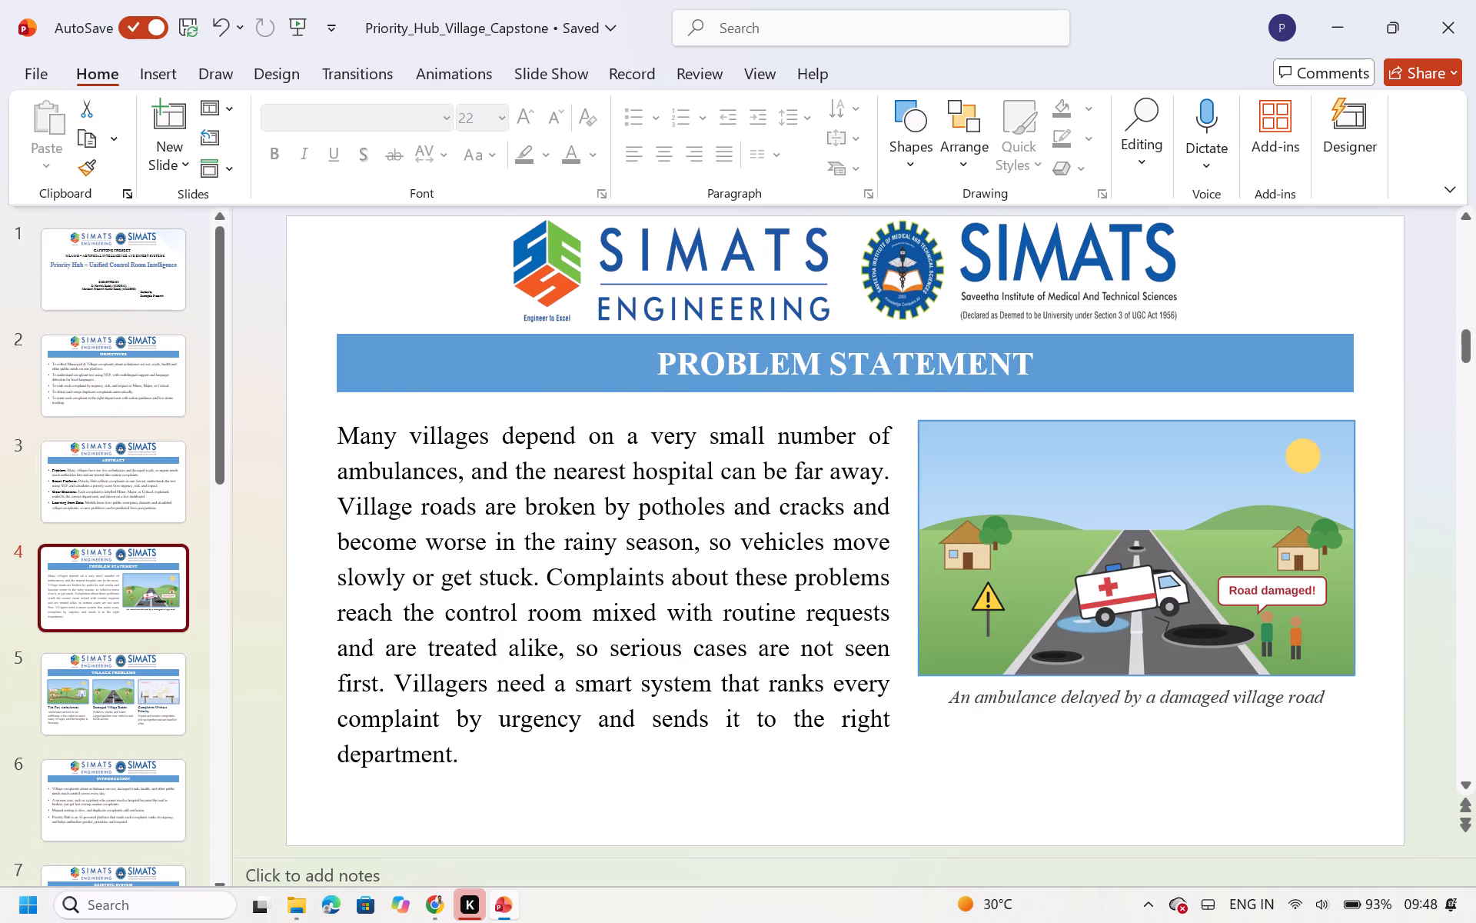
Save the presentation.
scroll(430, 91, left, 1)
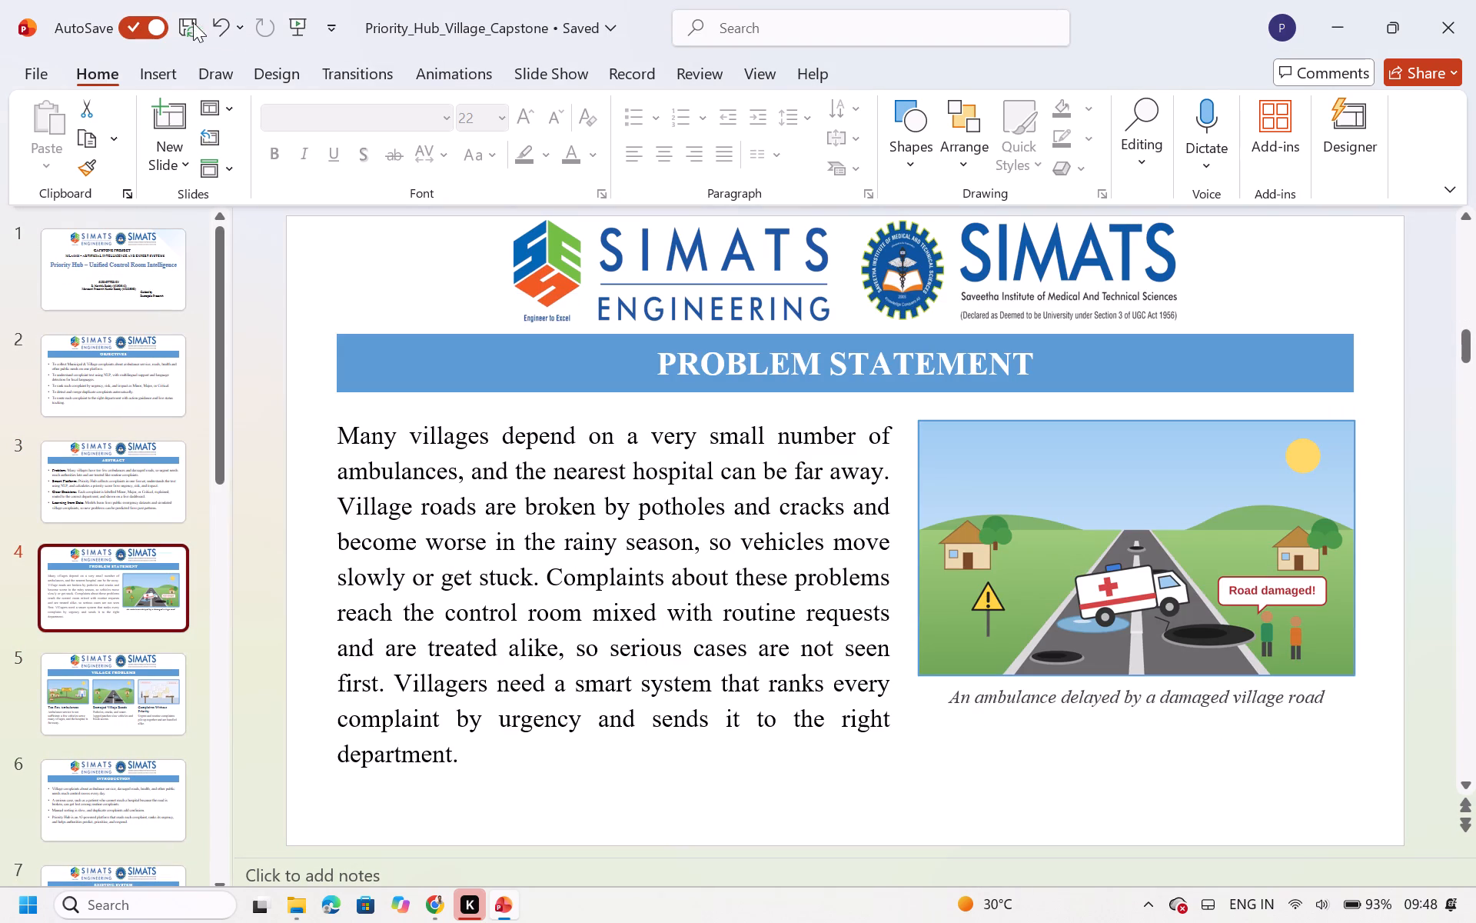
click(182, 22)
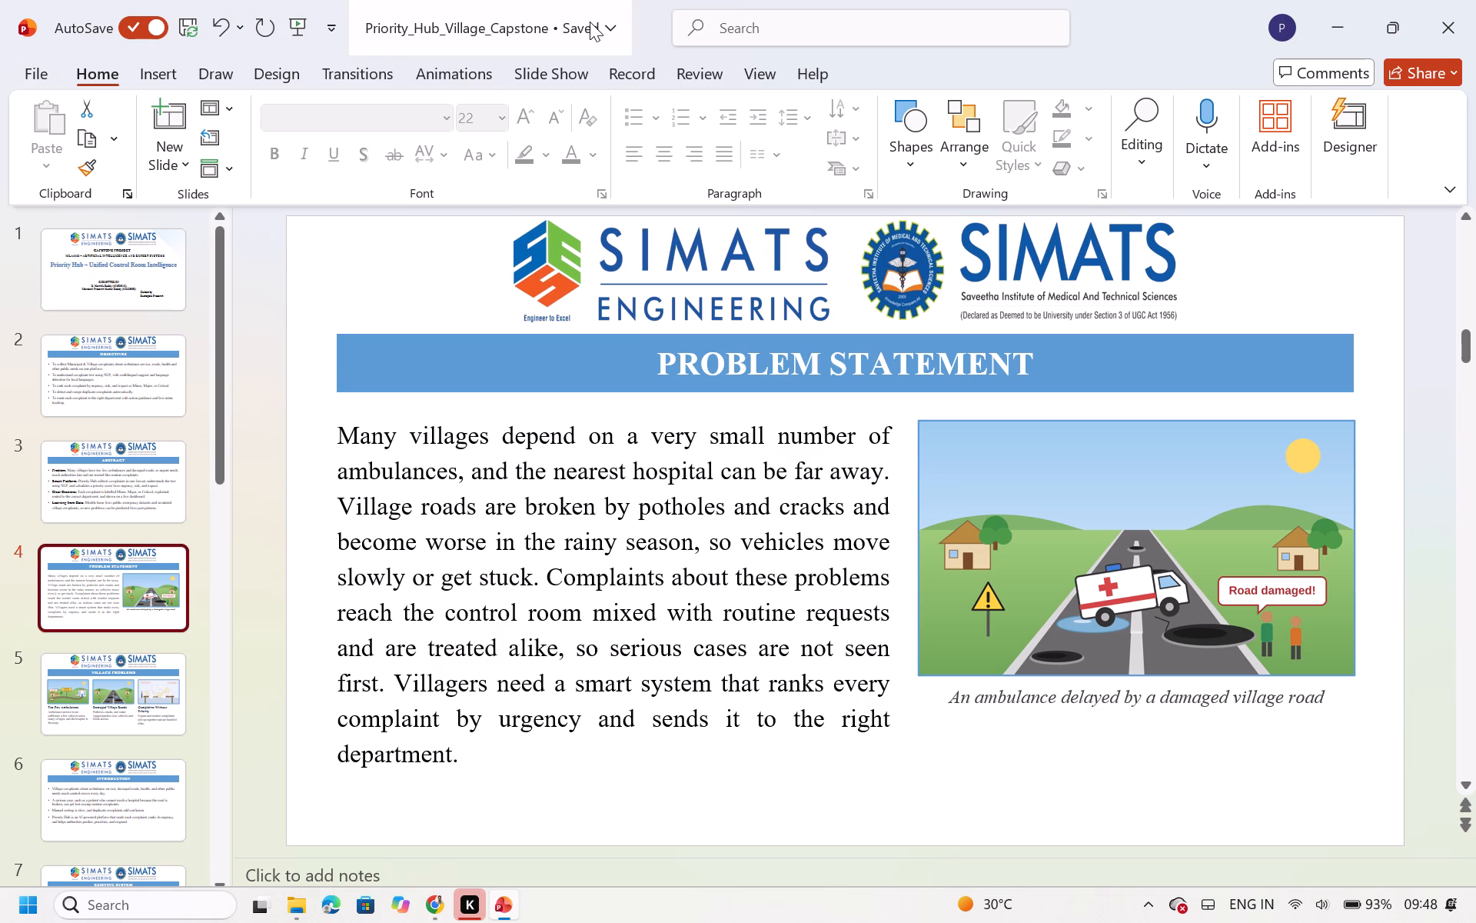
Check the presentation's file name and storage location.
click(590, 22)
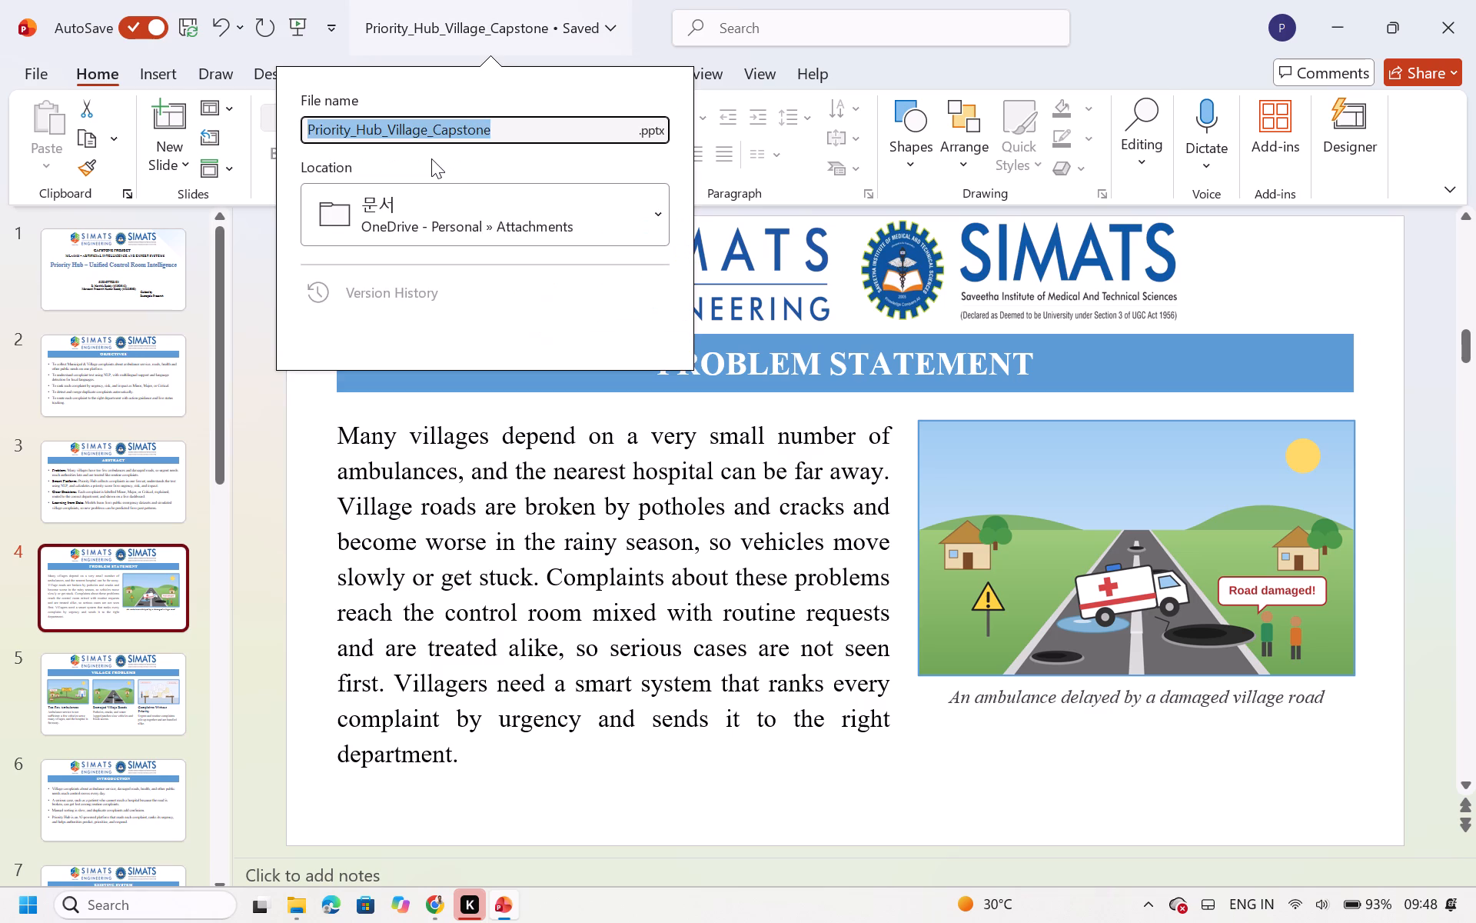
click(105, 265)
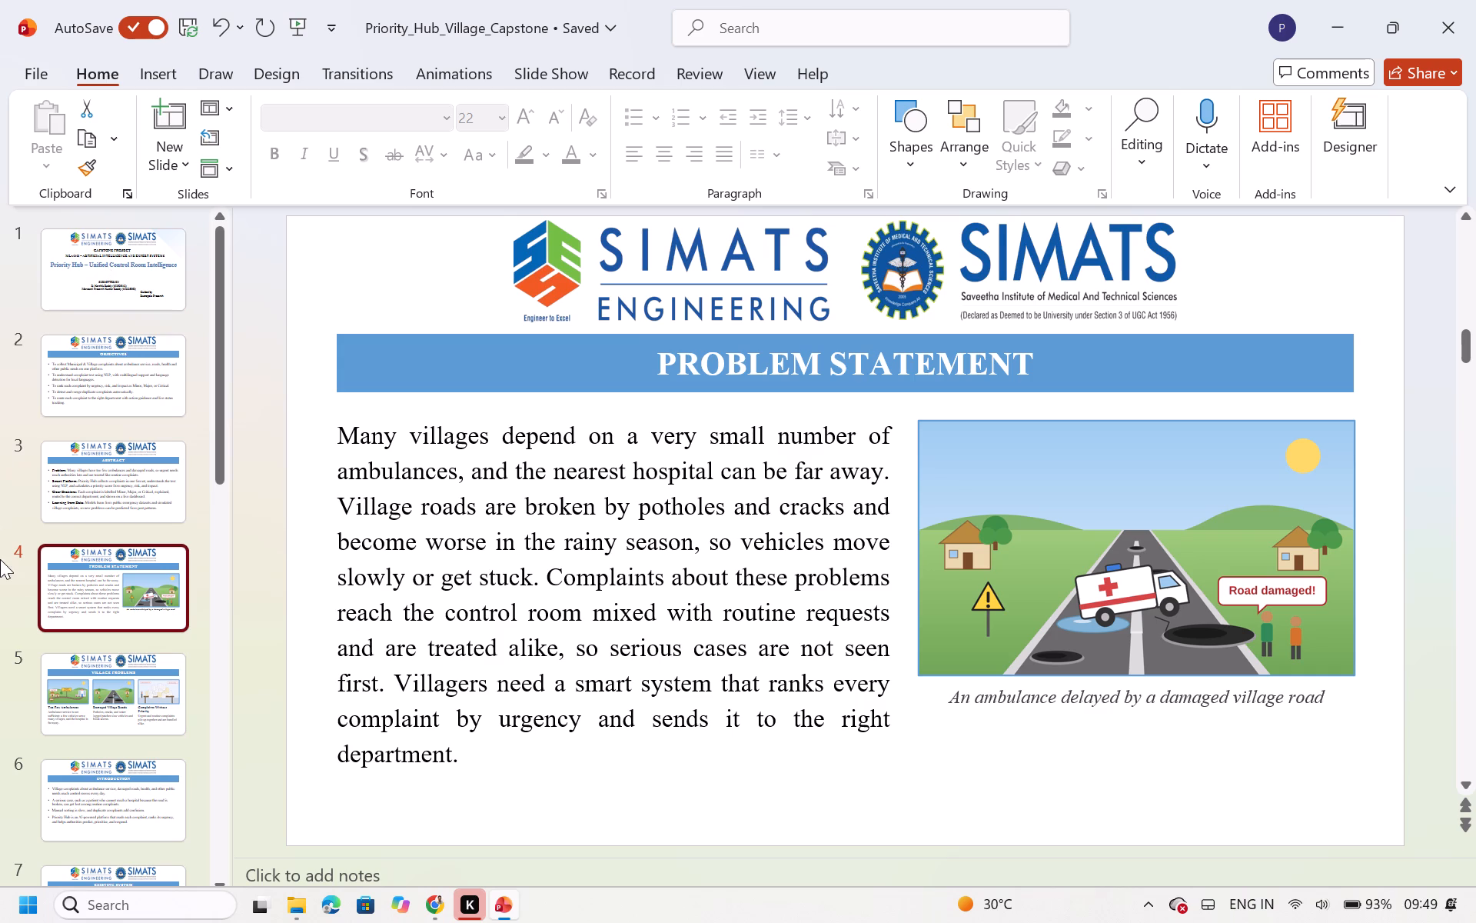
Review the deck from the title slide through Problem Statement, Proposed Solution and System Architecture to the sample village complaints.
right_click(219, 519)
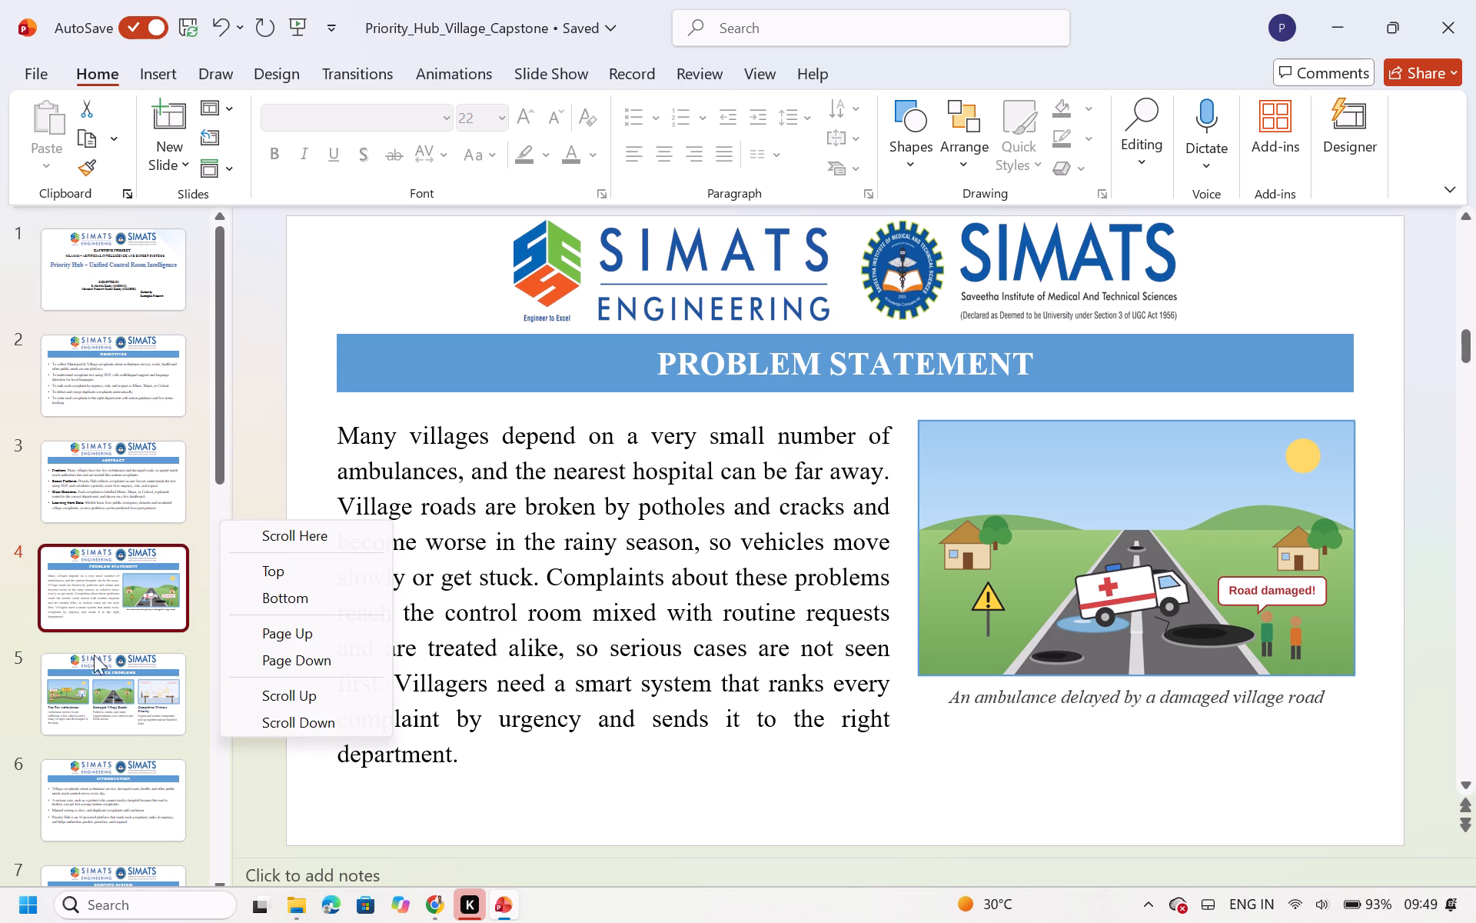
click(132, 268)
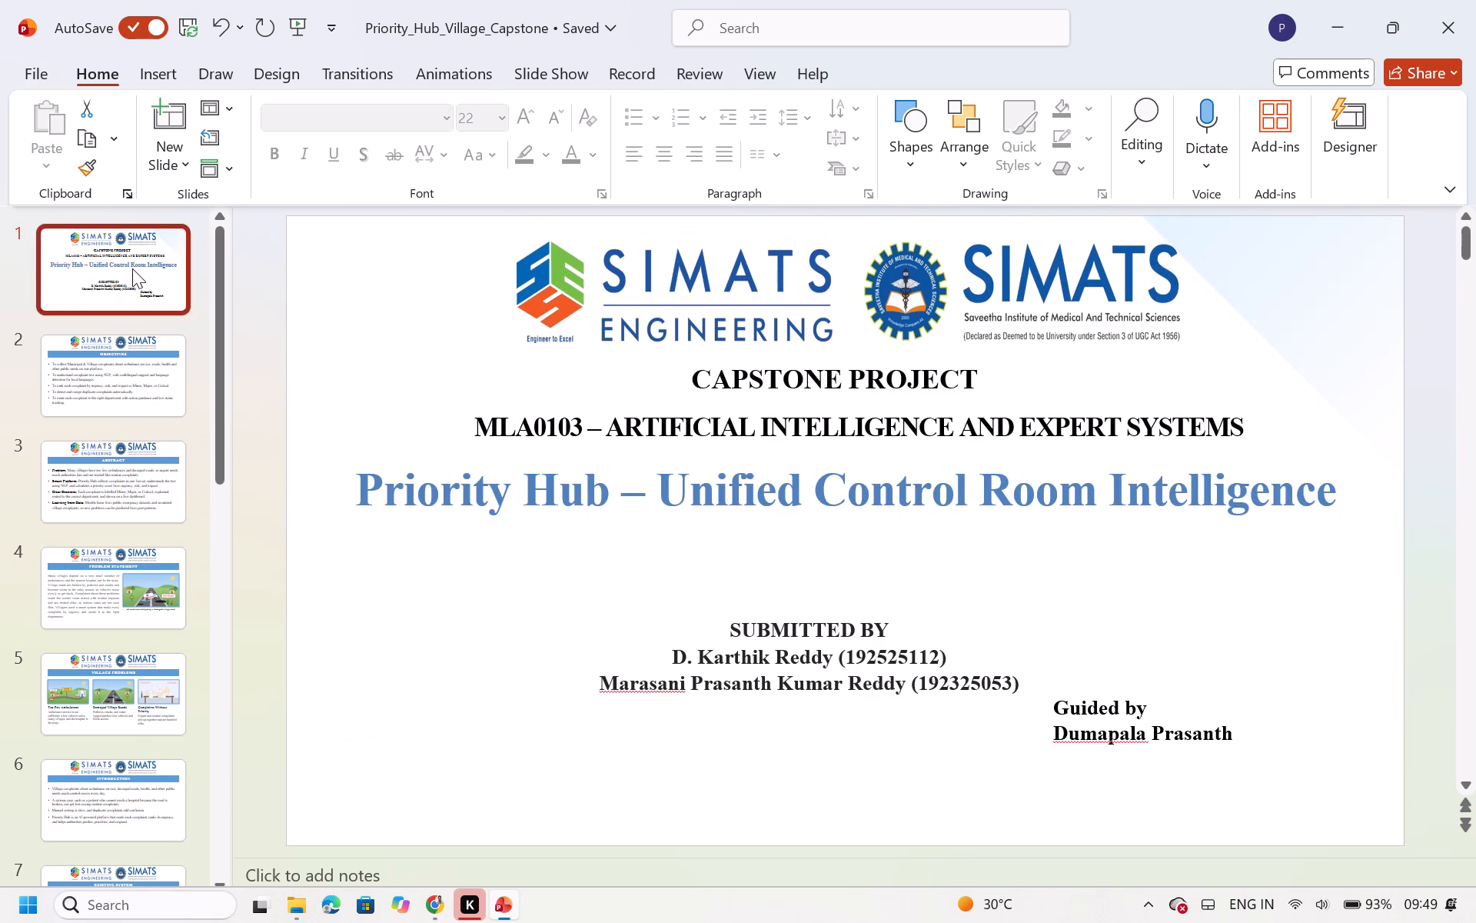
key(Down)
key(Down)
key(Down)
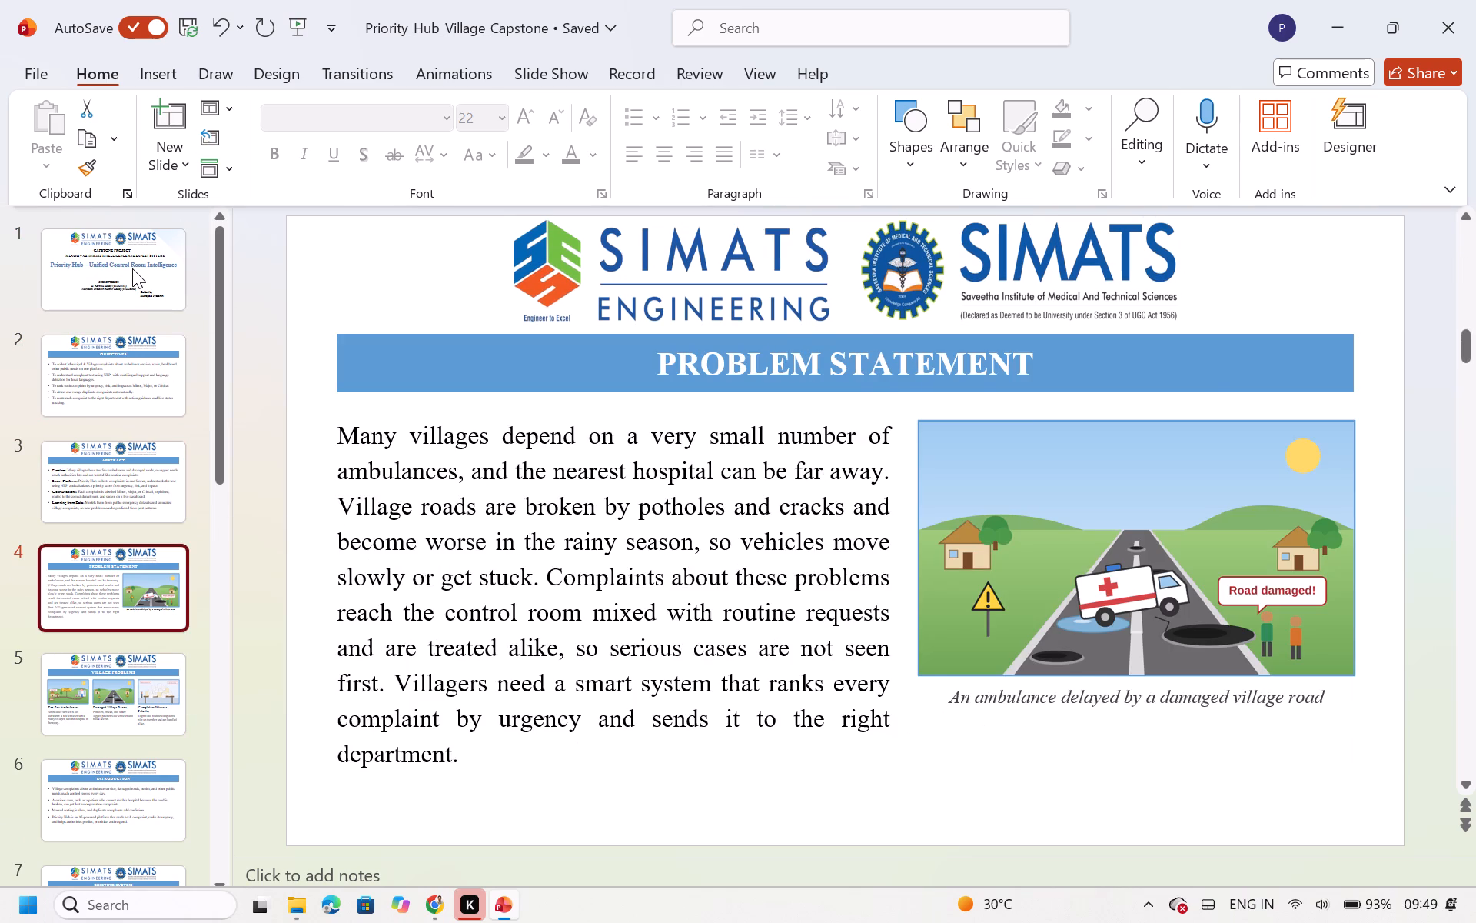
key(Down)
key(Down)
key(Down)
key(Down)
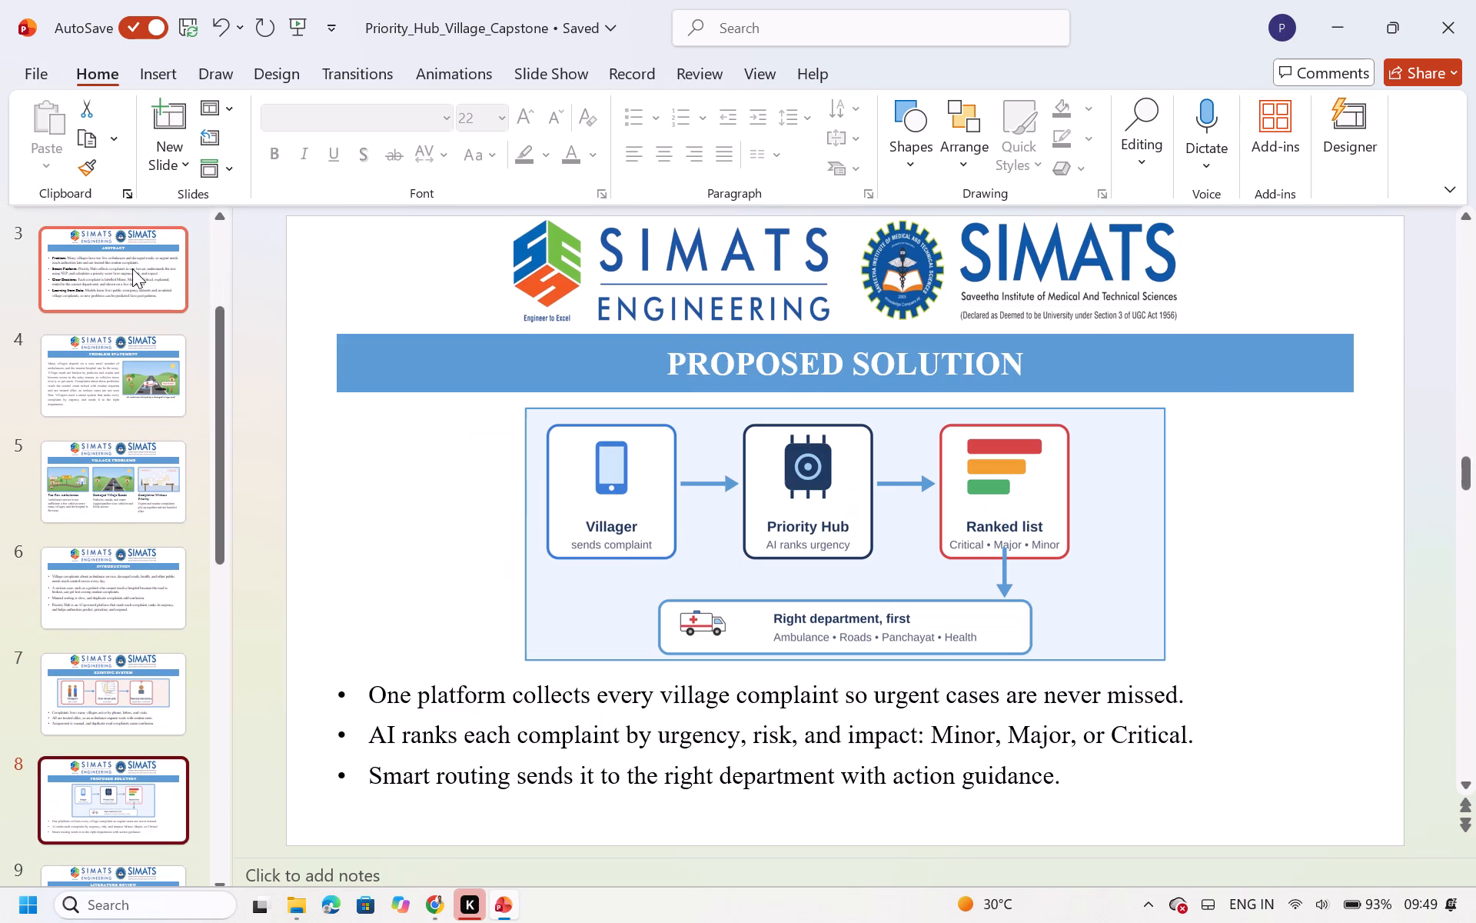
key(Down)
key(Down)
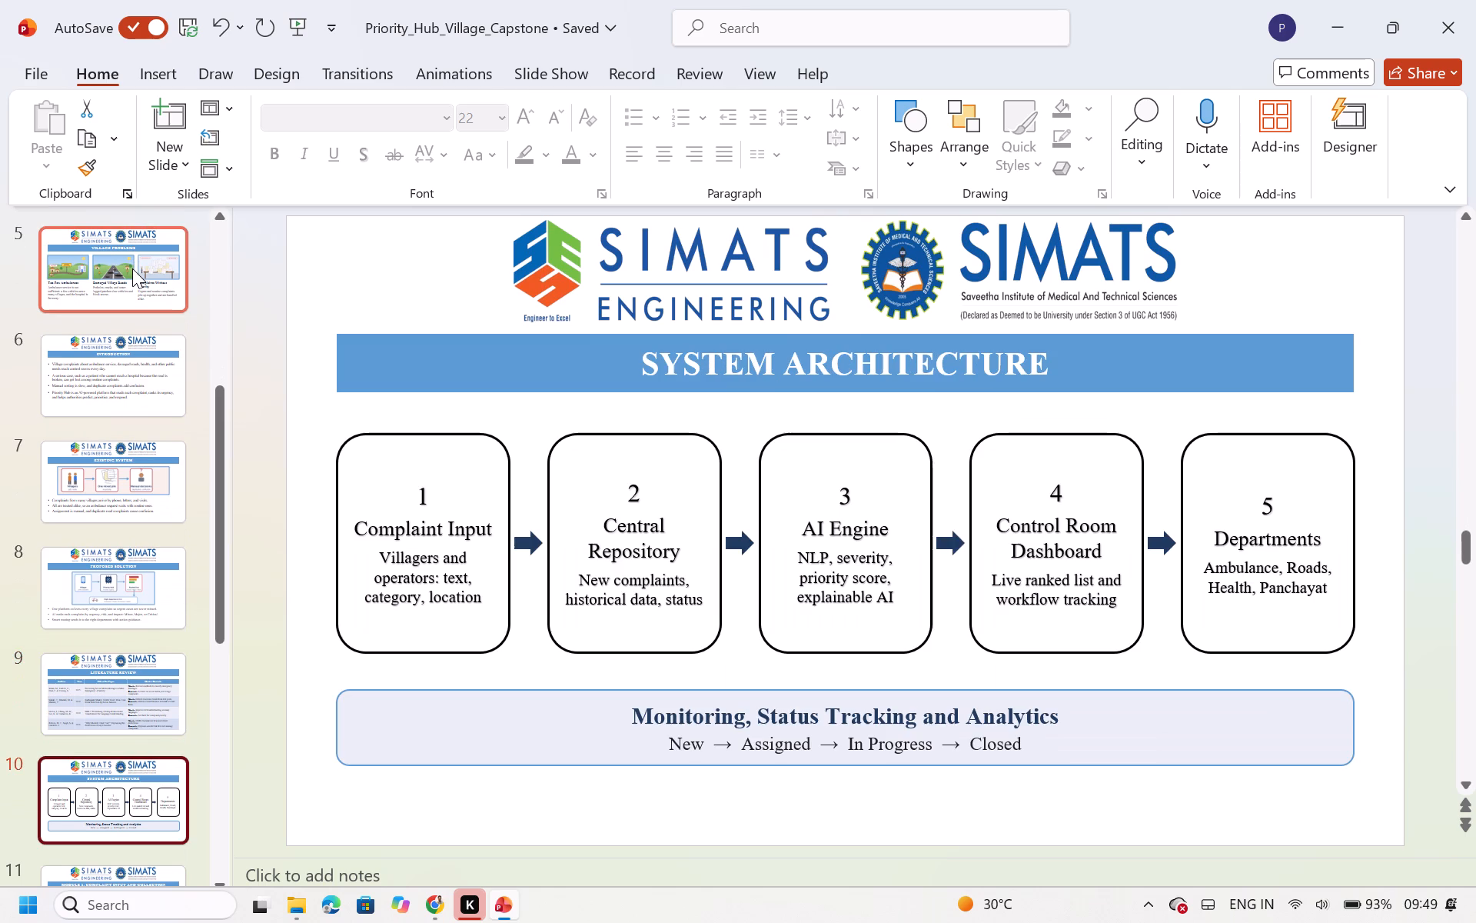
key(Down)
key(Down)
key(Down)
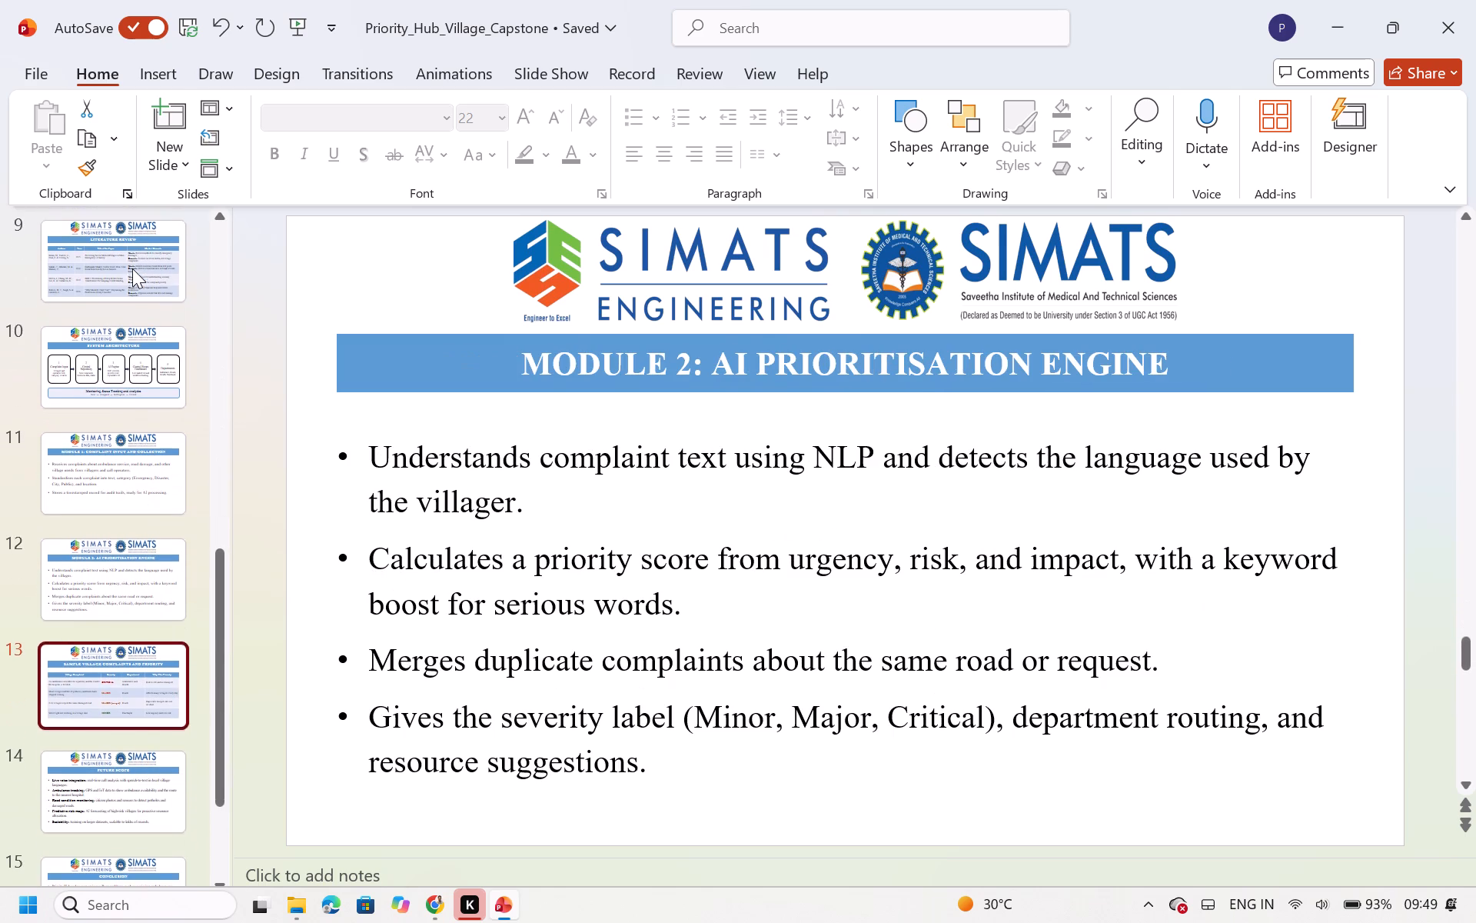
Look back over Module 1 and the preceding slides, including Abstract, in reverse order to the title slide.
key(Up)
key(Up)
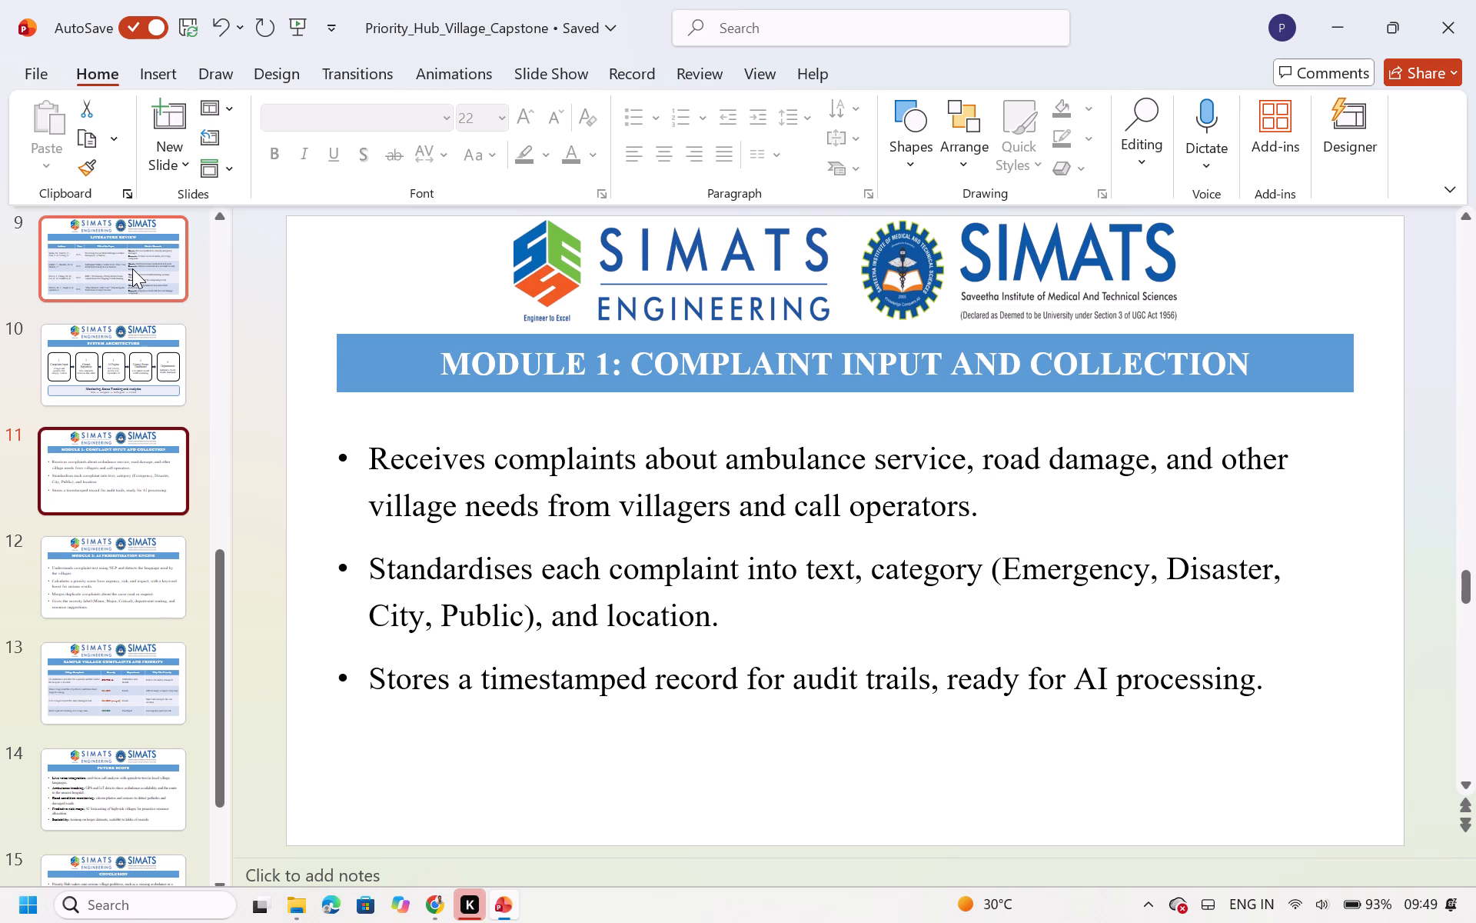
key(Up)
key(Up)
key(Up)
key(Up)
key(Up)
key(Up)
key(Up)
key(Up)
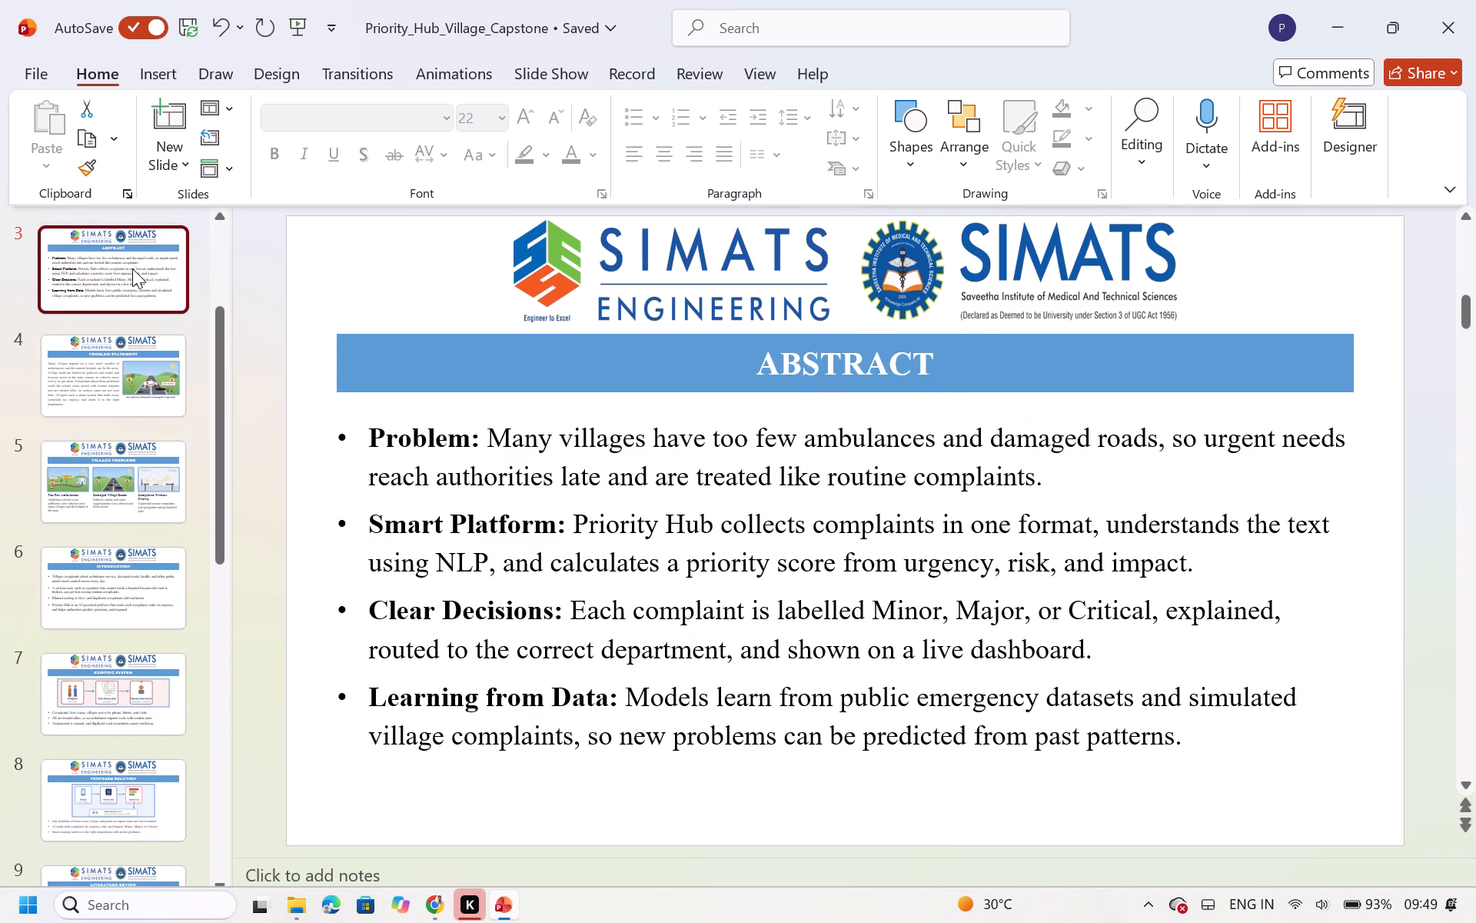
key(Up)
key(Up)
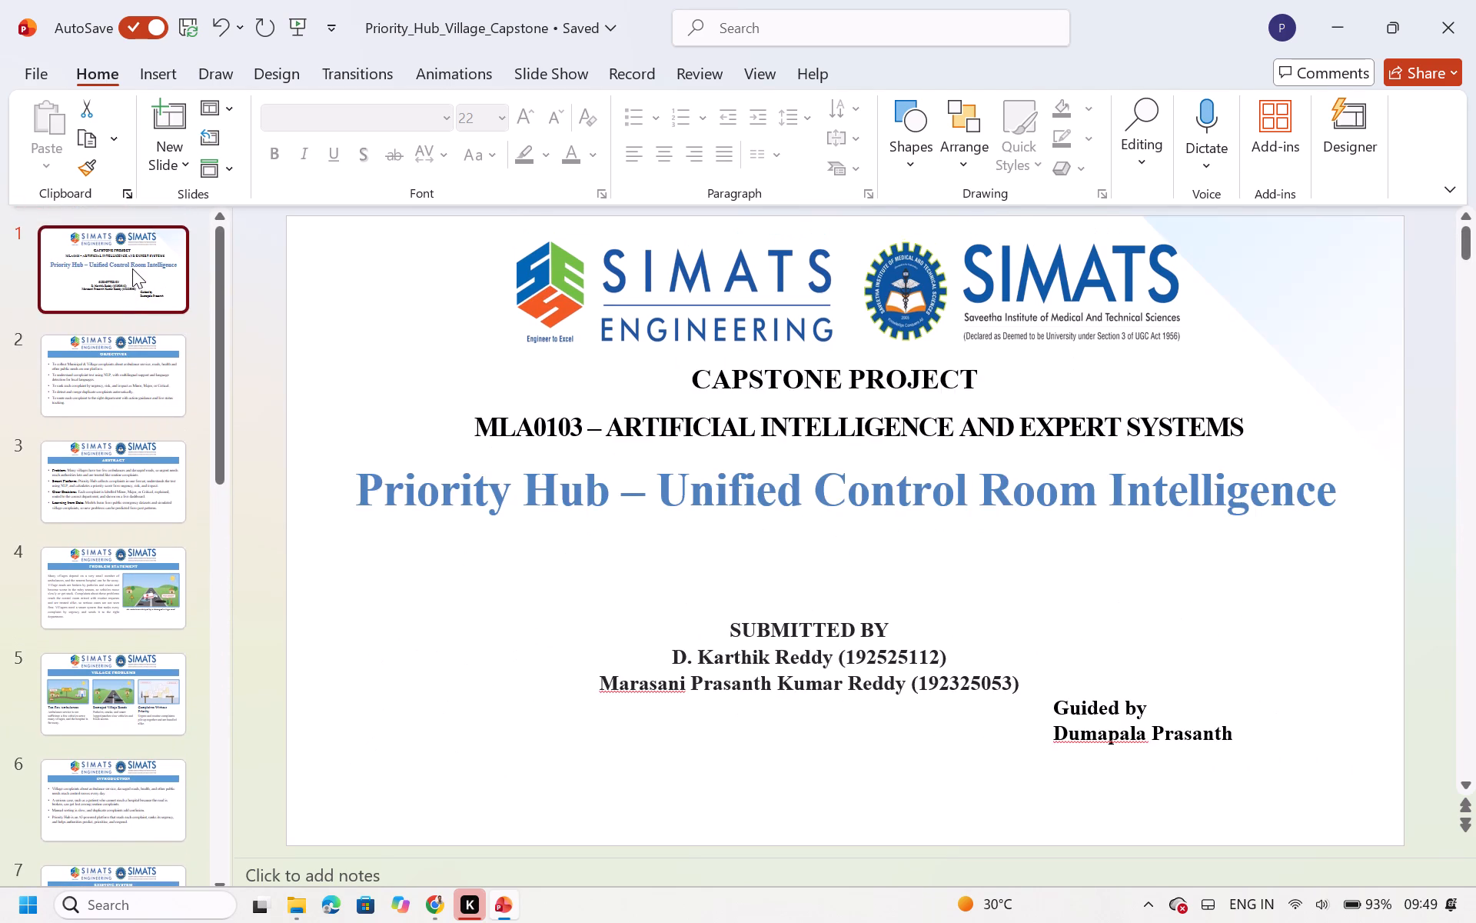
Recheck the slides from the title through Village Problems, comparing Existing System with Proposed Solution, up to Module 2: AI Prioritisation Engine.
key(Down)
key(Down)
key(Down)
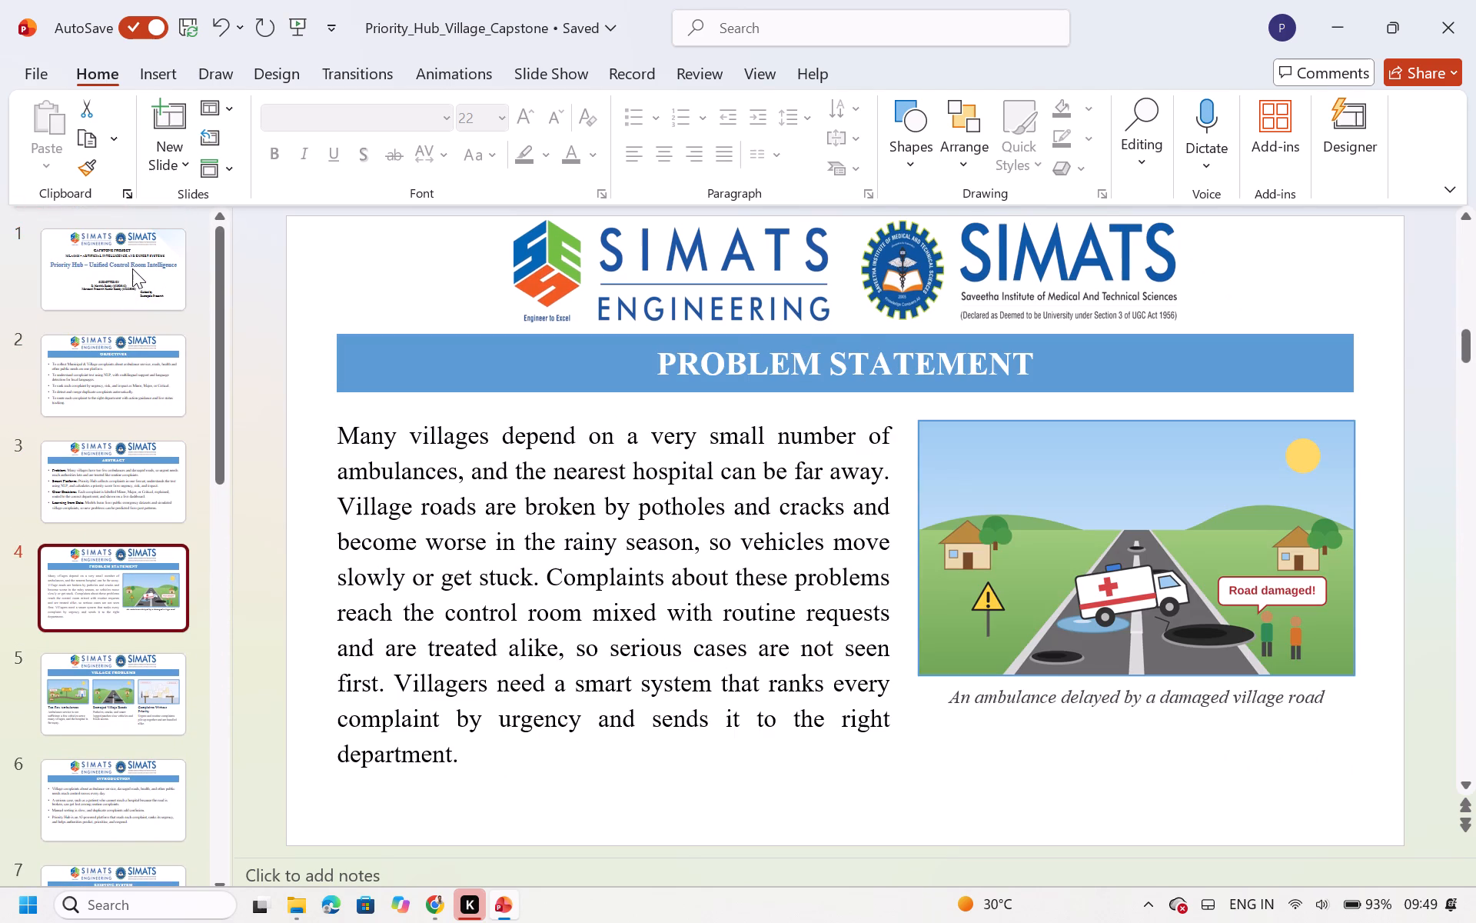
key(Down)
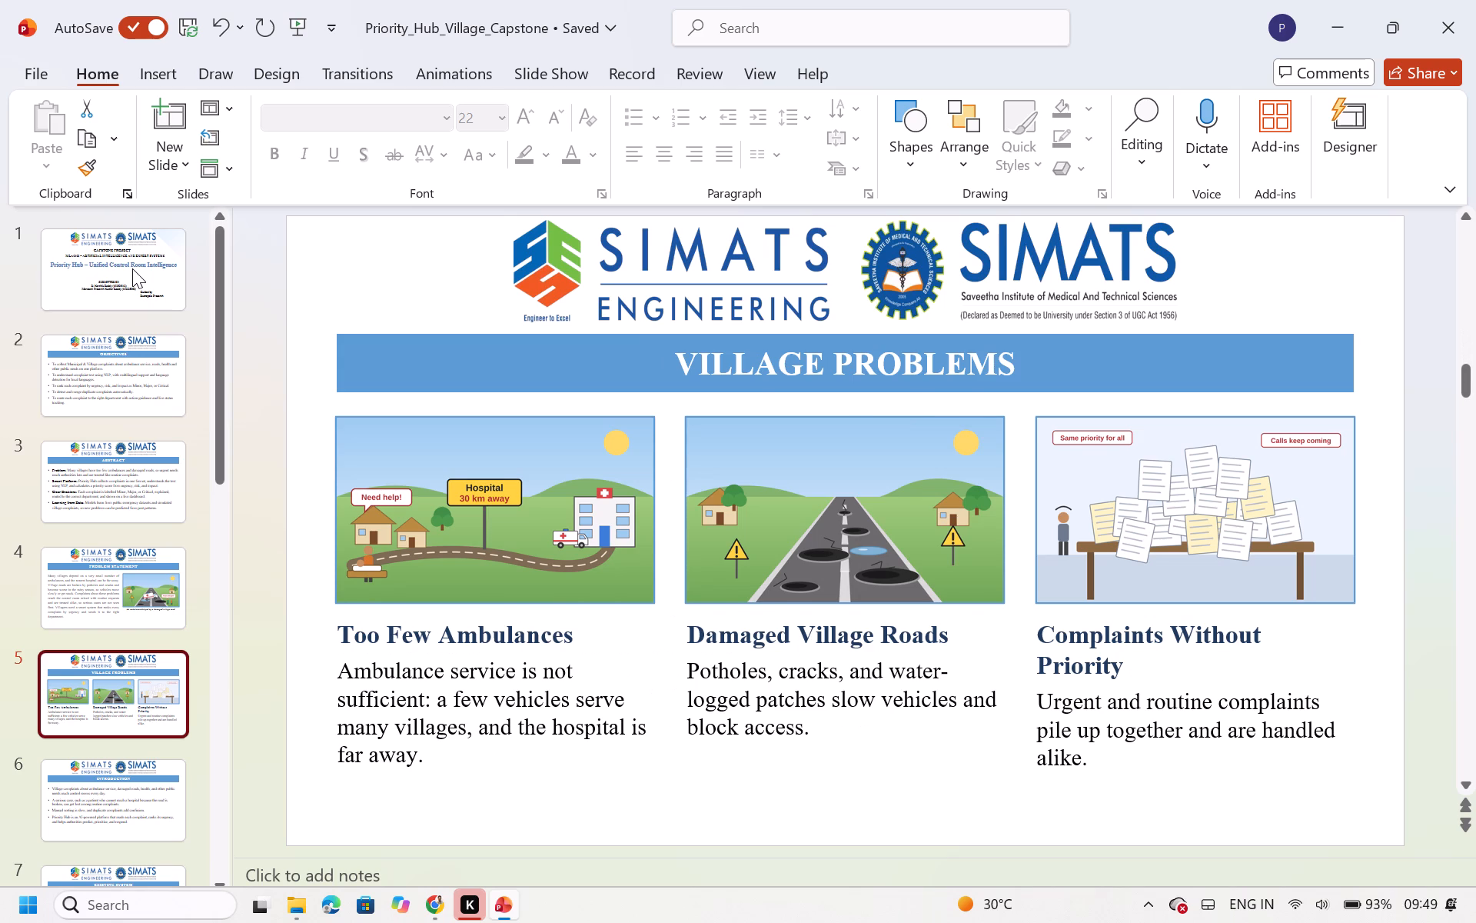
key(Down)
key(Down)
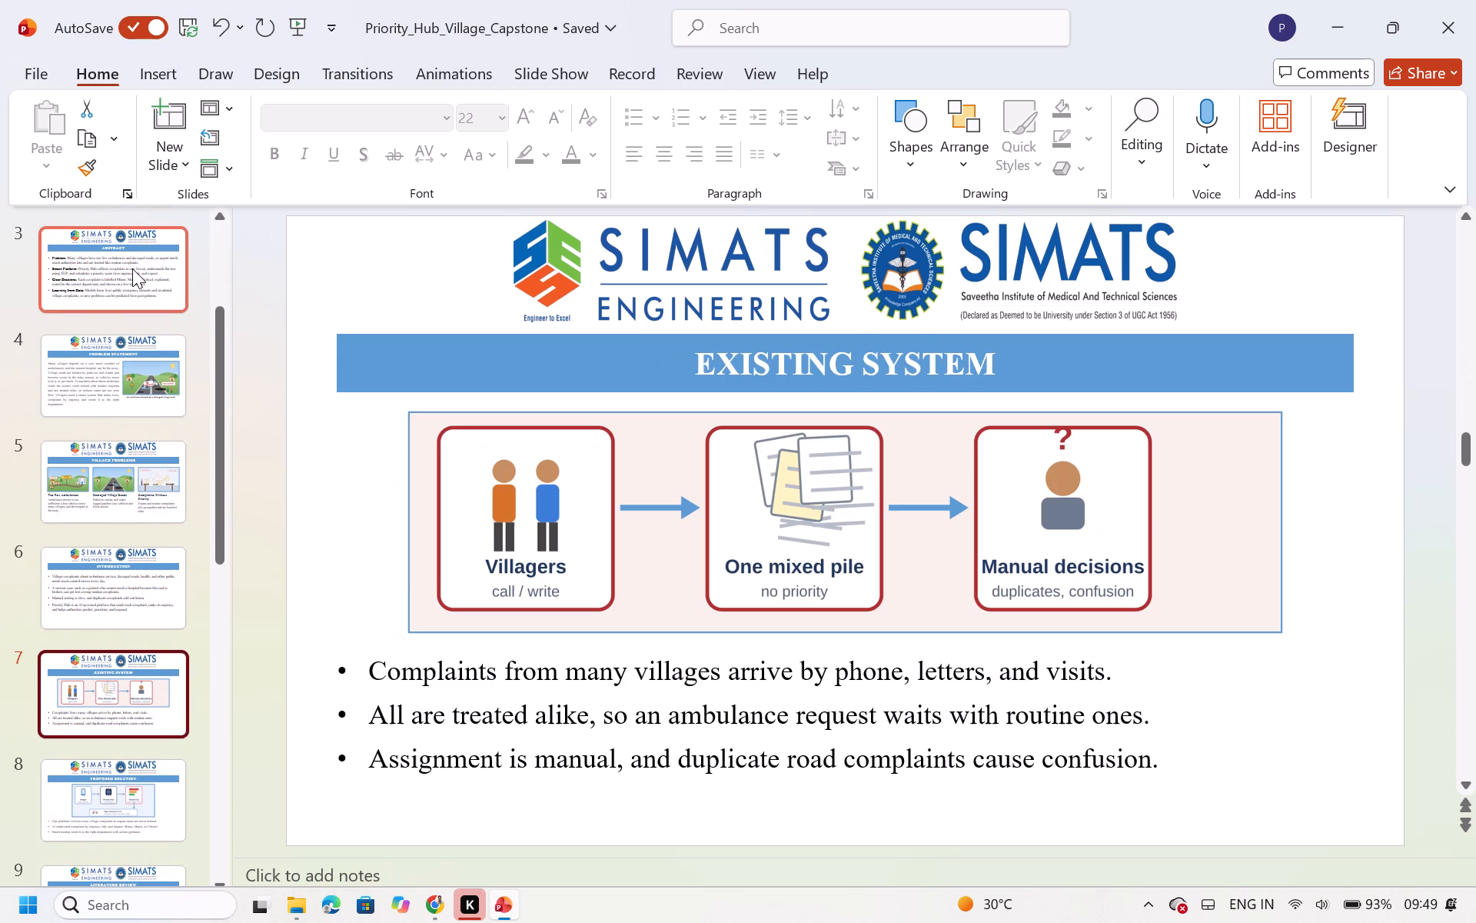
key(Down)
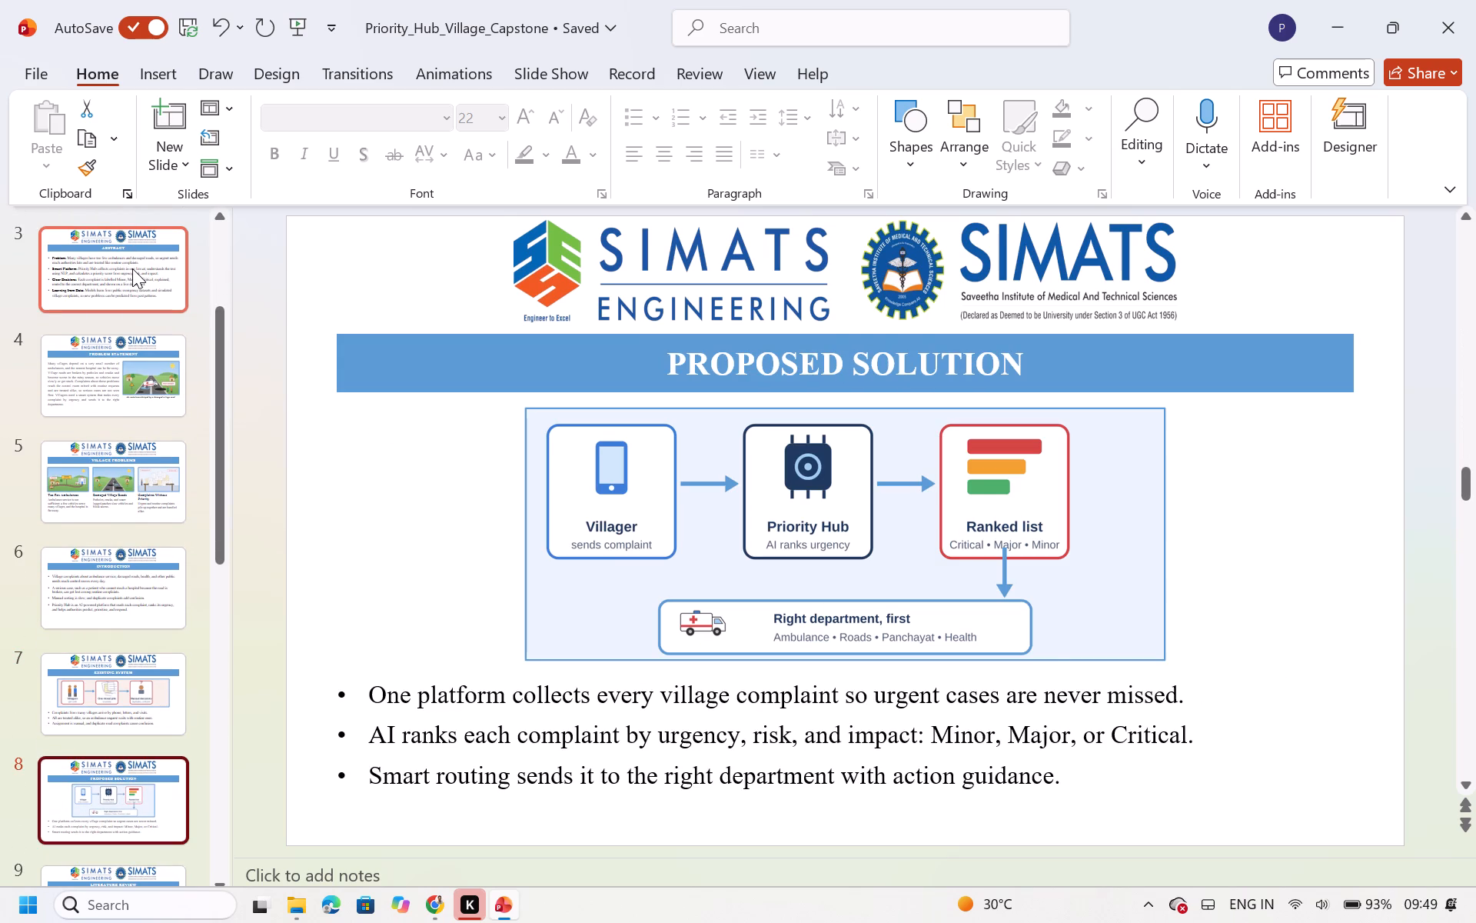
key(Up)
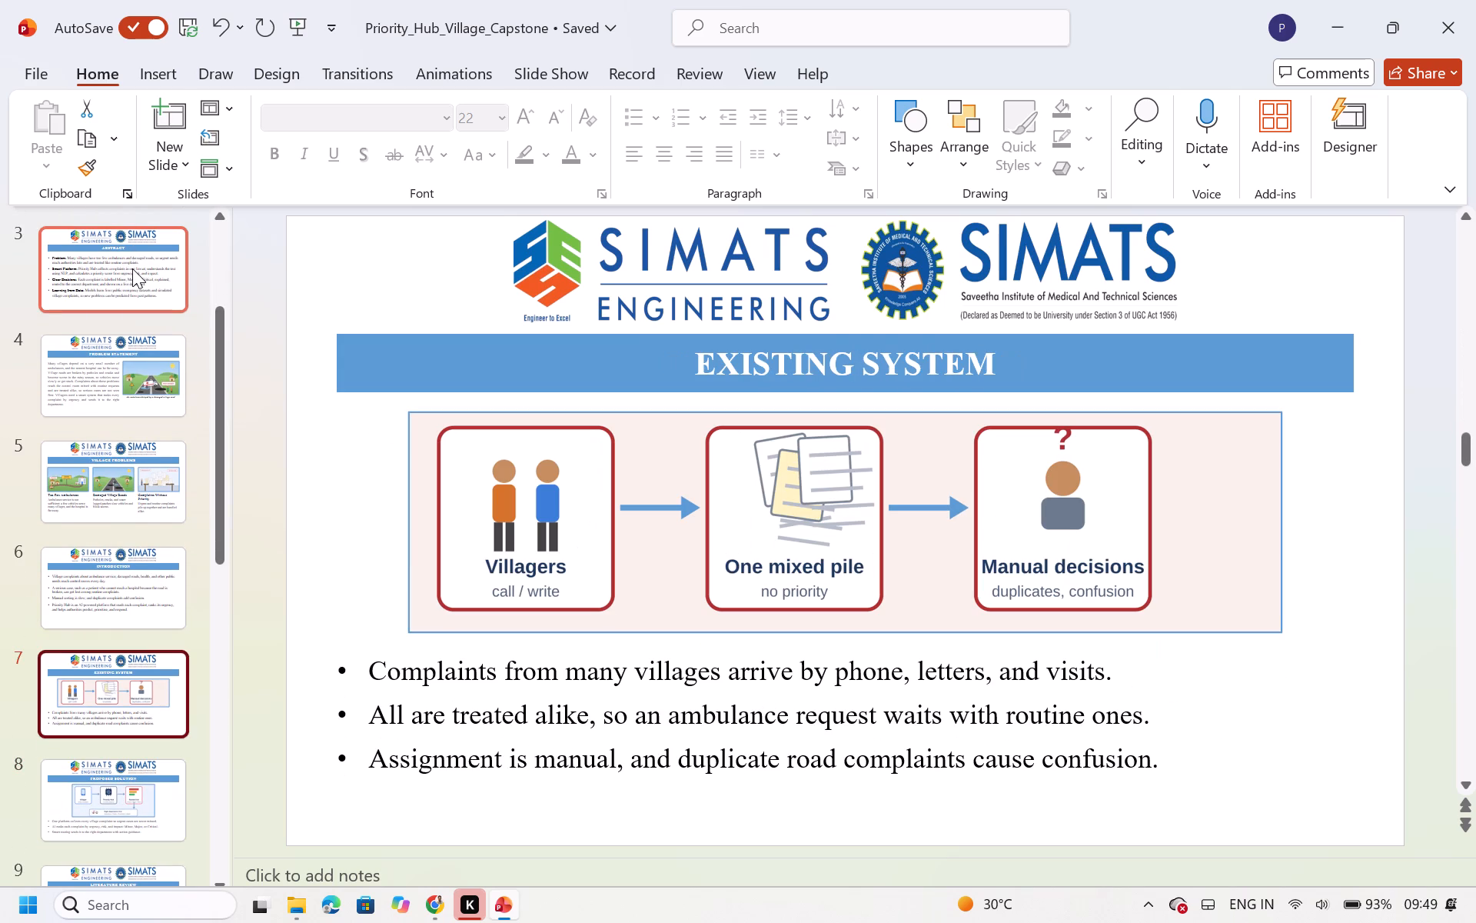
key(Down)
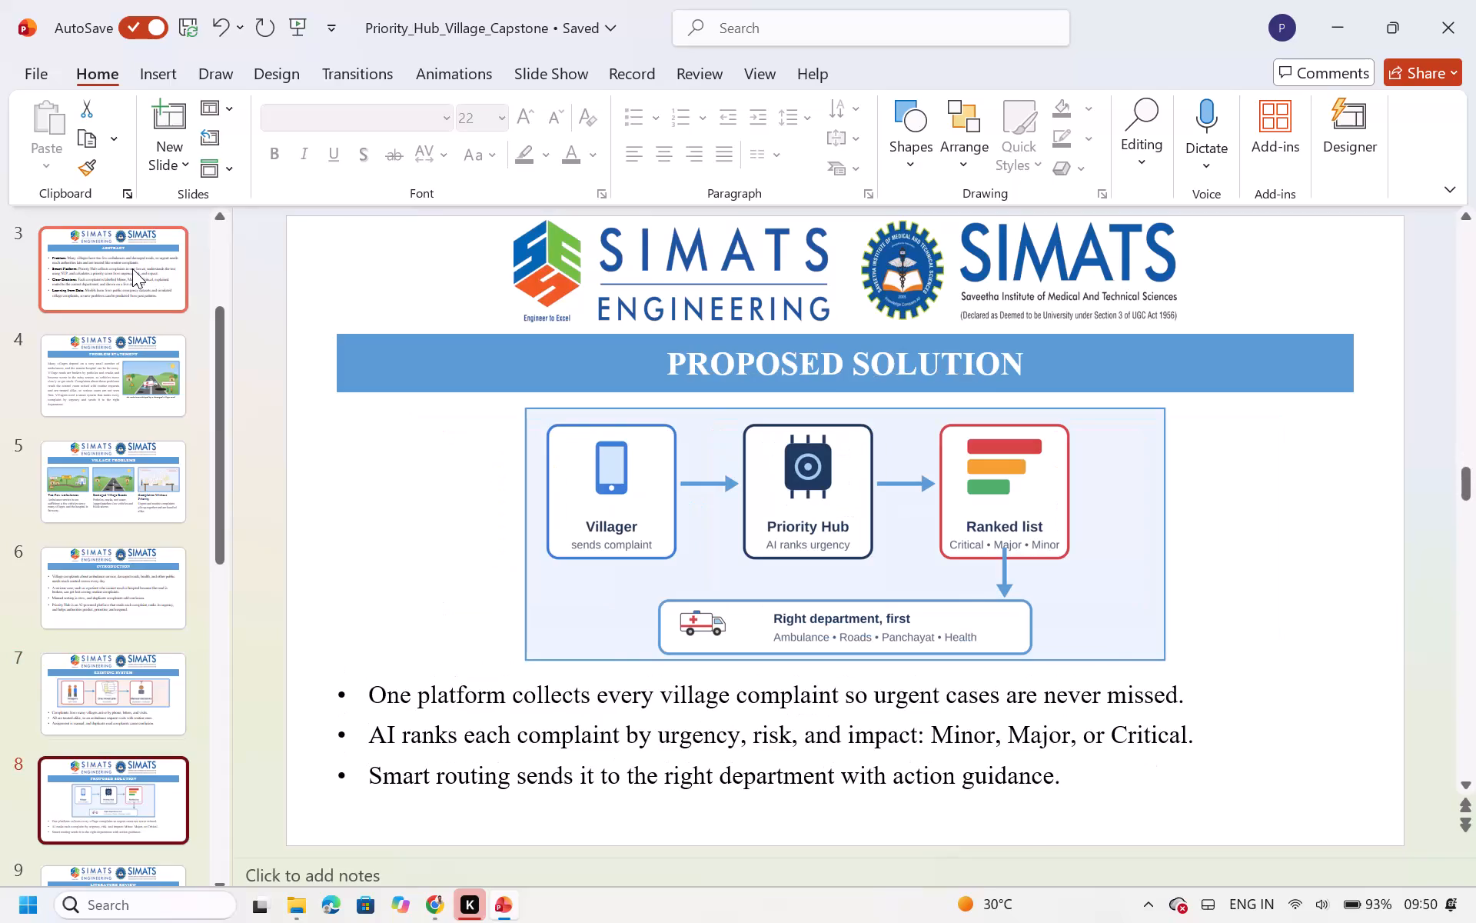
key(Down)
key(Down)
key(Down)
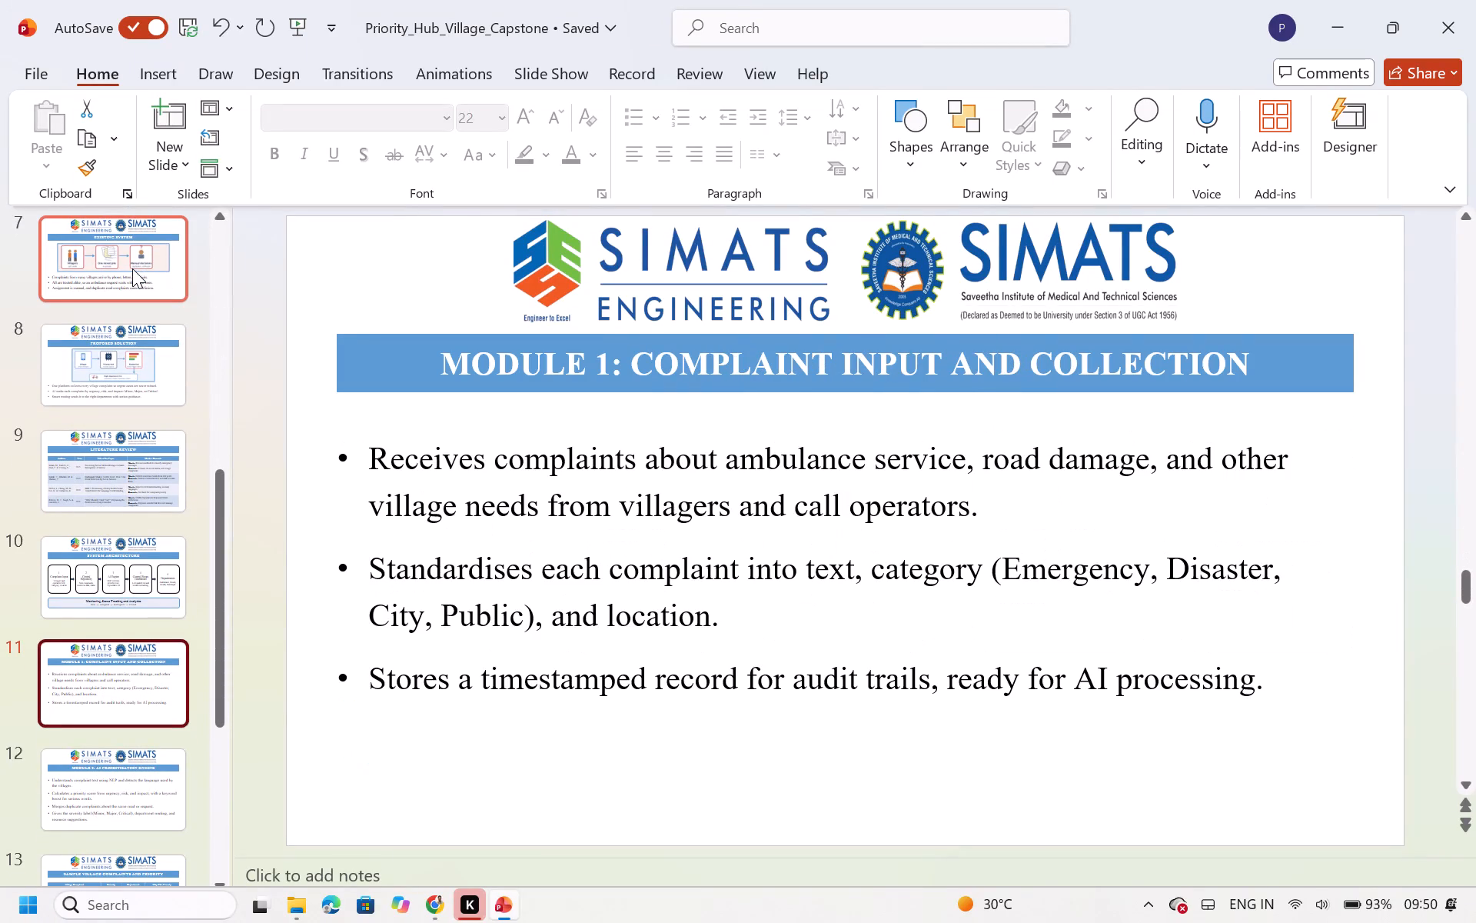
key(Down)
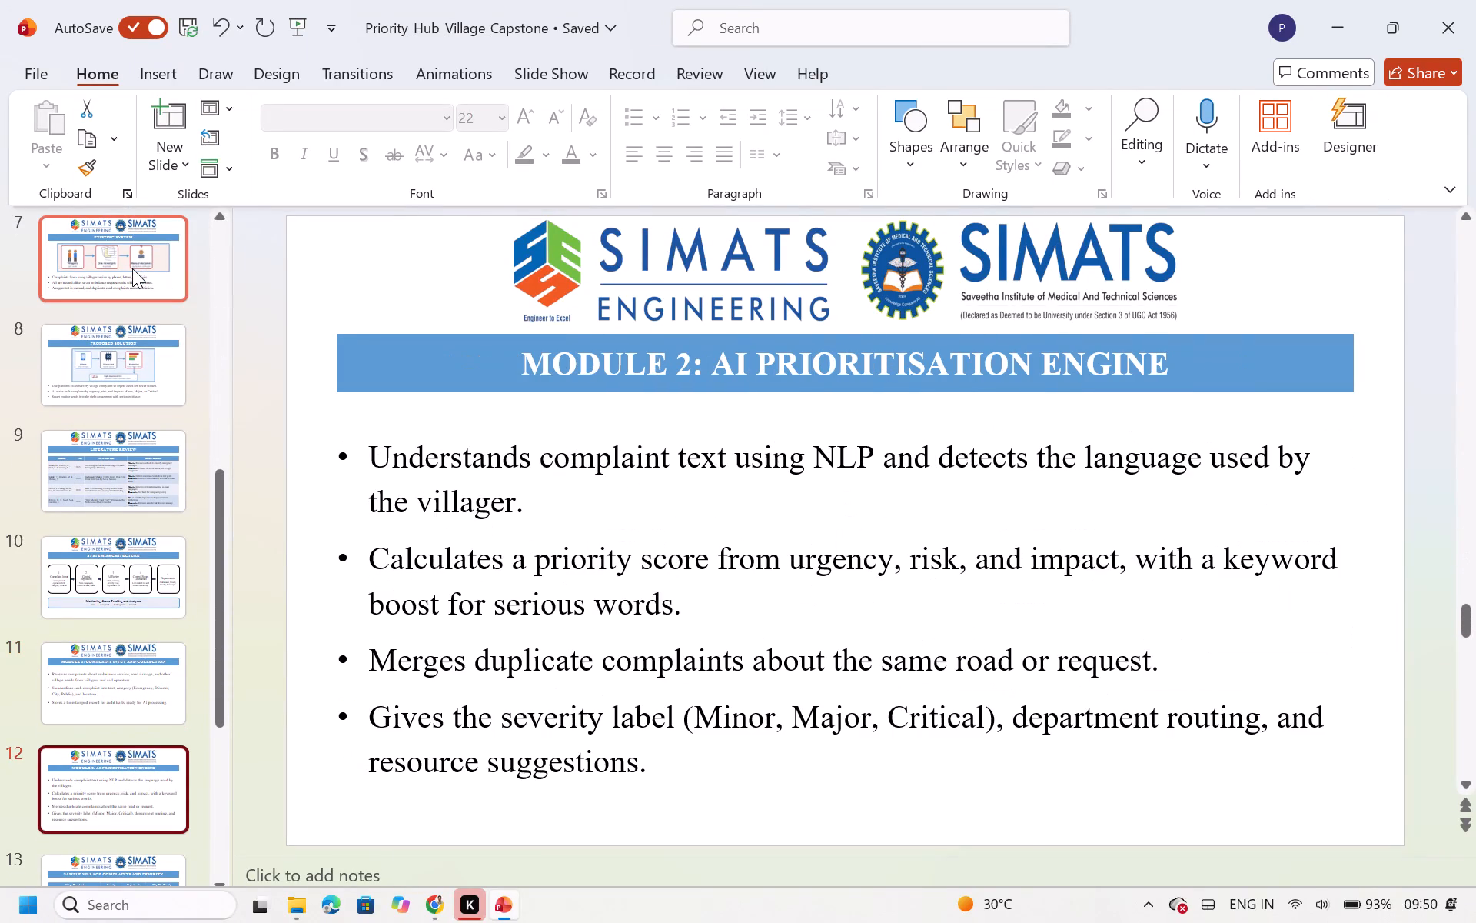
Review Module 1 and System Architecture again, continuing backward through Introduction to the title slide.
key(Up)
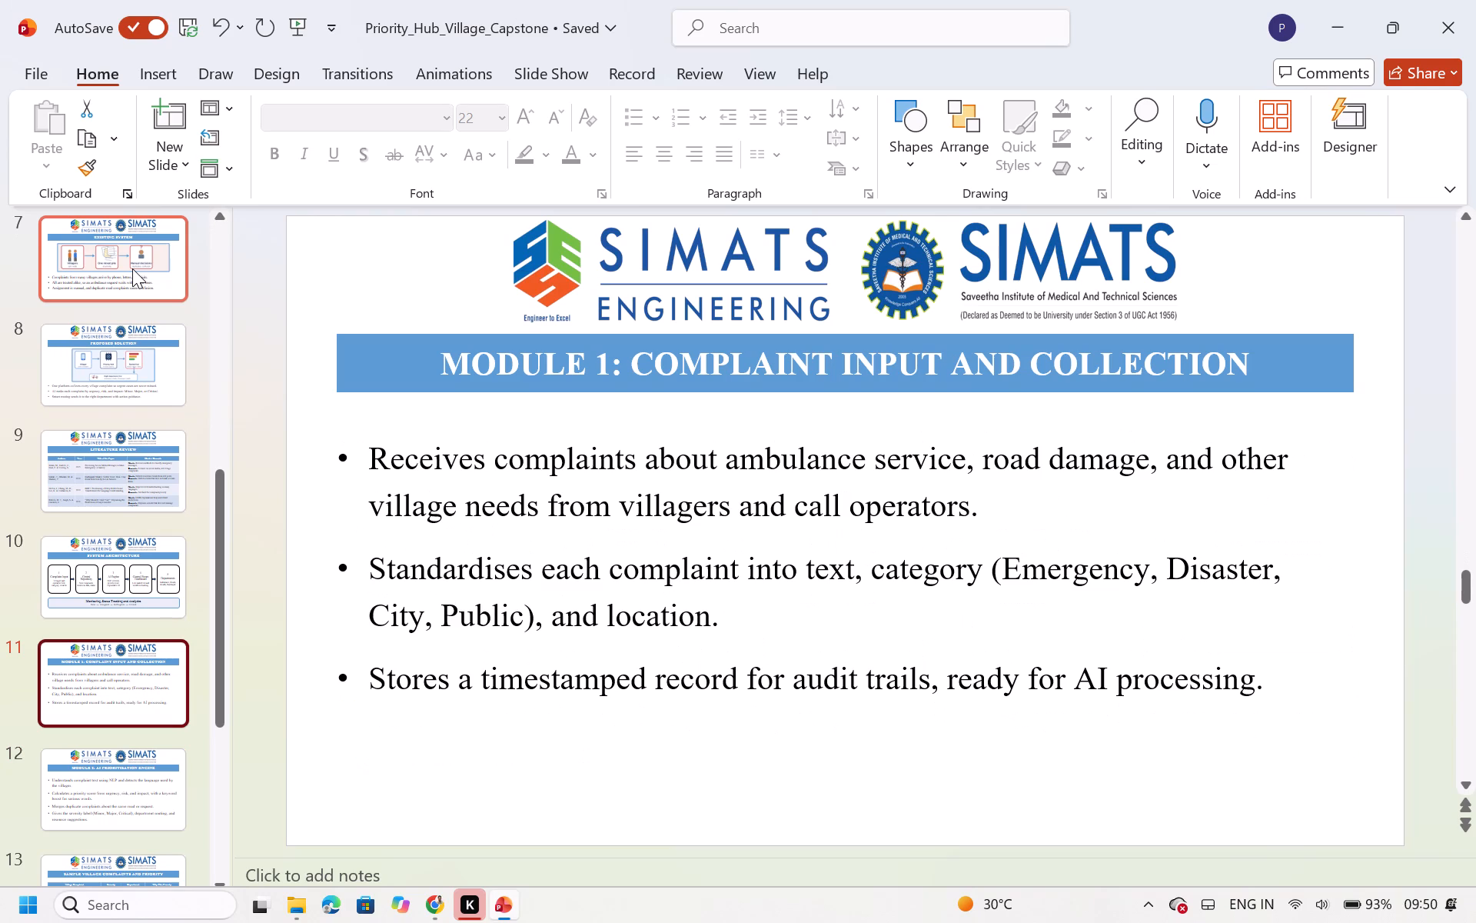
key(Up)
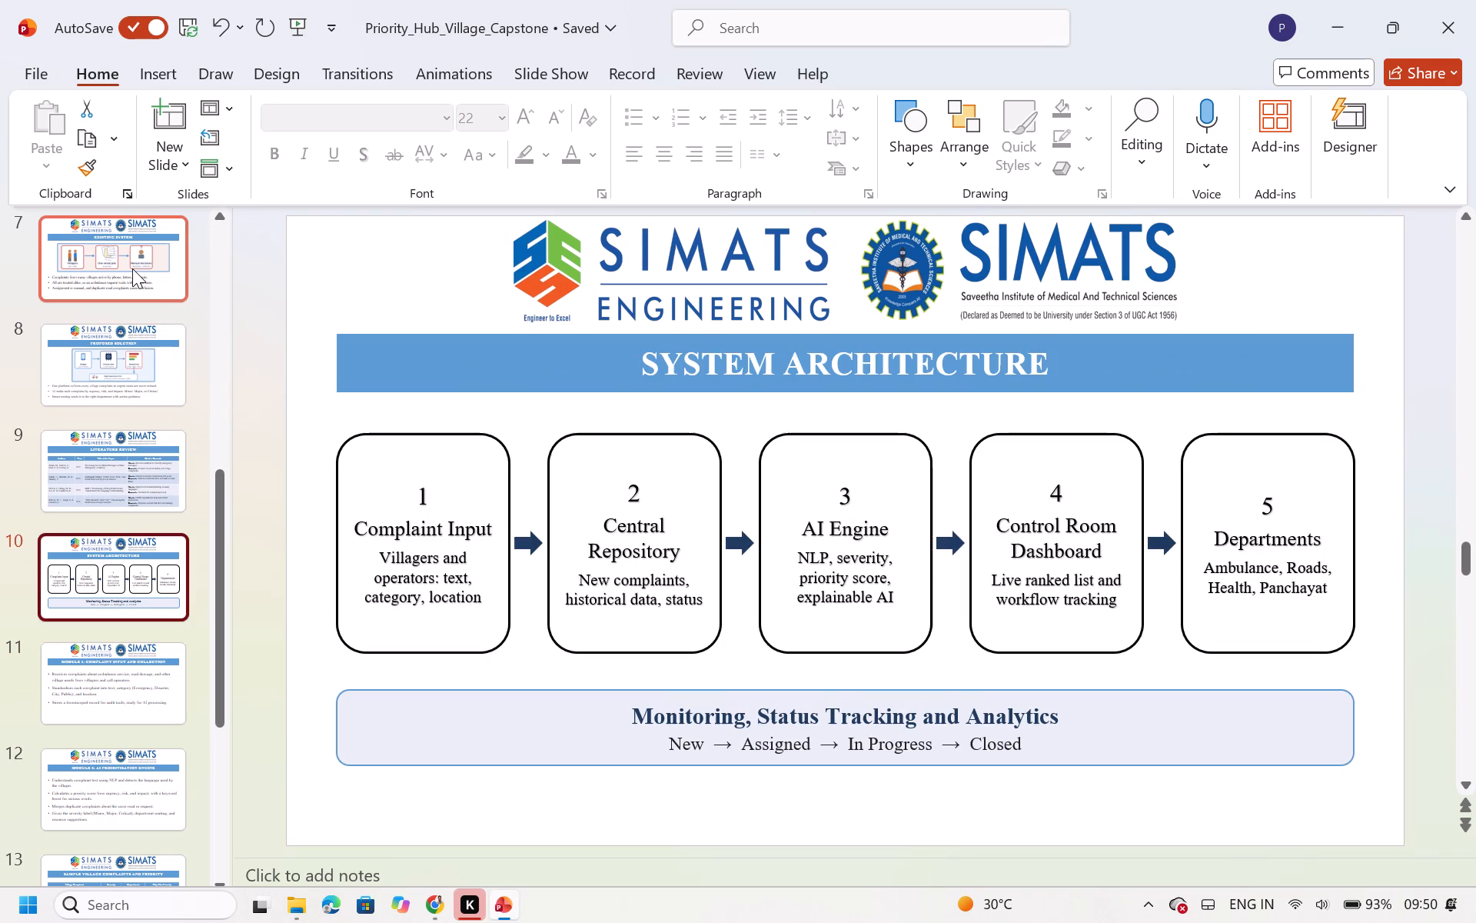
key(Up)
key(Up)
key(Up)
key(Up)
key(Up)
key(Up)
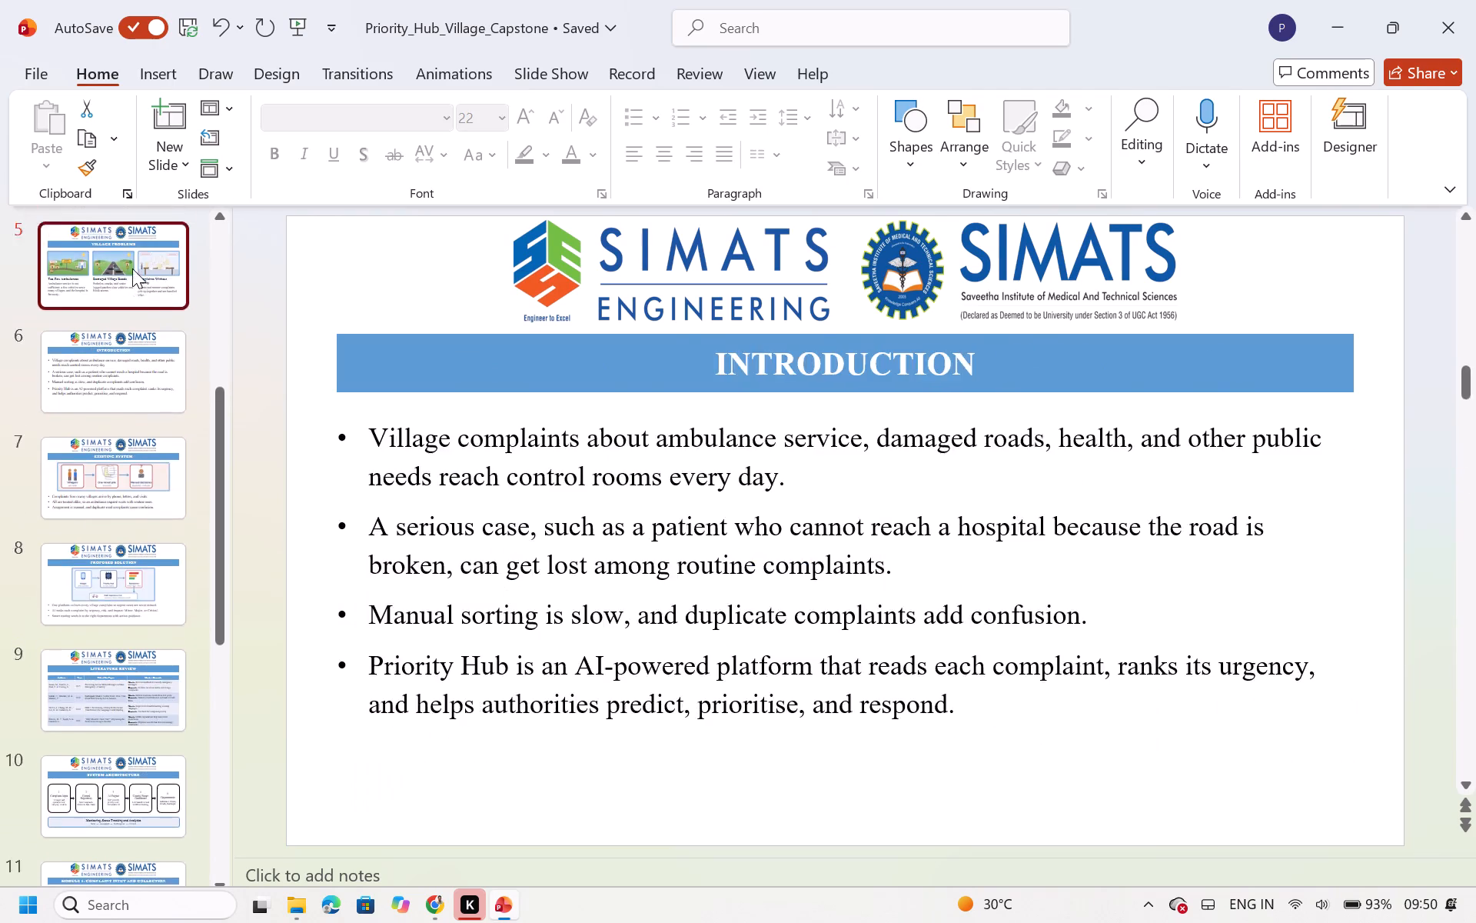
key(Up)
key(Up)
key(Up)
key(Up)
Read through the slides from Problem Statement, Village Problems and Existing System to Literature Review, both modules and Future Scope.
key(Down)
key(Down)
key(Down)
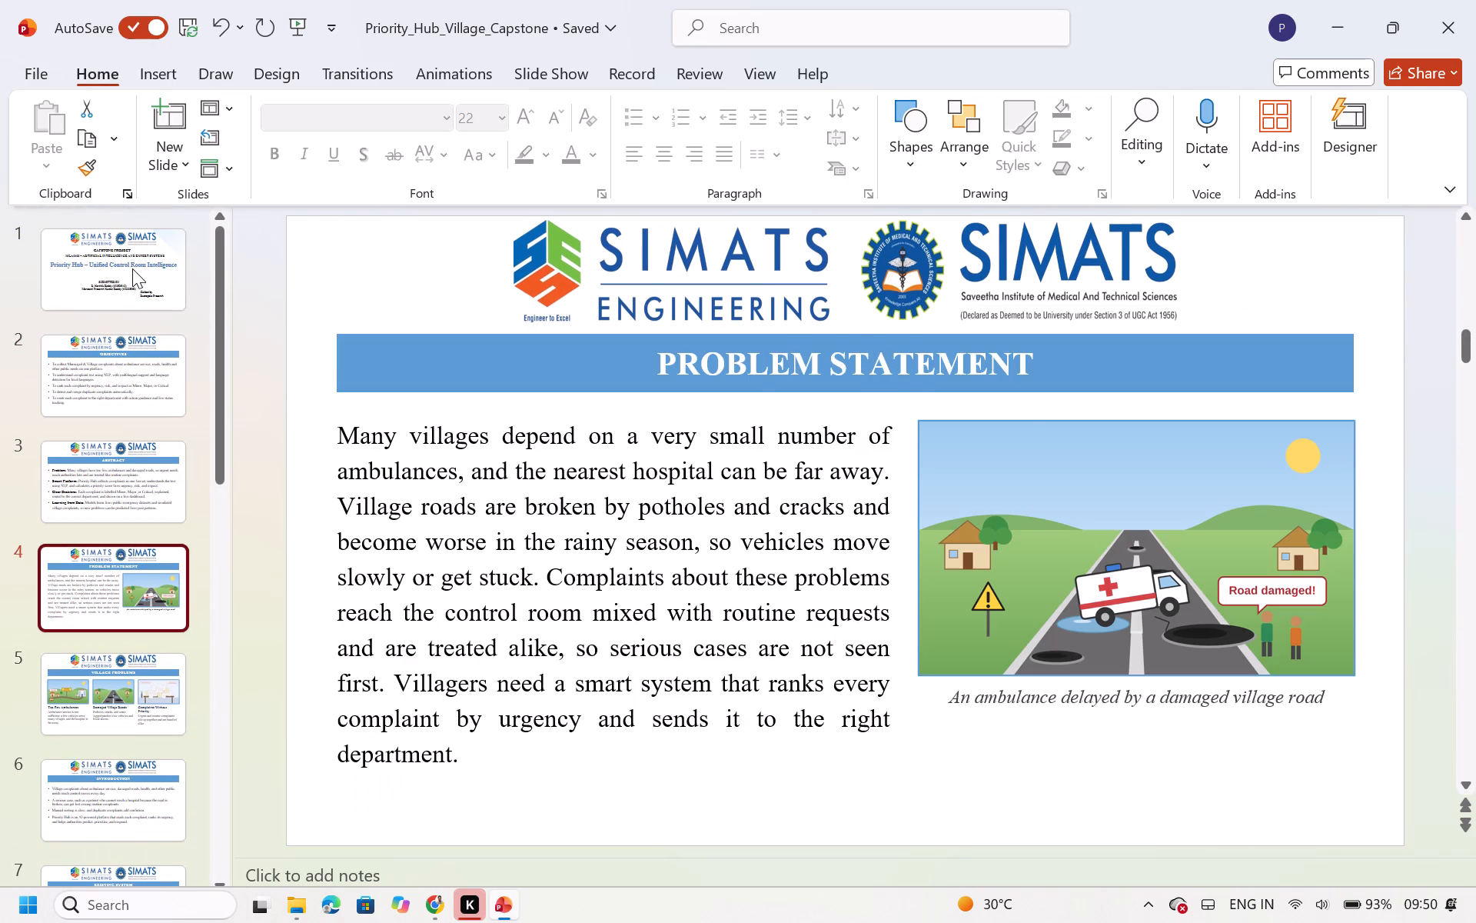
key(Down)
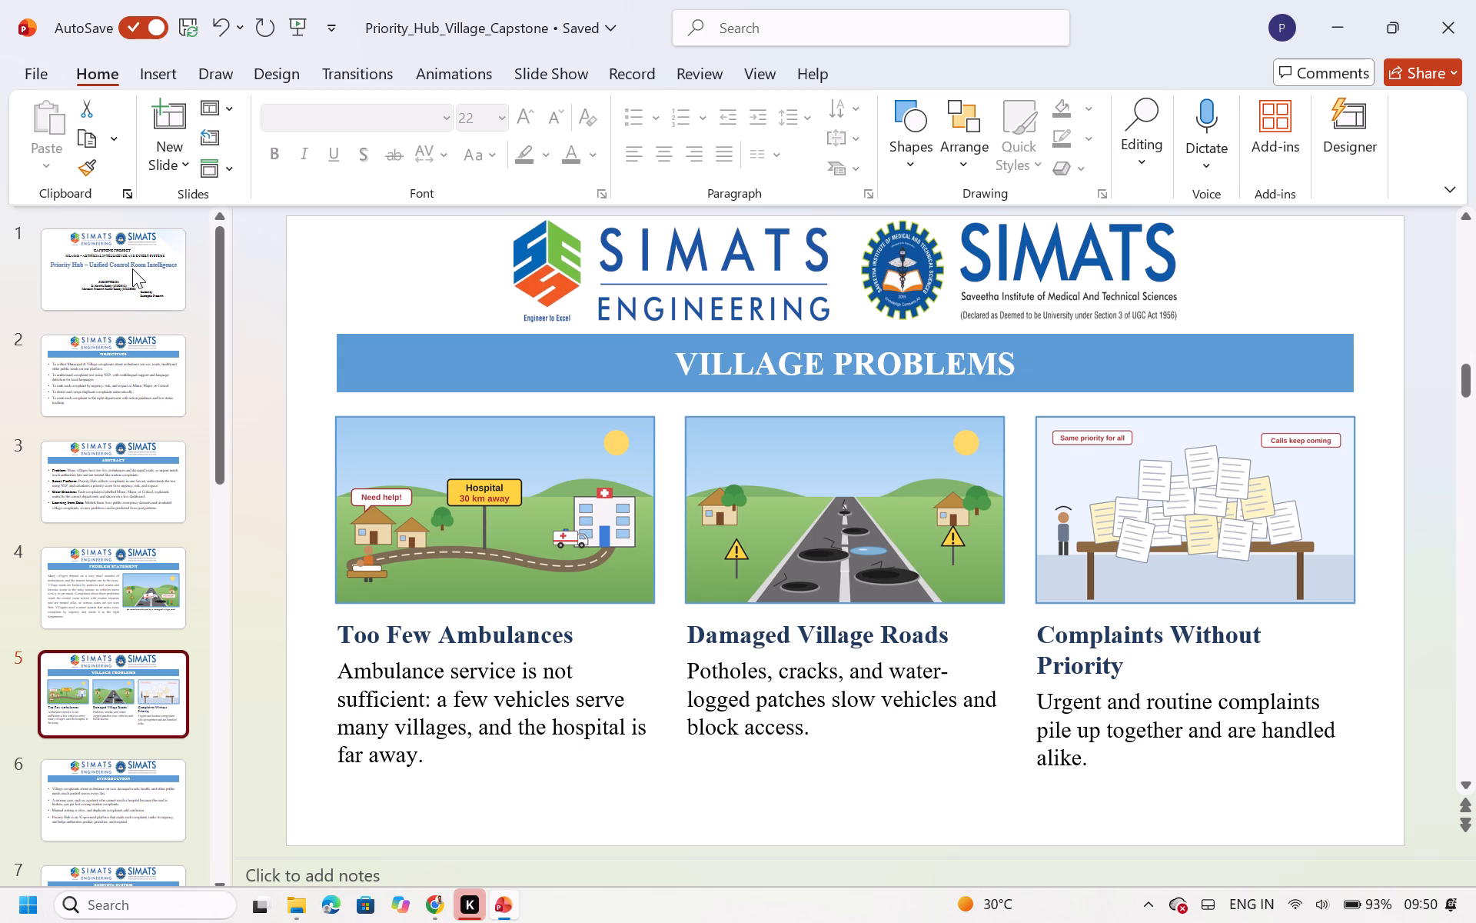
key(Down)
key(Up)
key(Down)
key(Down)
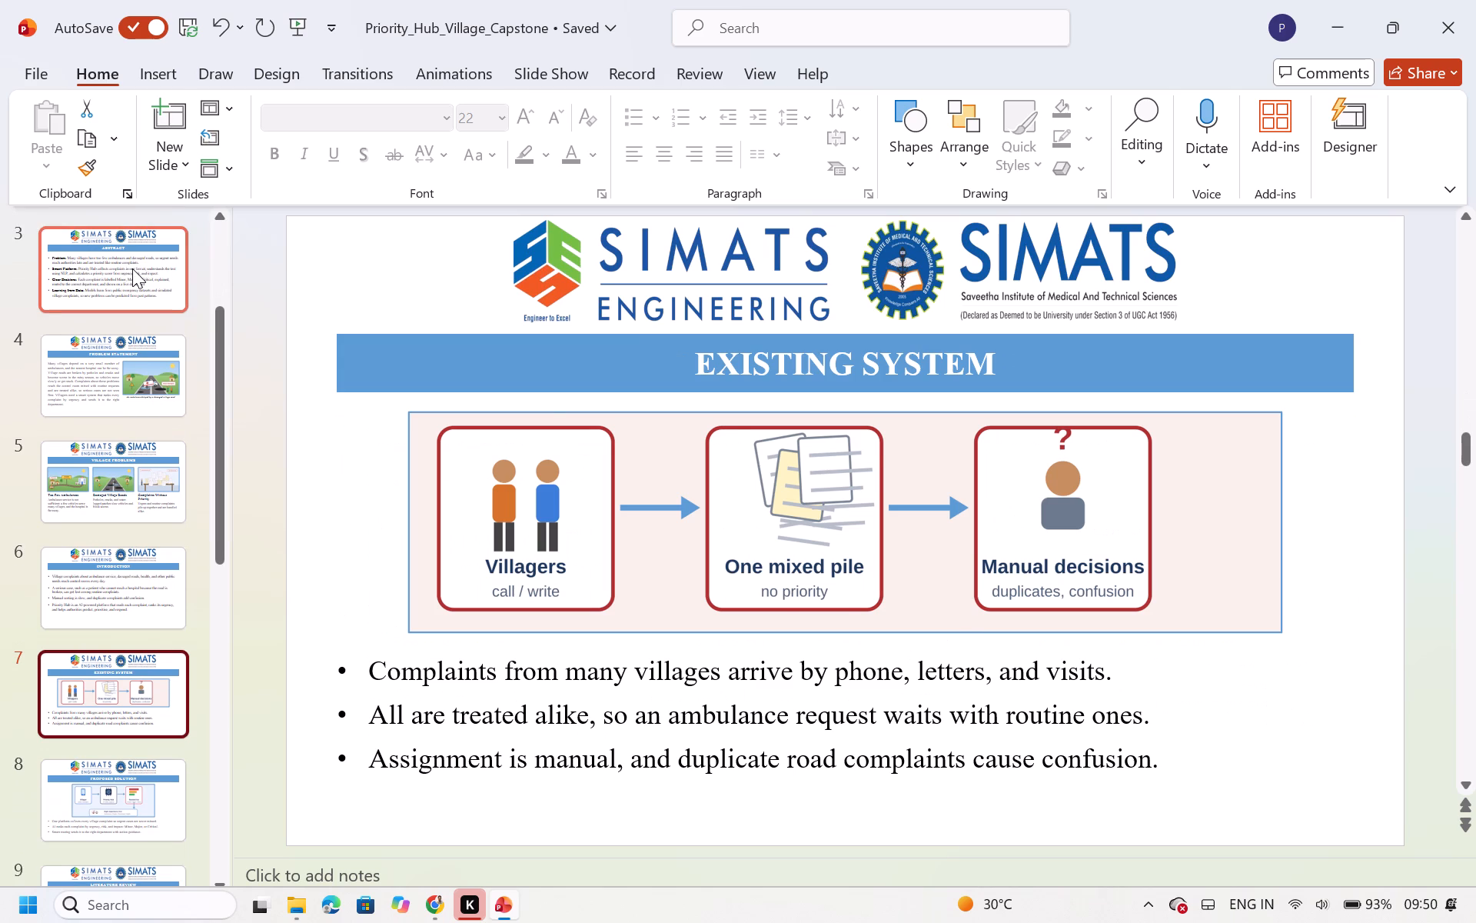
key(Down)
key(Down)
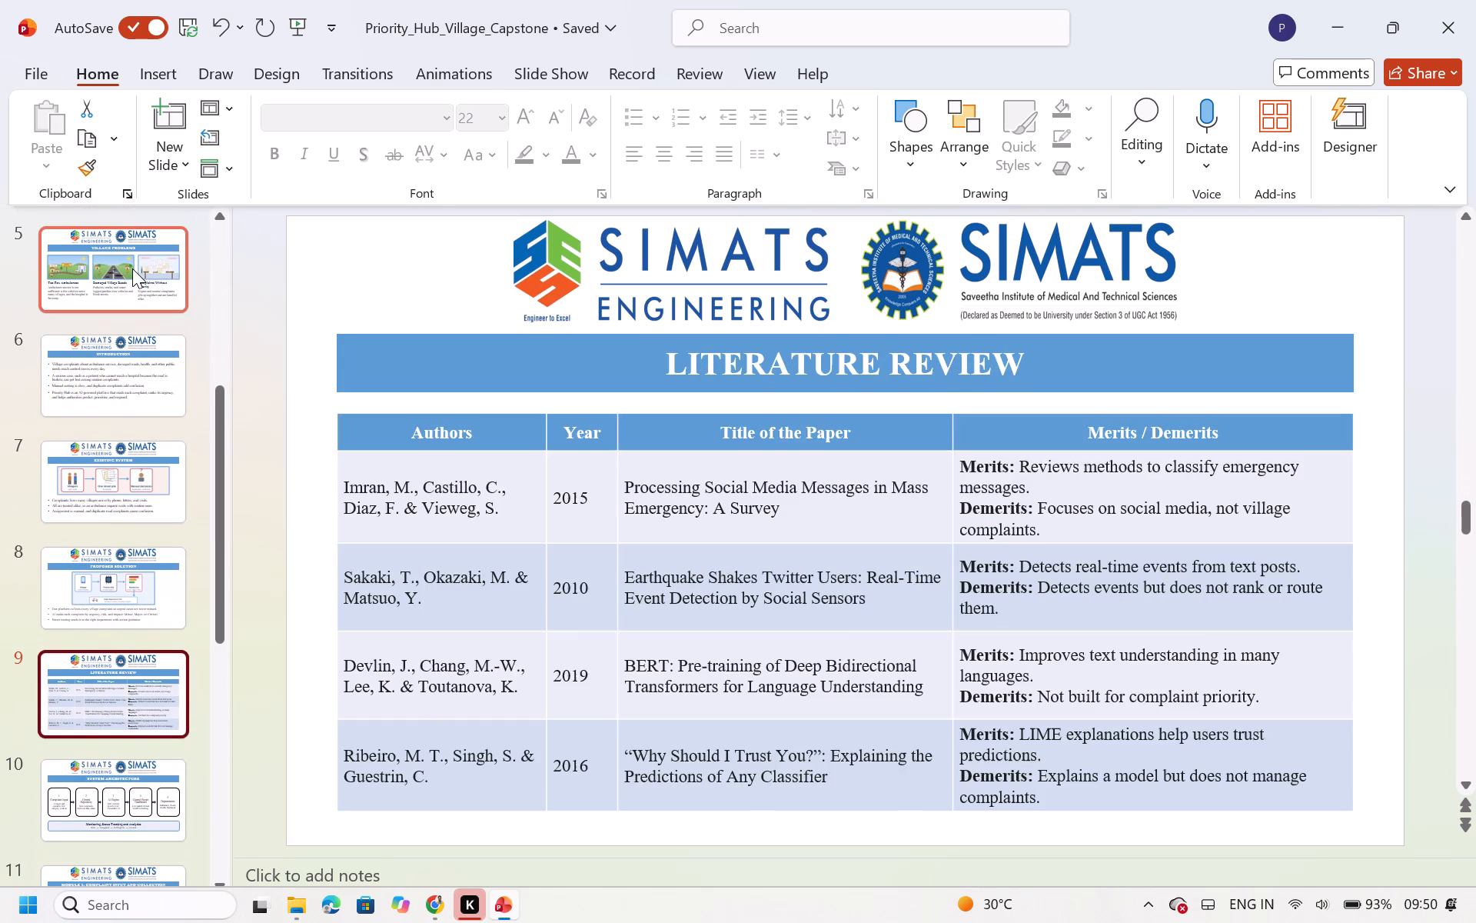
key(Down)
key(Down)
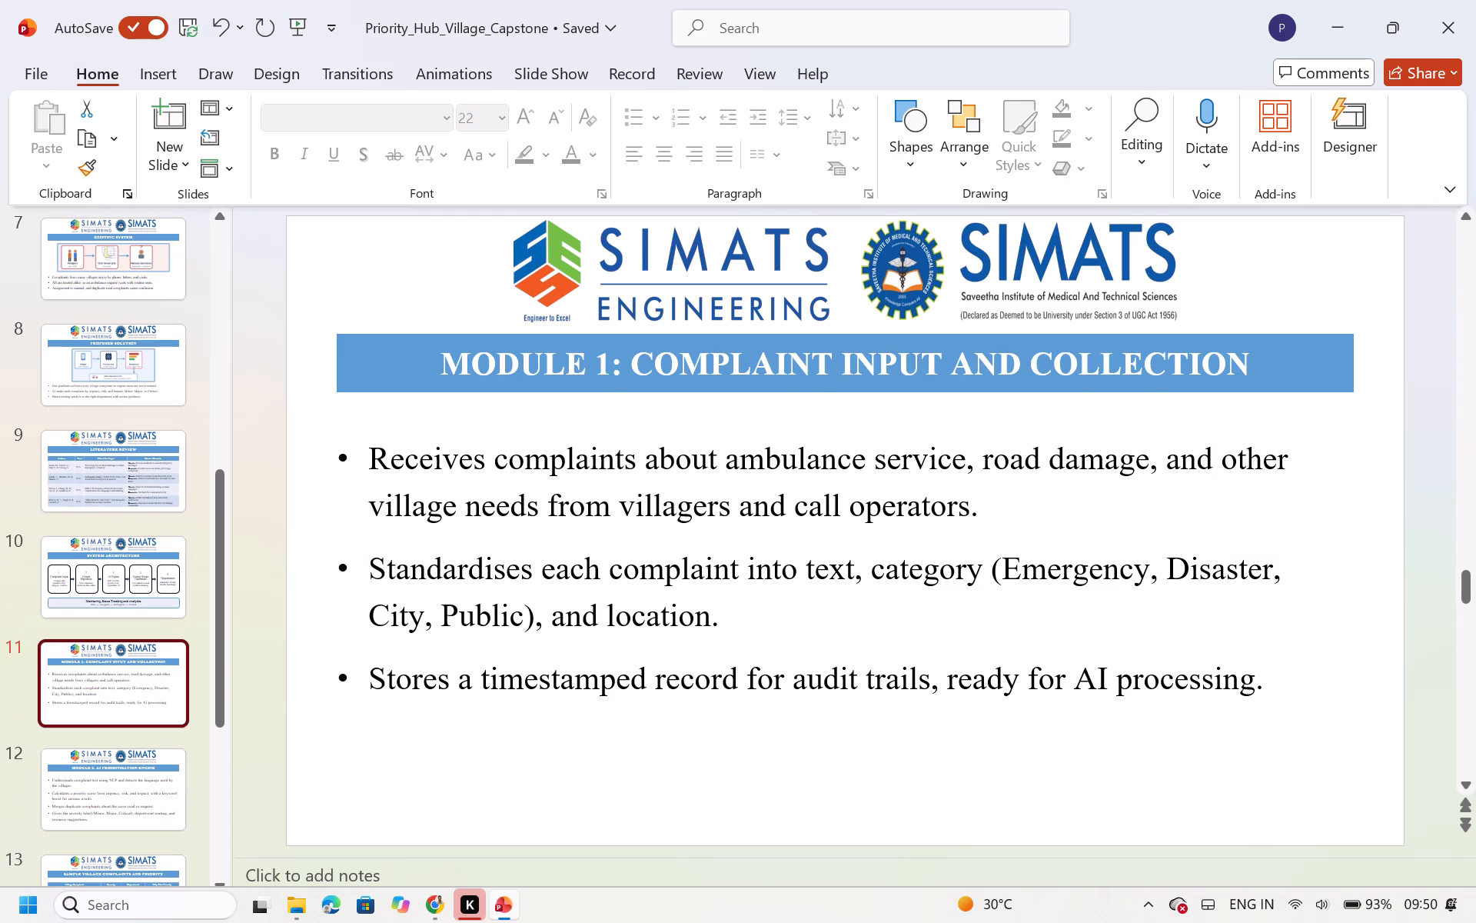
key(Down)
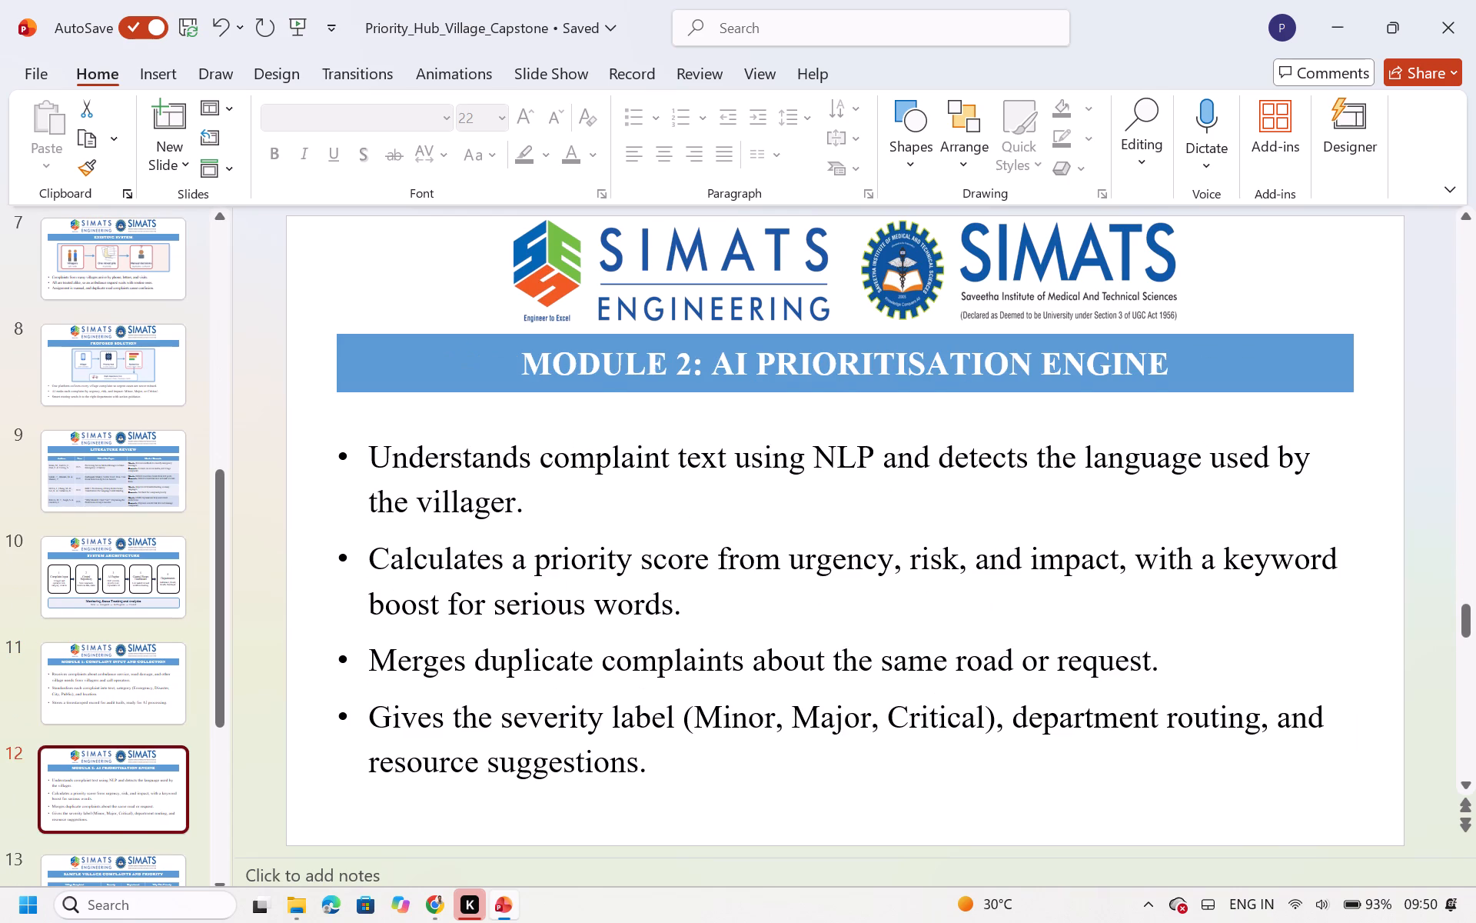
key(Down)
key(Down)
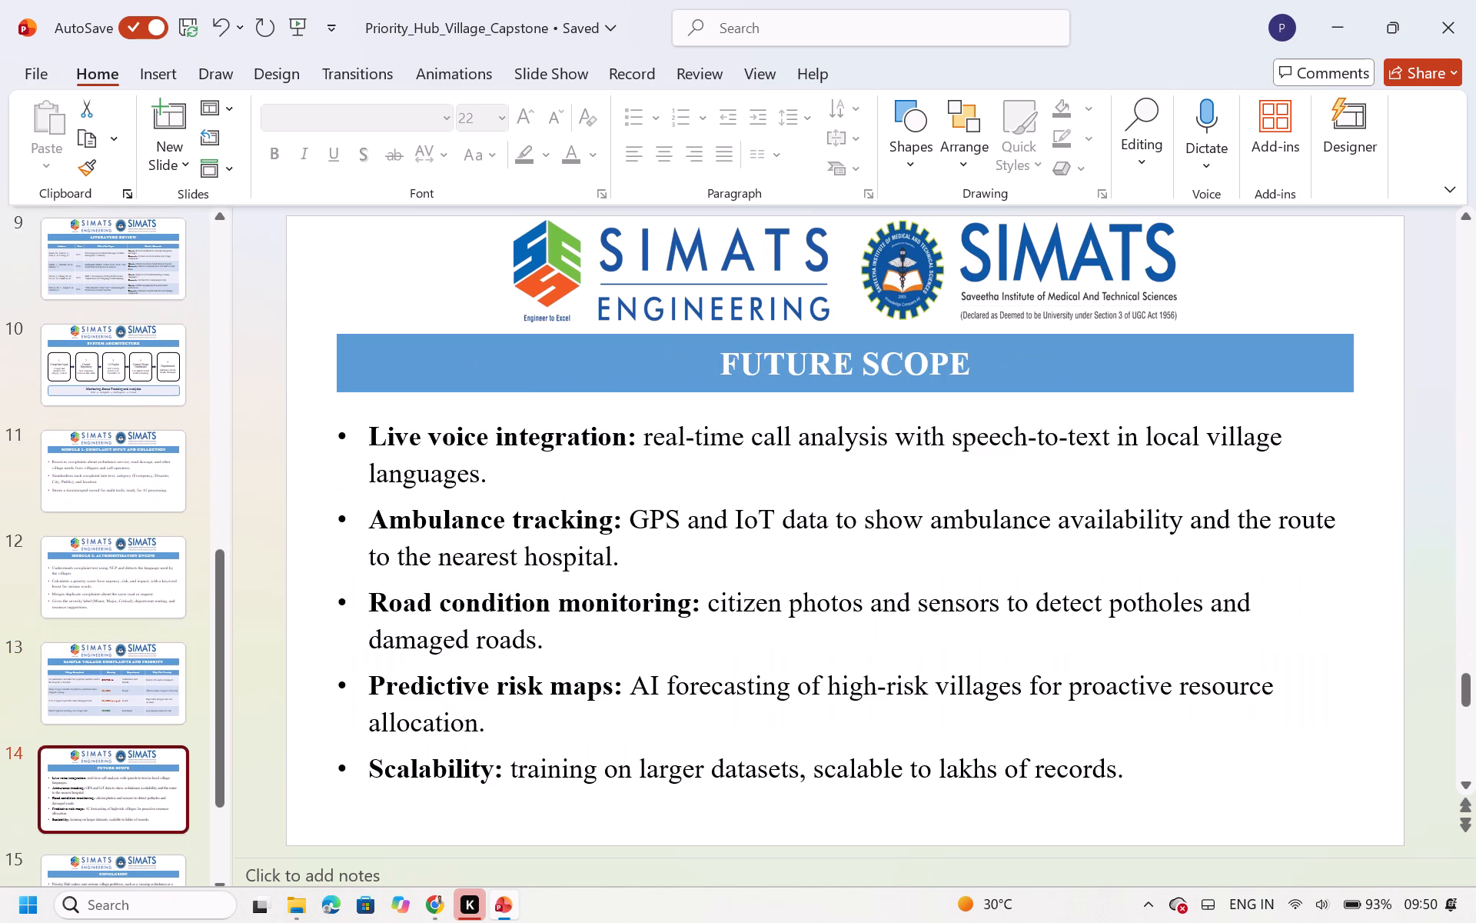
Recheck the closing slides around Future Scope and return to the Sample Village Complaints and Priority table.
key(Up)
key(Down)
key(Down)
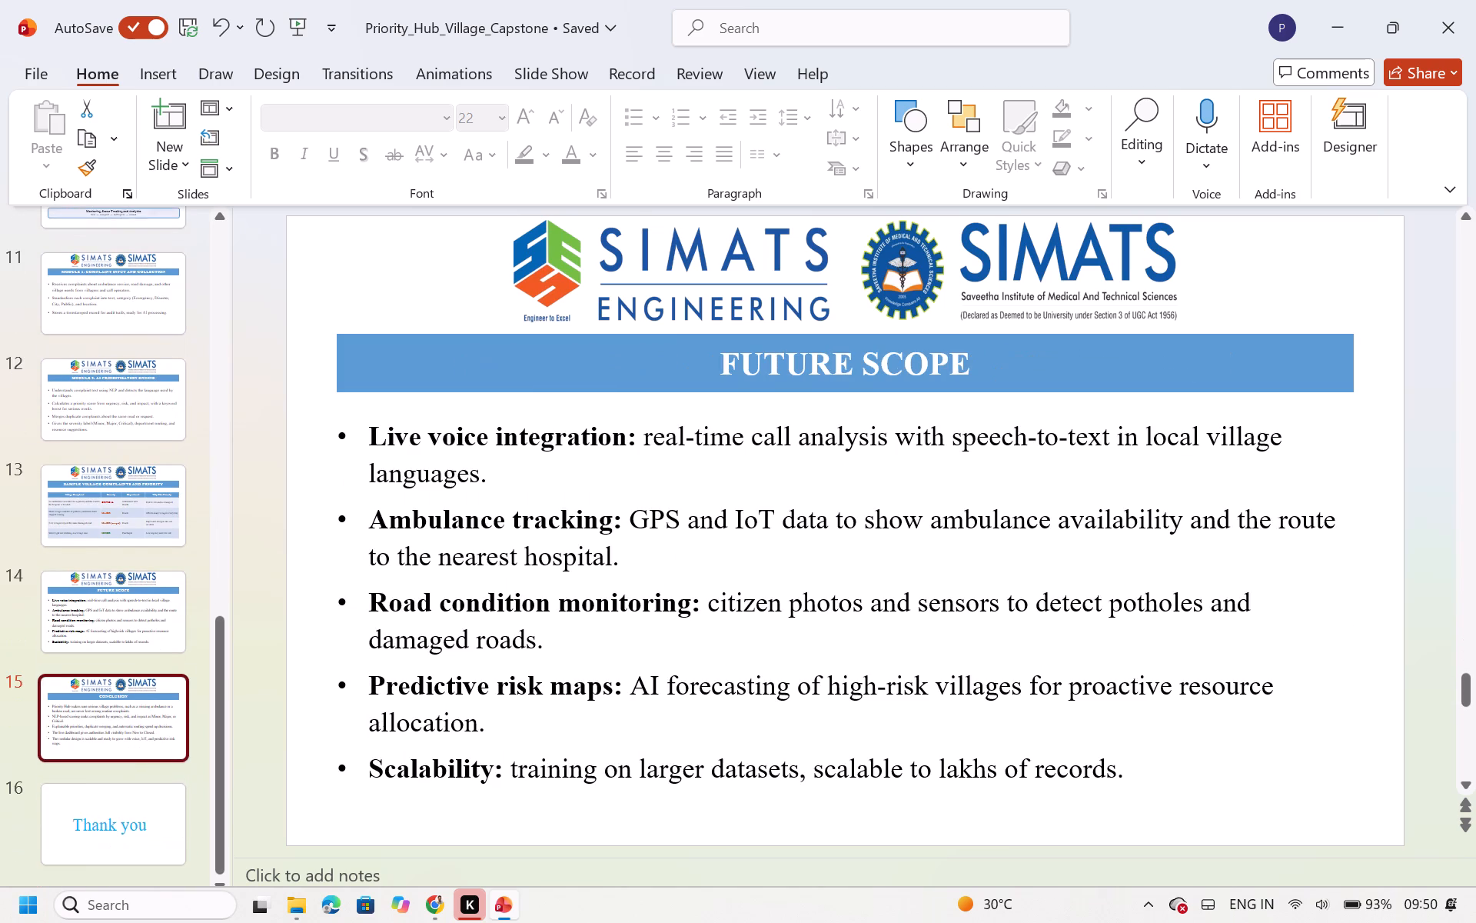
key(Up)
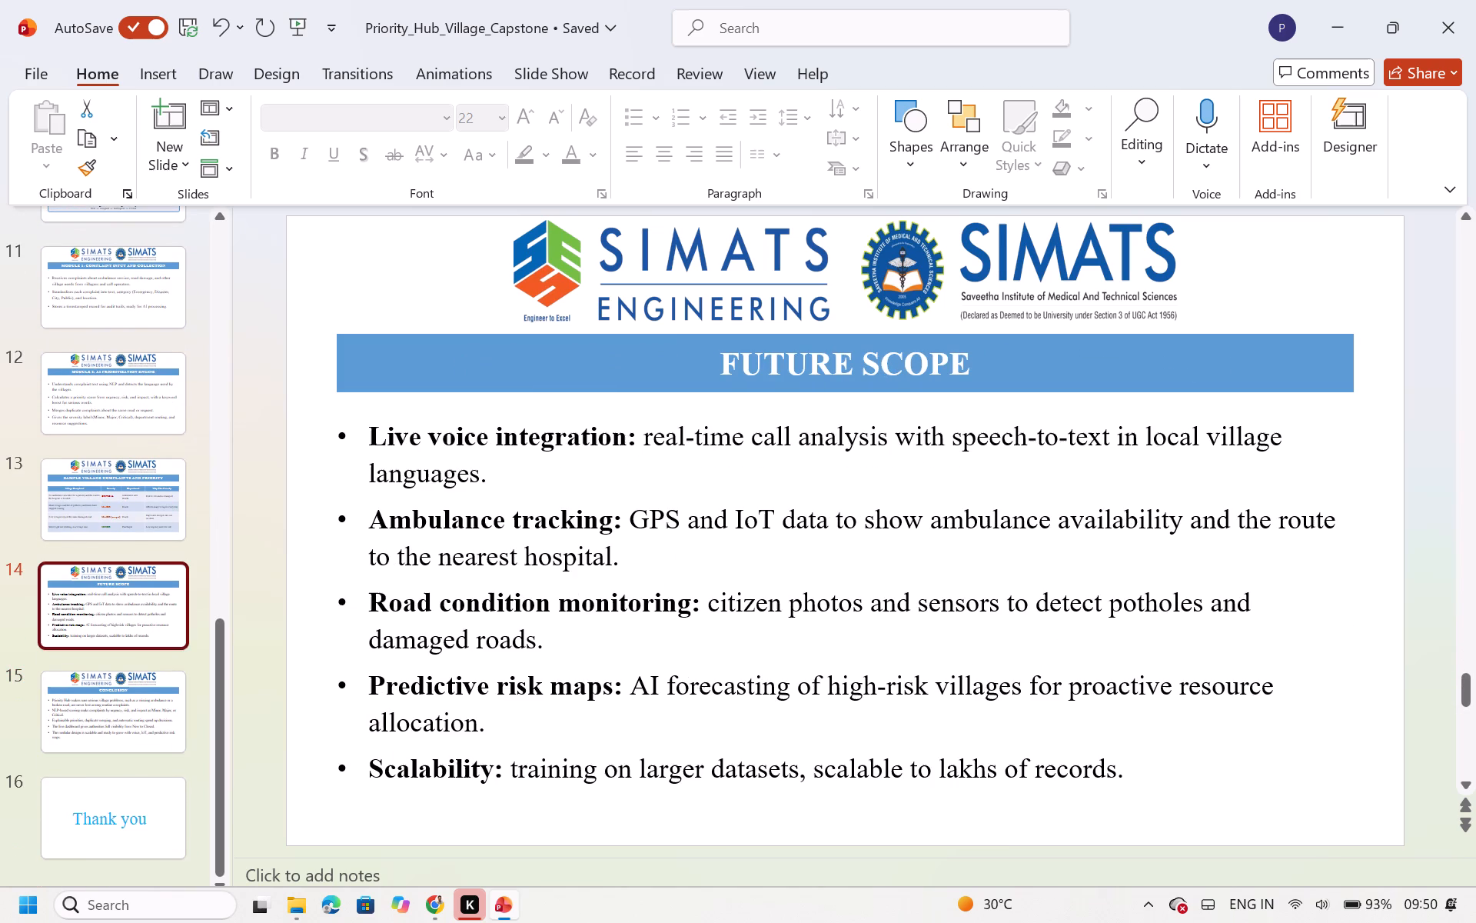
key(Up)
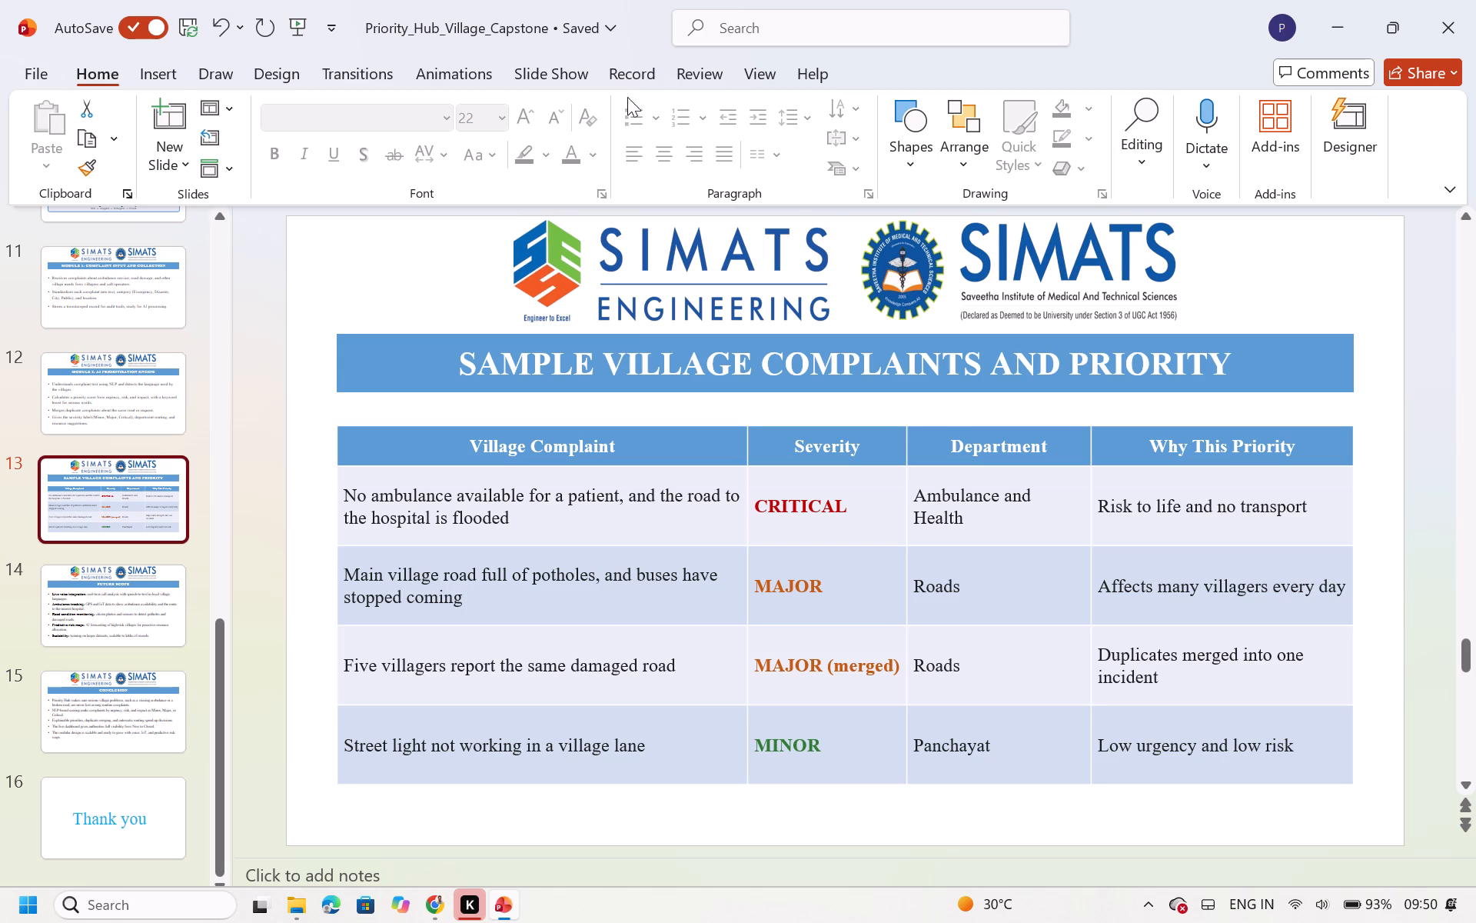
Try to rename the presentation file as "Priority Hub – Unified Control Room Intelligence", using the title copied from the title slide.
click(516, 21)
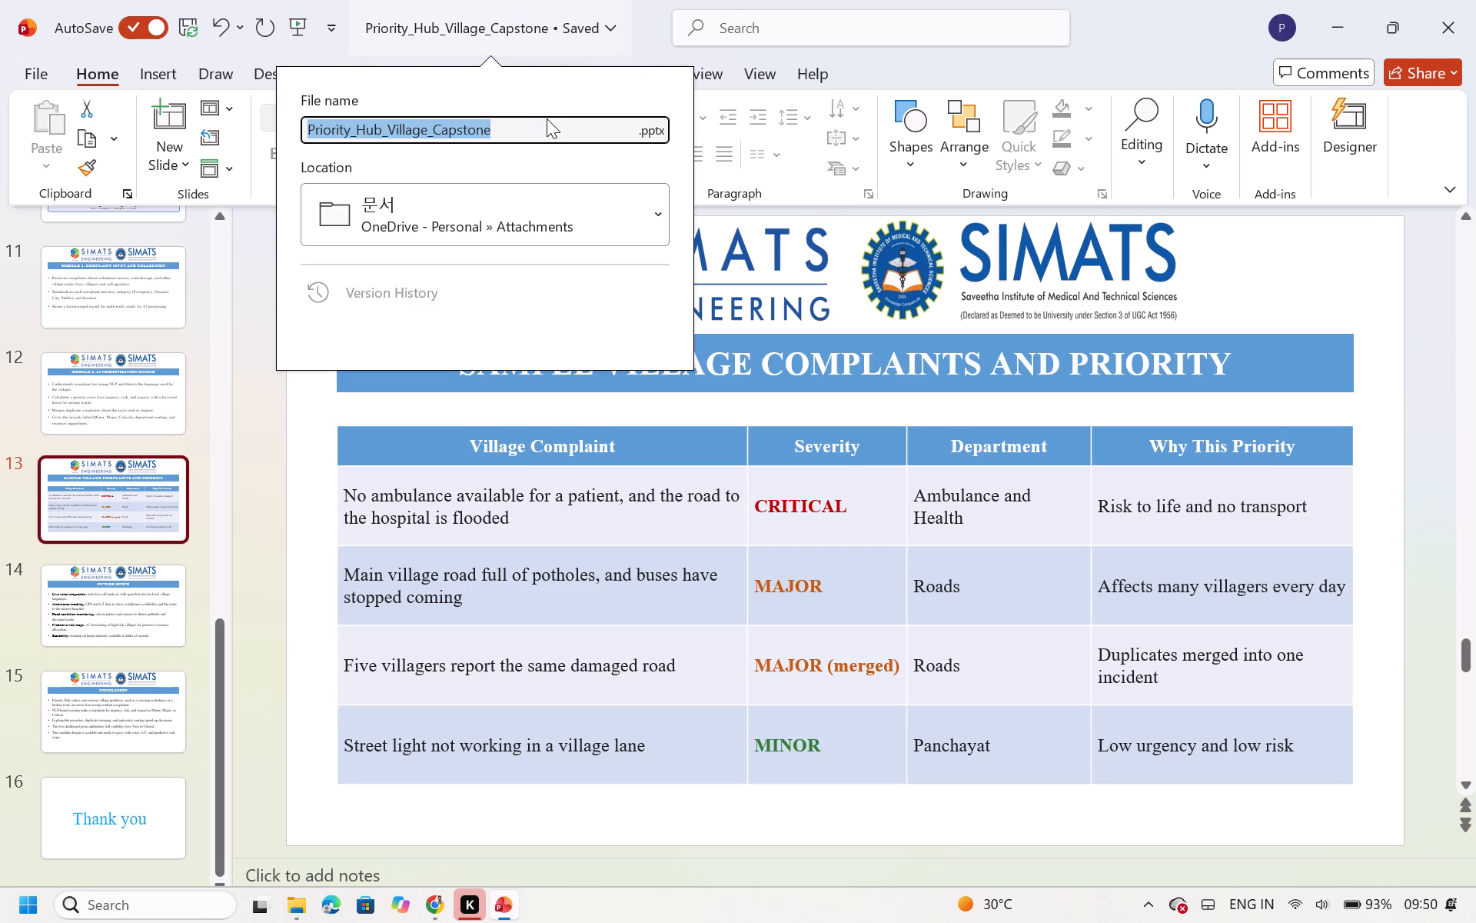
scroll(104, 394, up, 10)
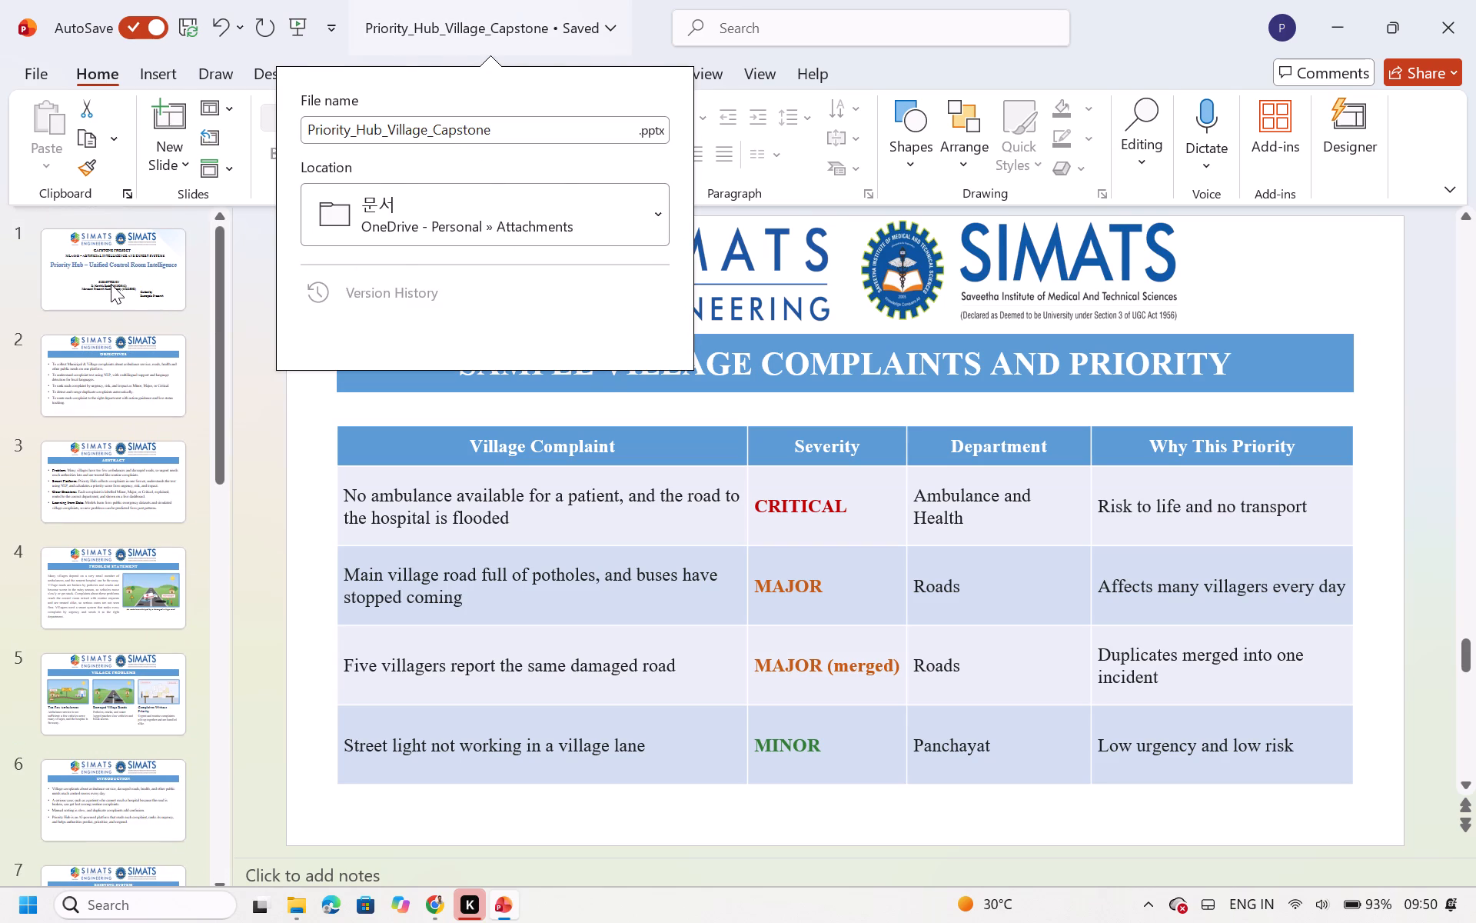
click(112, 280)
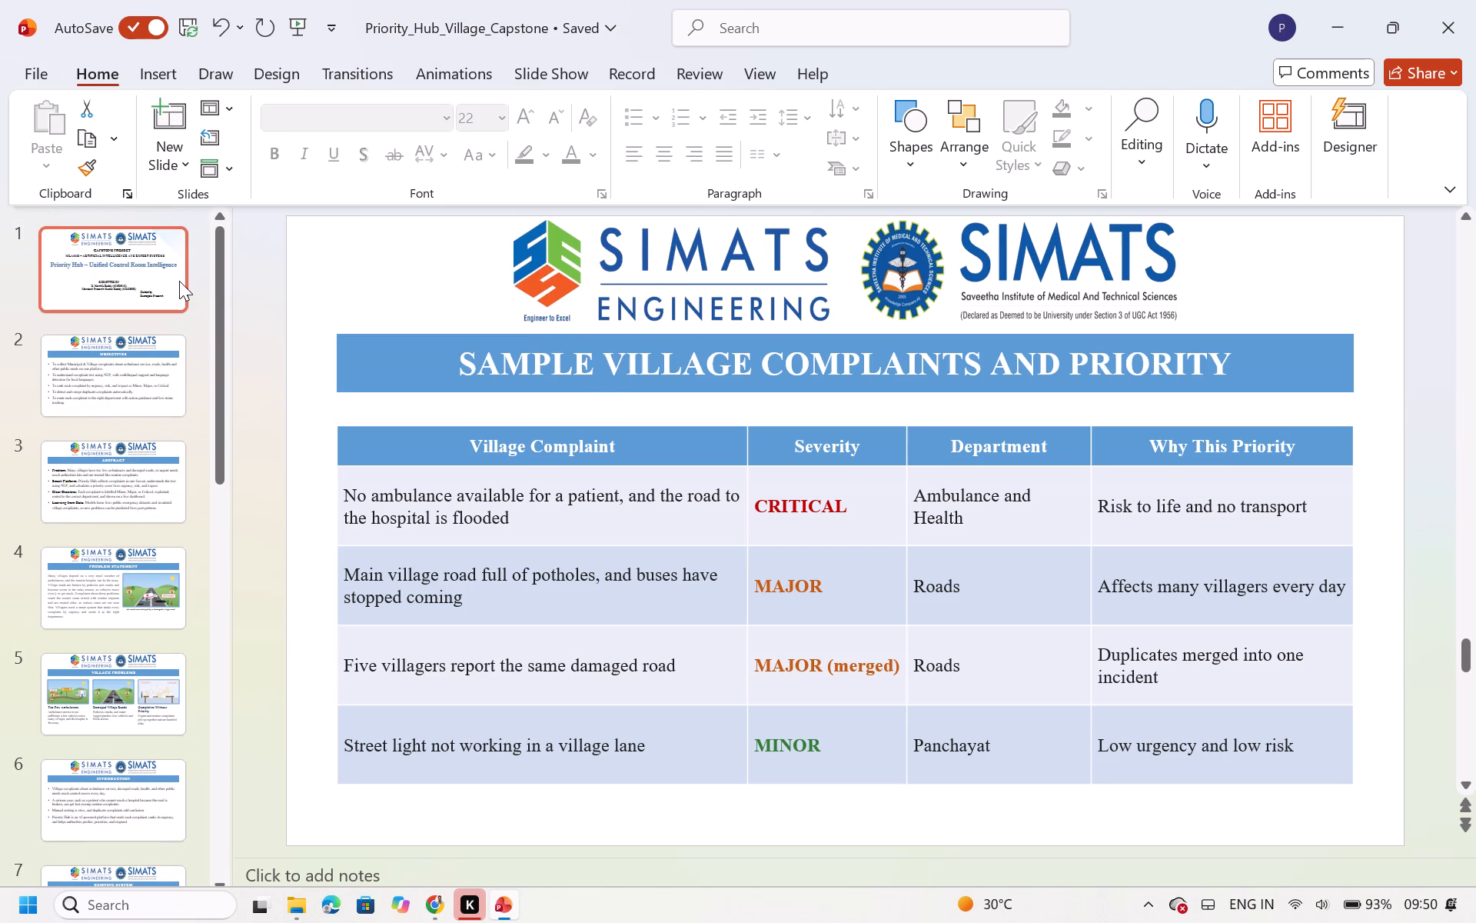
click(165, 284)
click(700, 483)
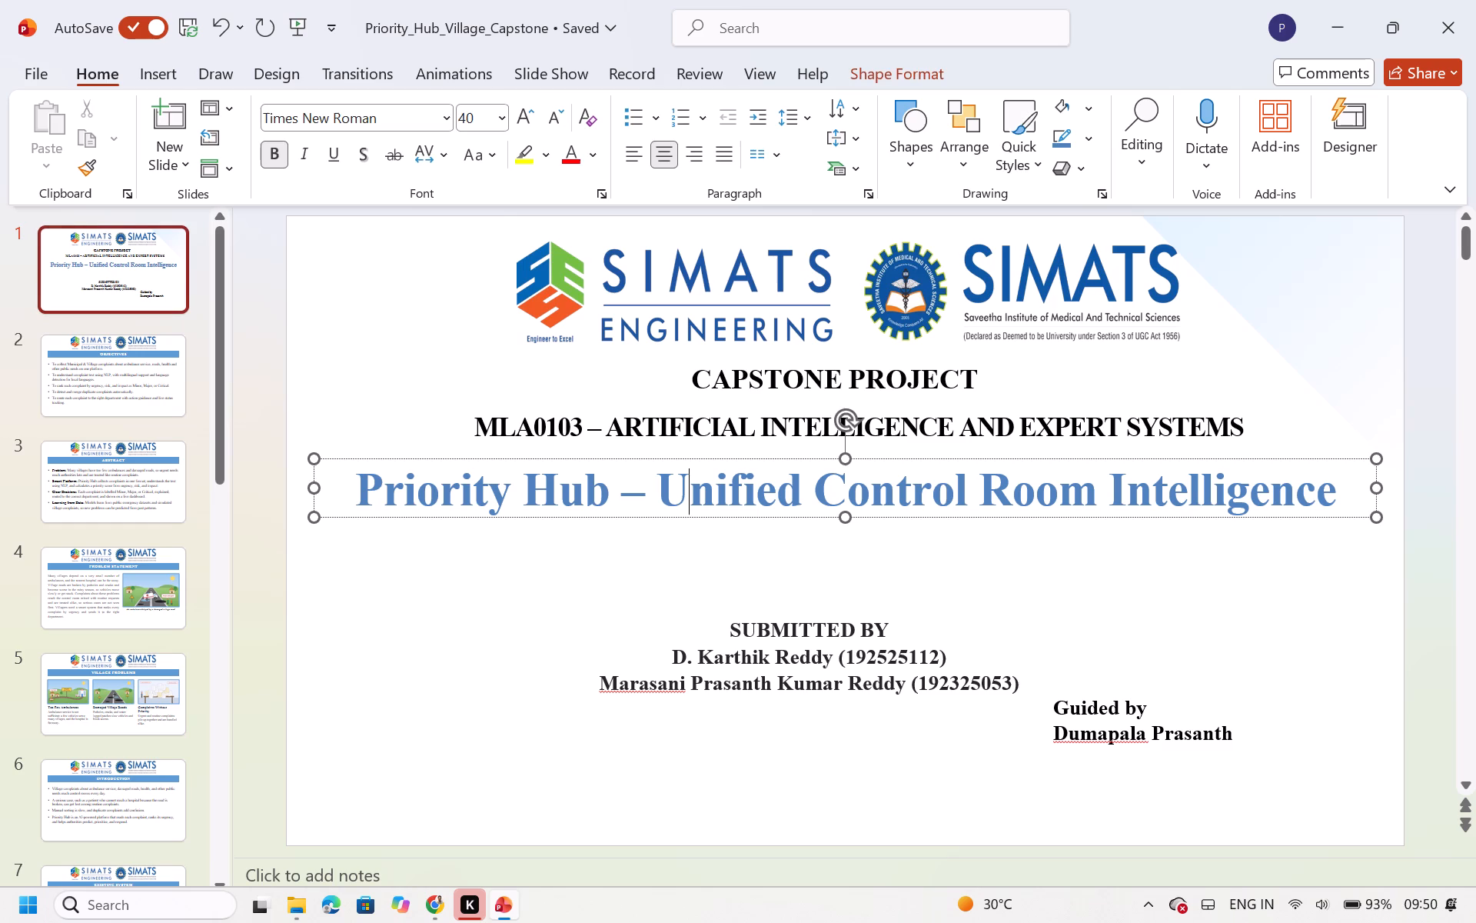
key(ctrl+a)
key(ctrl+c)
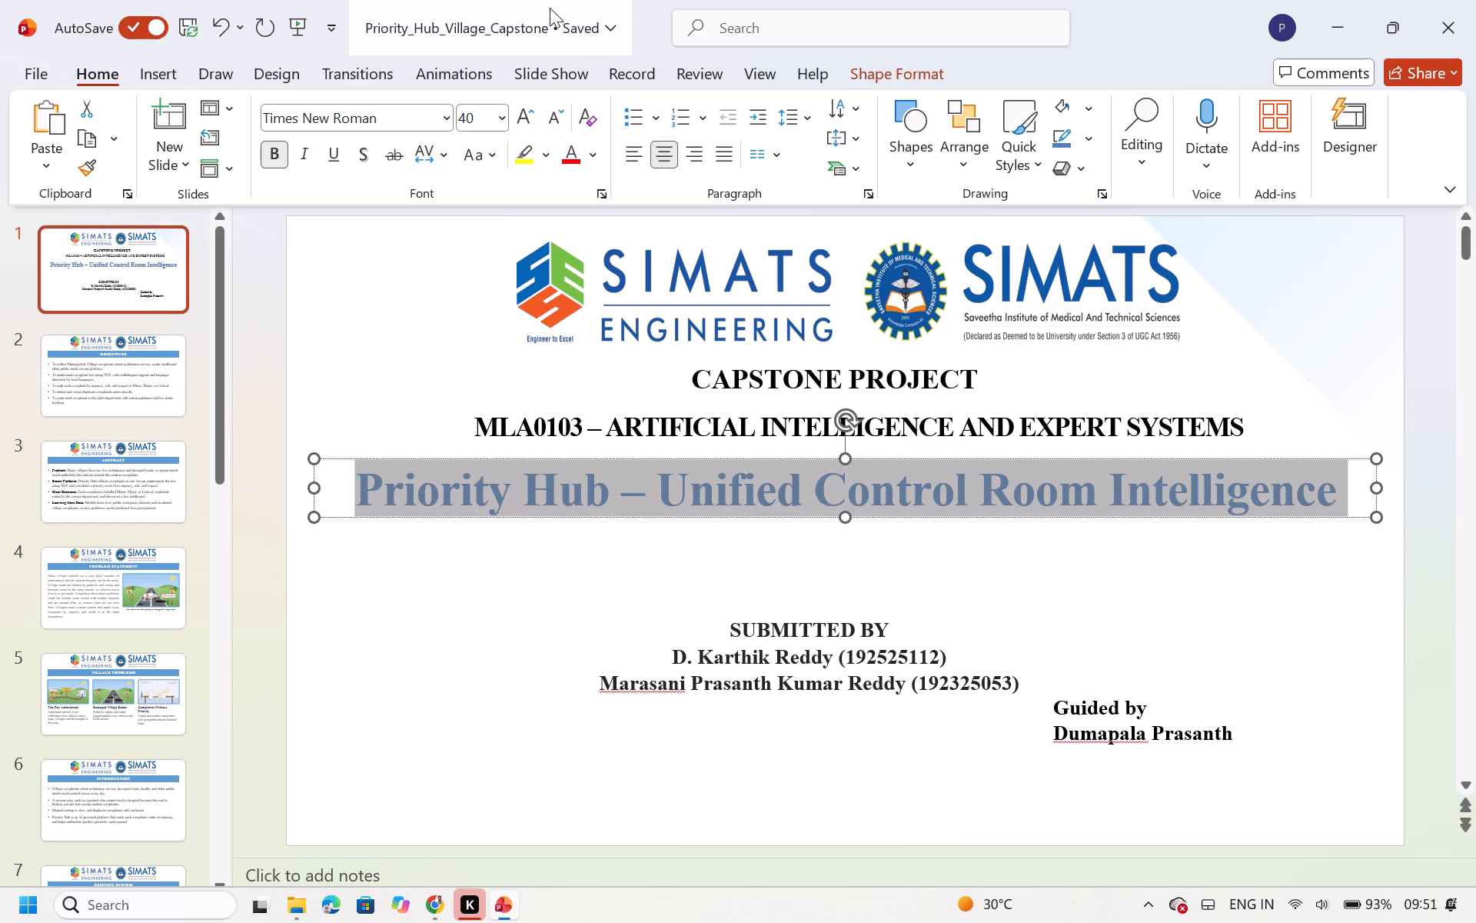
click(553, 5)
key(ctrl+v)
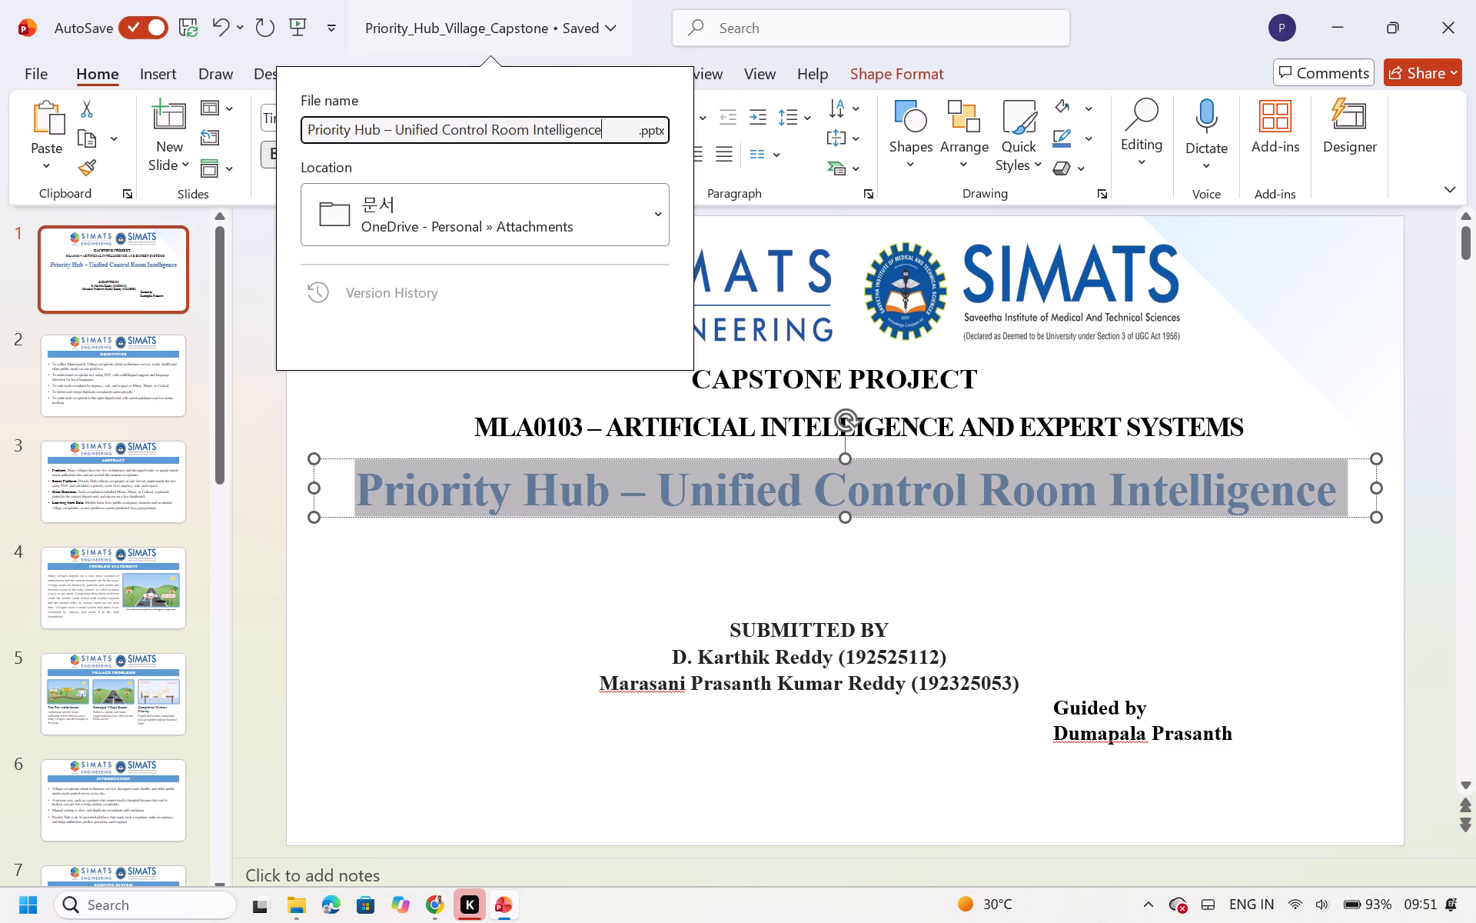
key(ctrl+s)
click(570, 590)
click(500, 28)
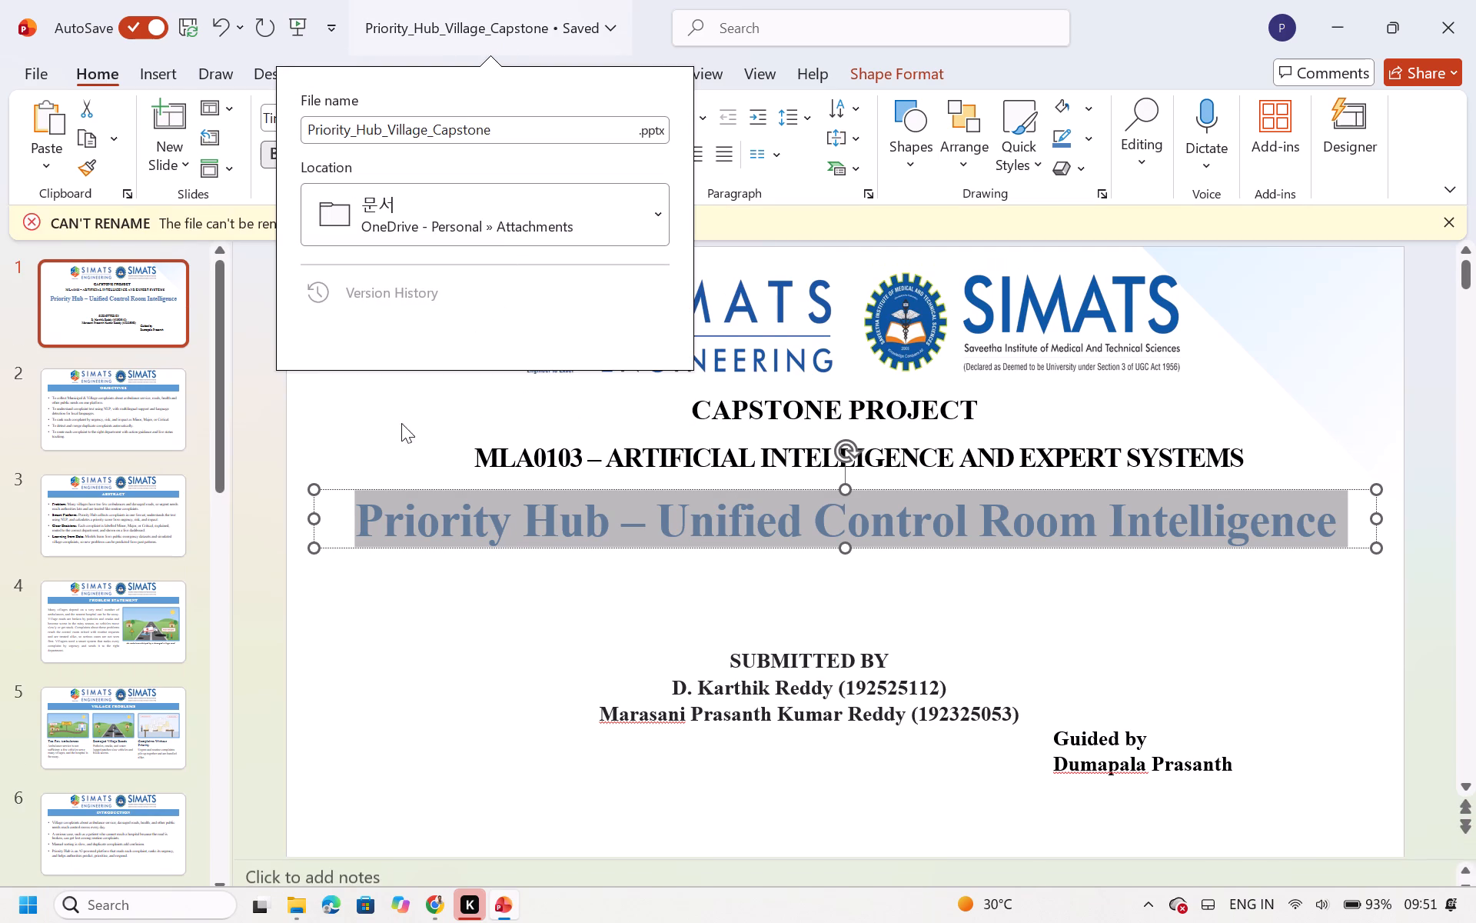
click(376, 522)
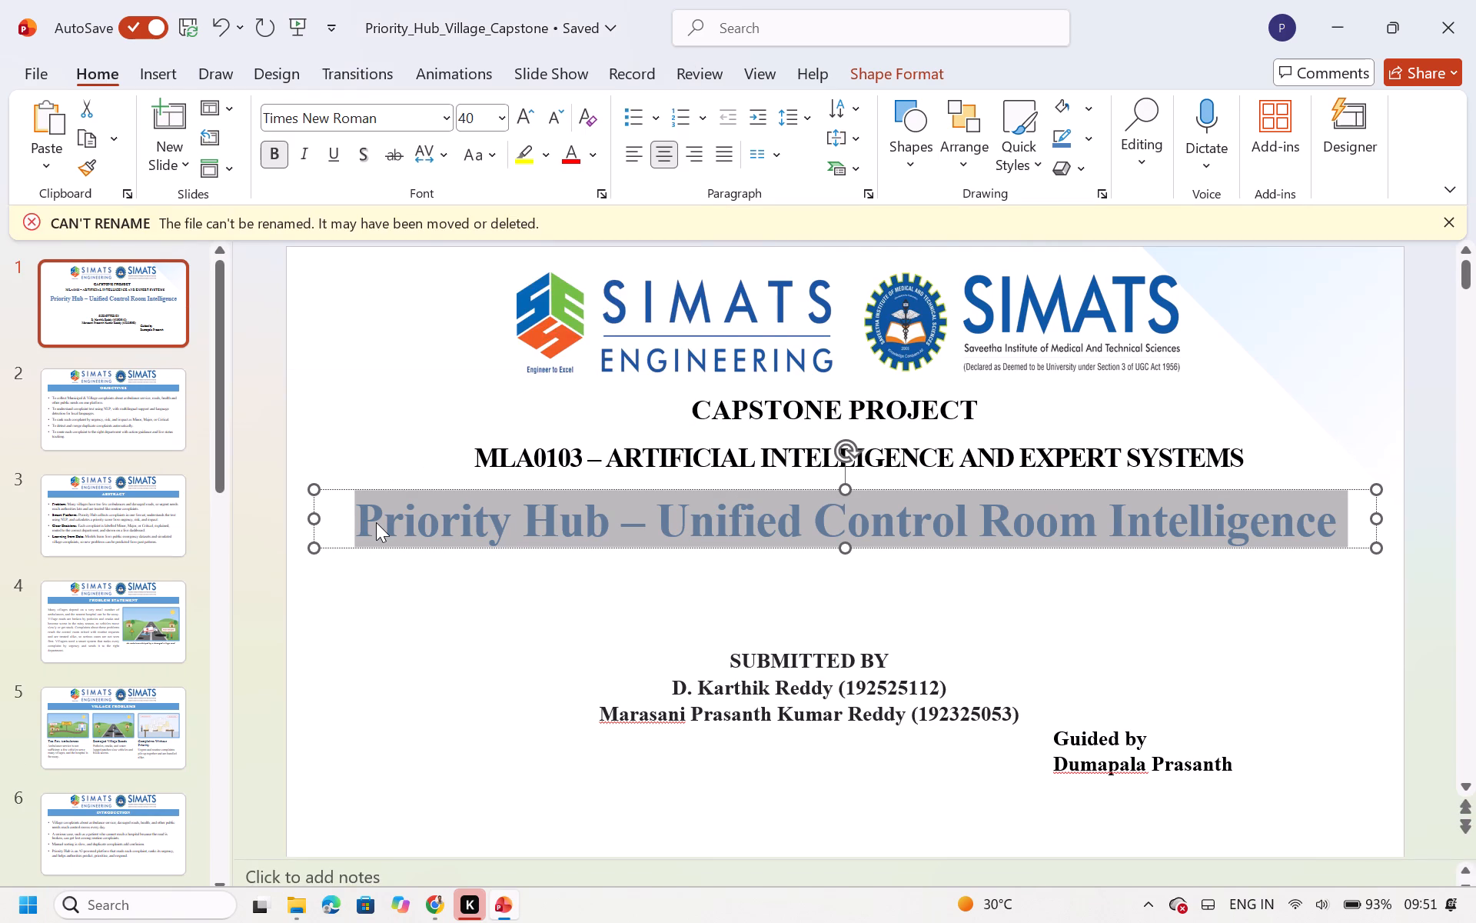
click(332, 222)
Save the capstone presentation under its existing file name.
click(185, 26)
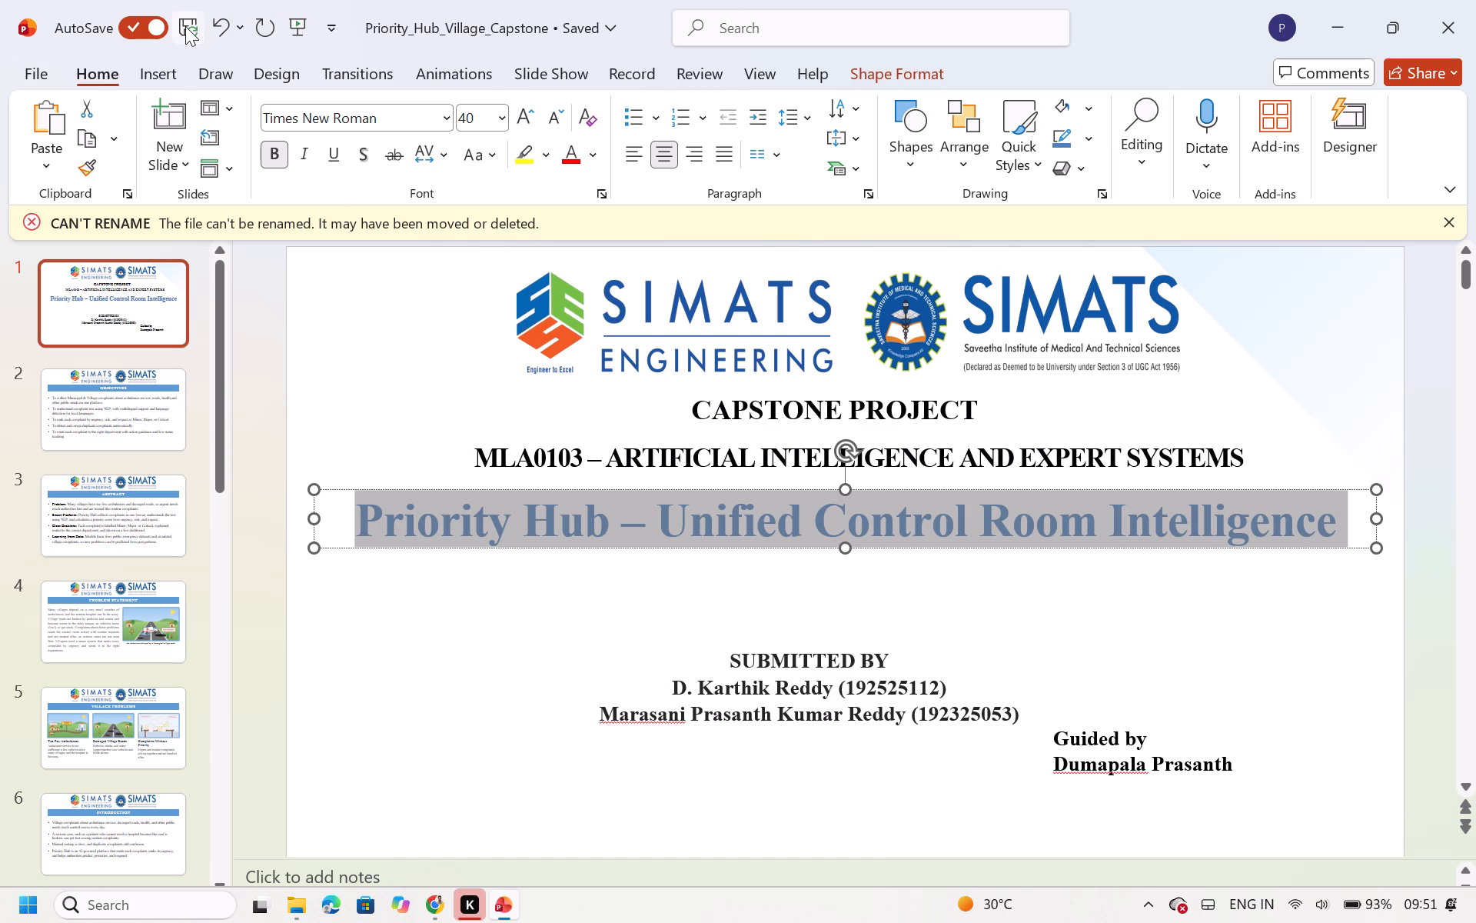
click(185, 26)
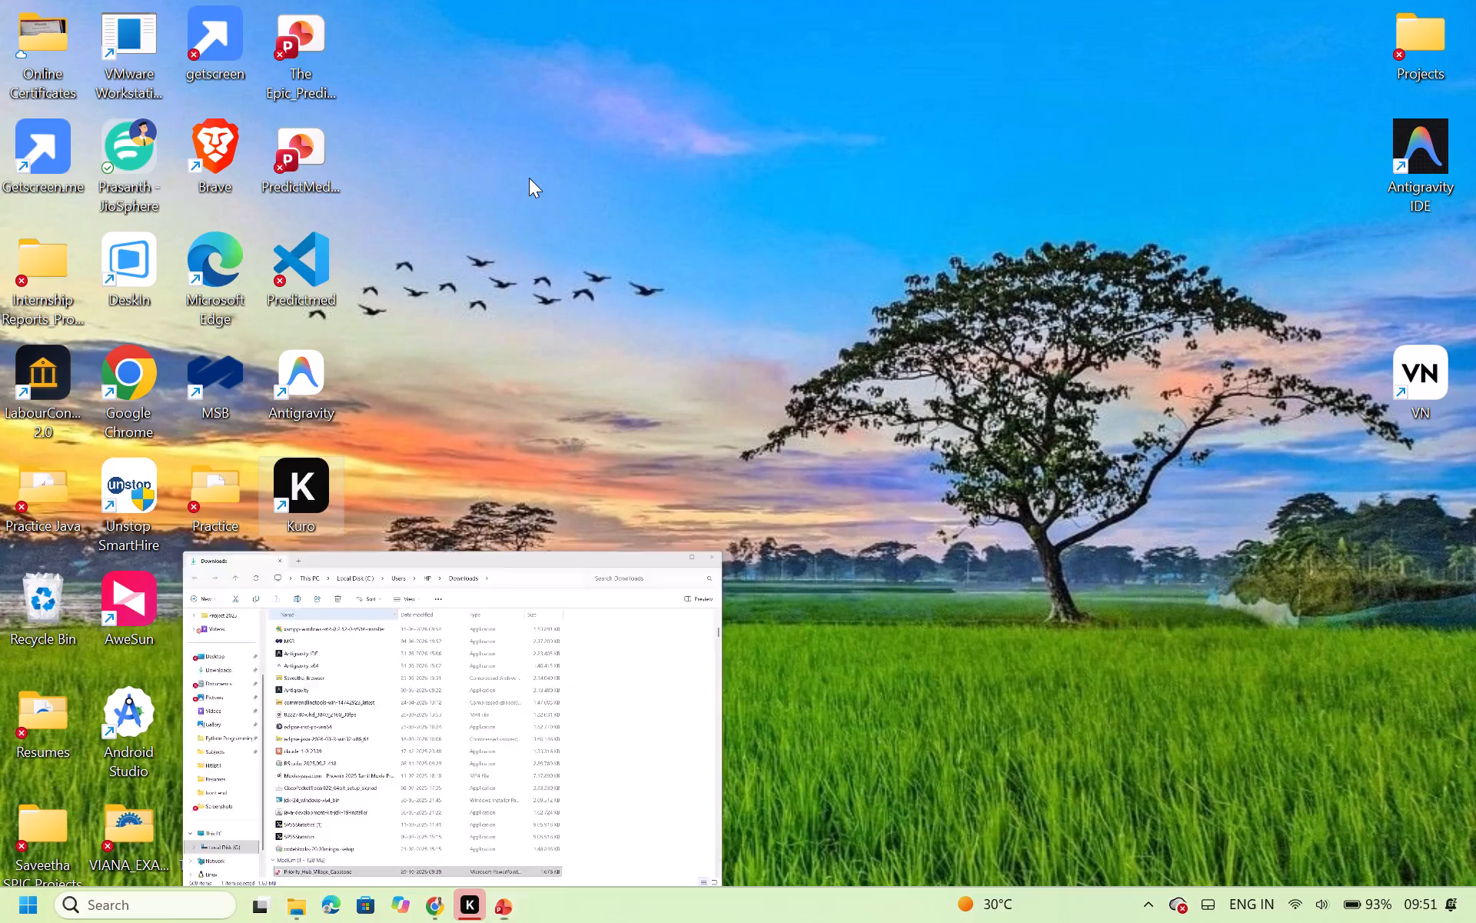
Switch to the Downloads folder window in File Explorer.
click(293, 911)
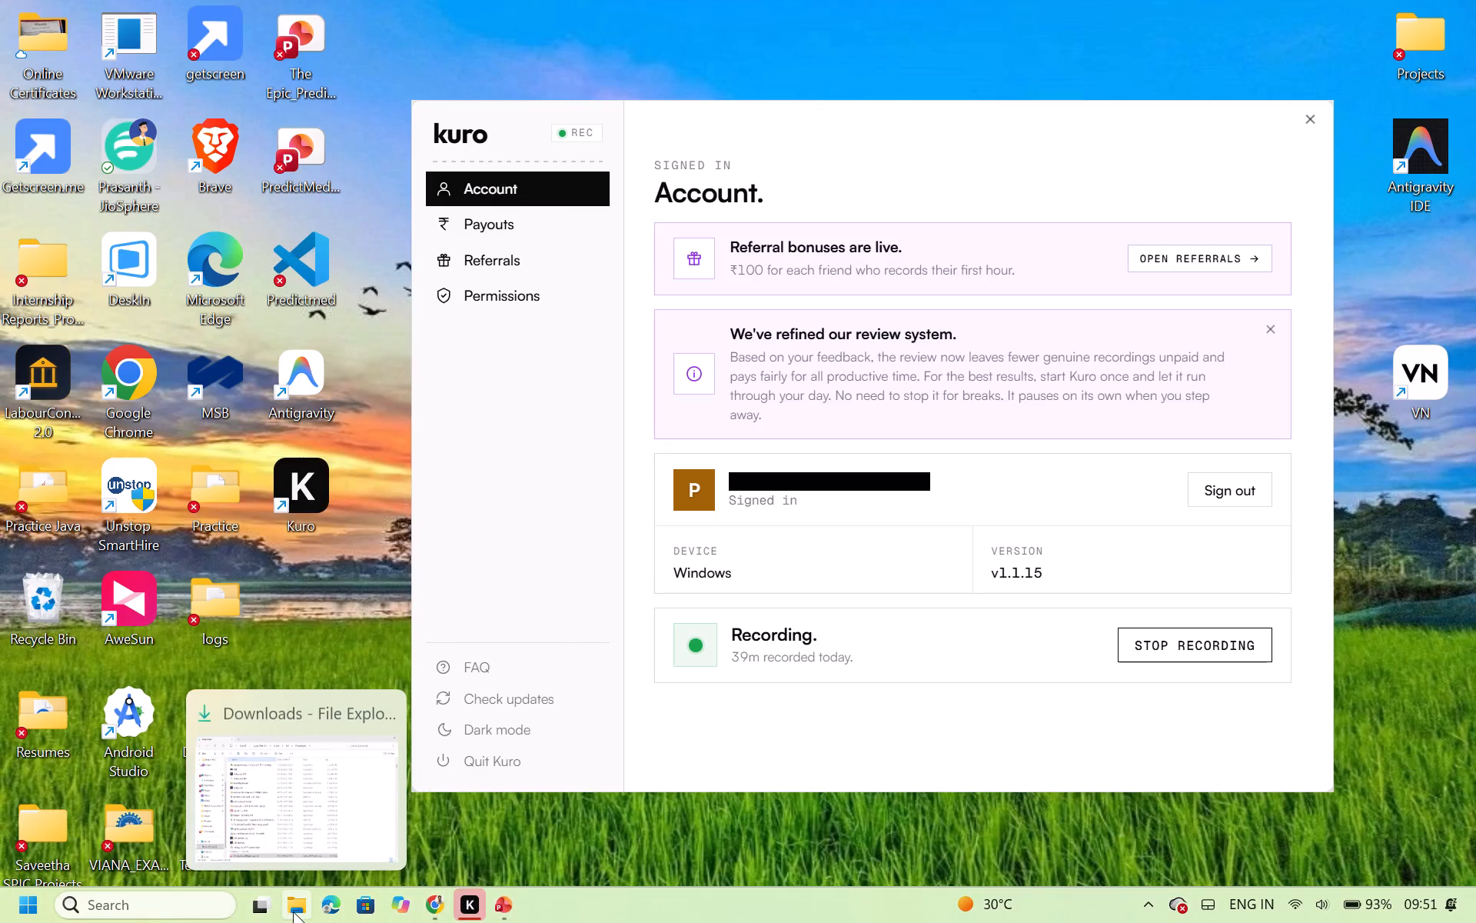
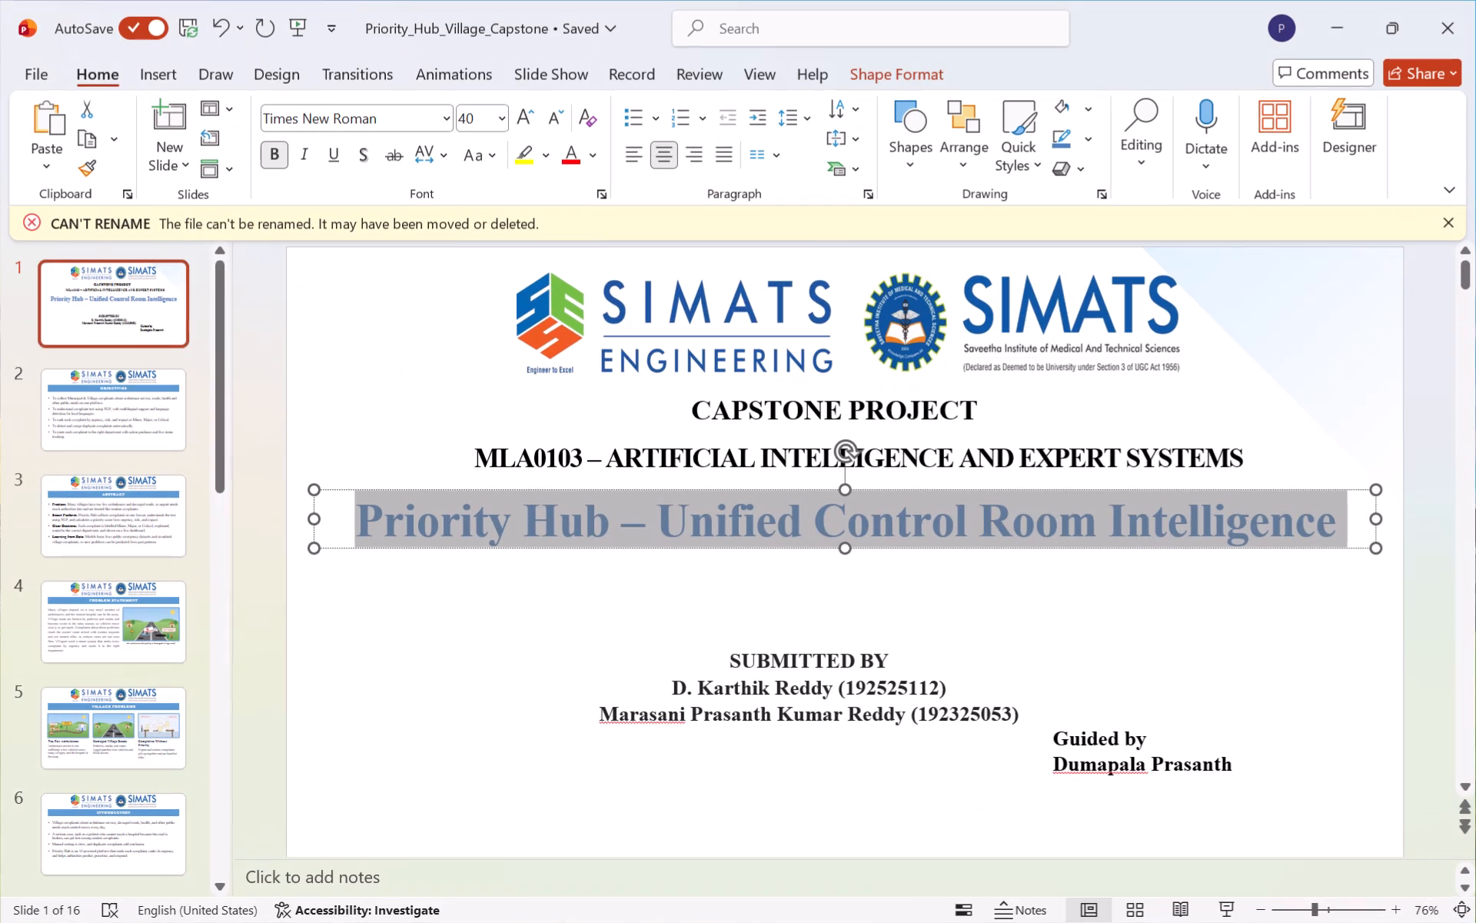
Save the capstone presentation under its existing file name.
click(458, 319)
click(188, 26)
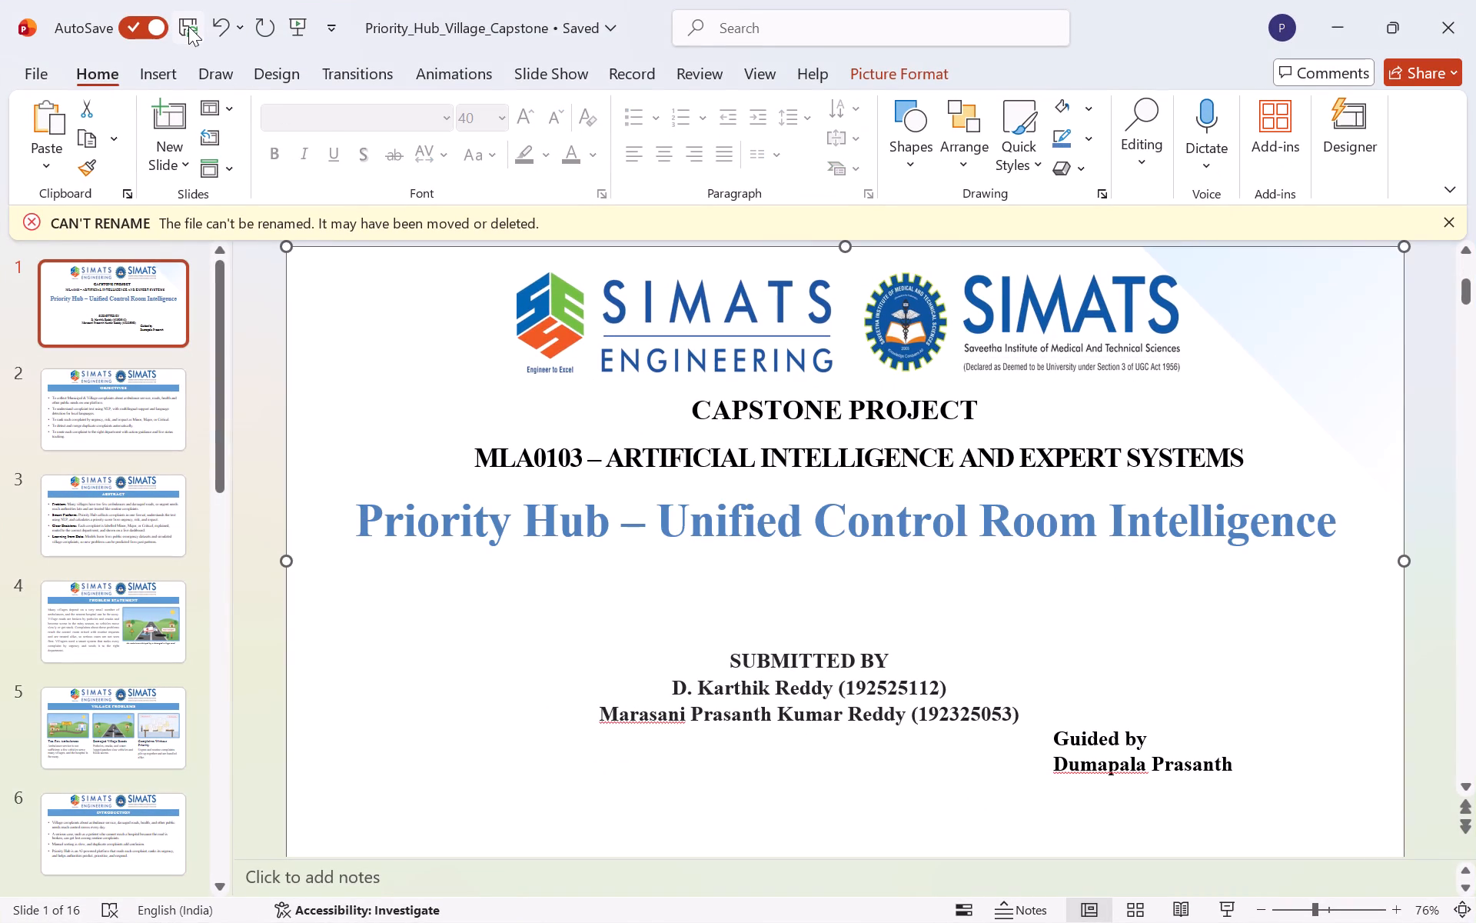
click(186, 26)
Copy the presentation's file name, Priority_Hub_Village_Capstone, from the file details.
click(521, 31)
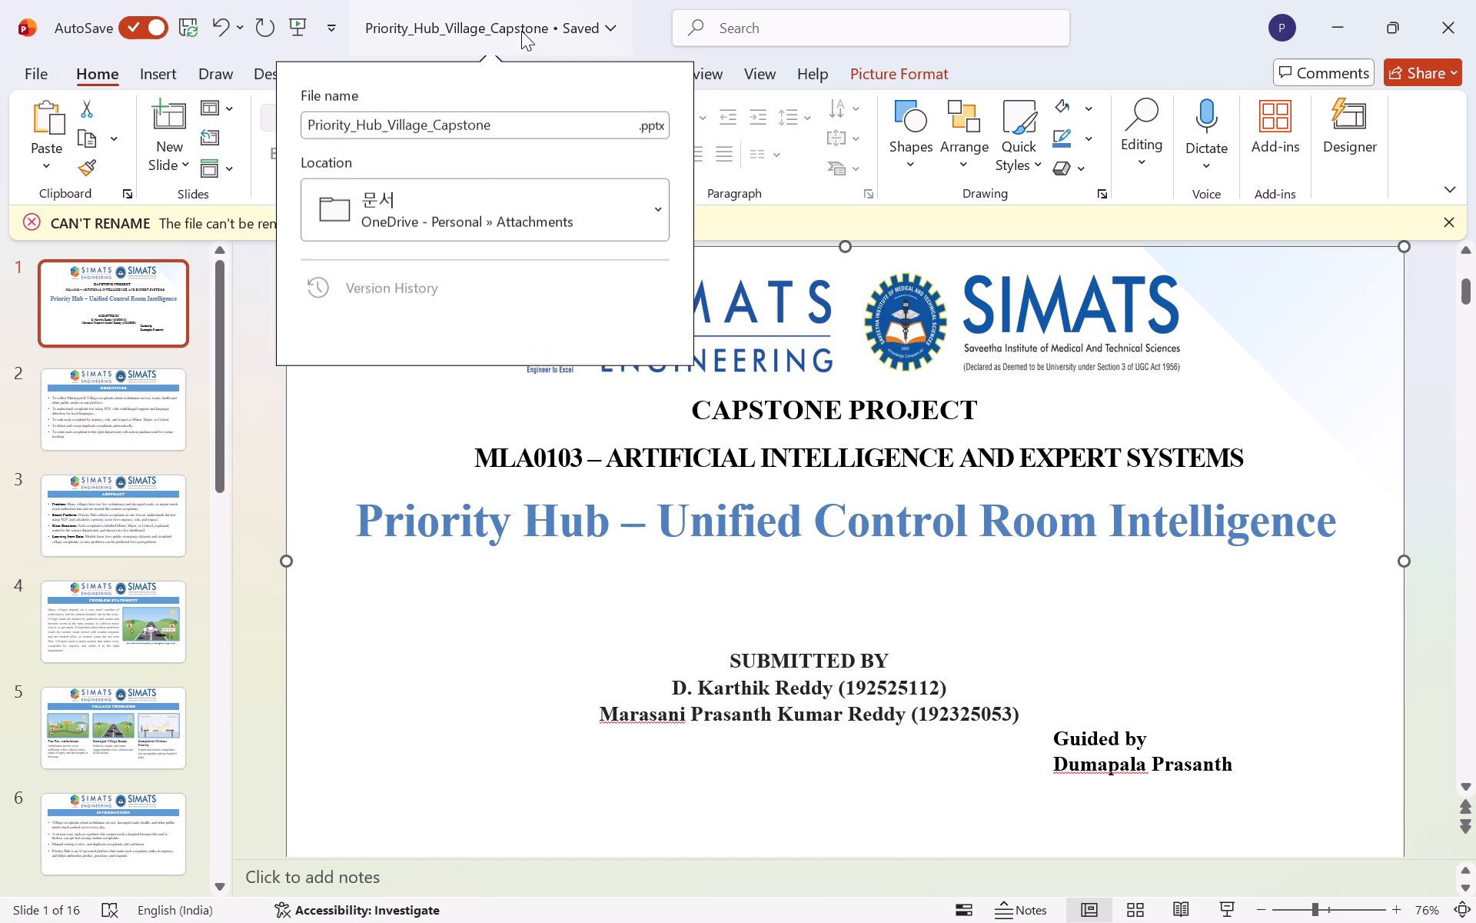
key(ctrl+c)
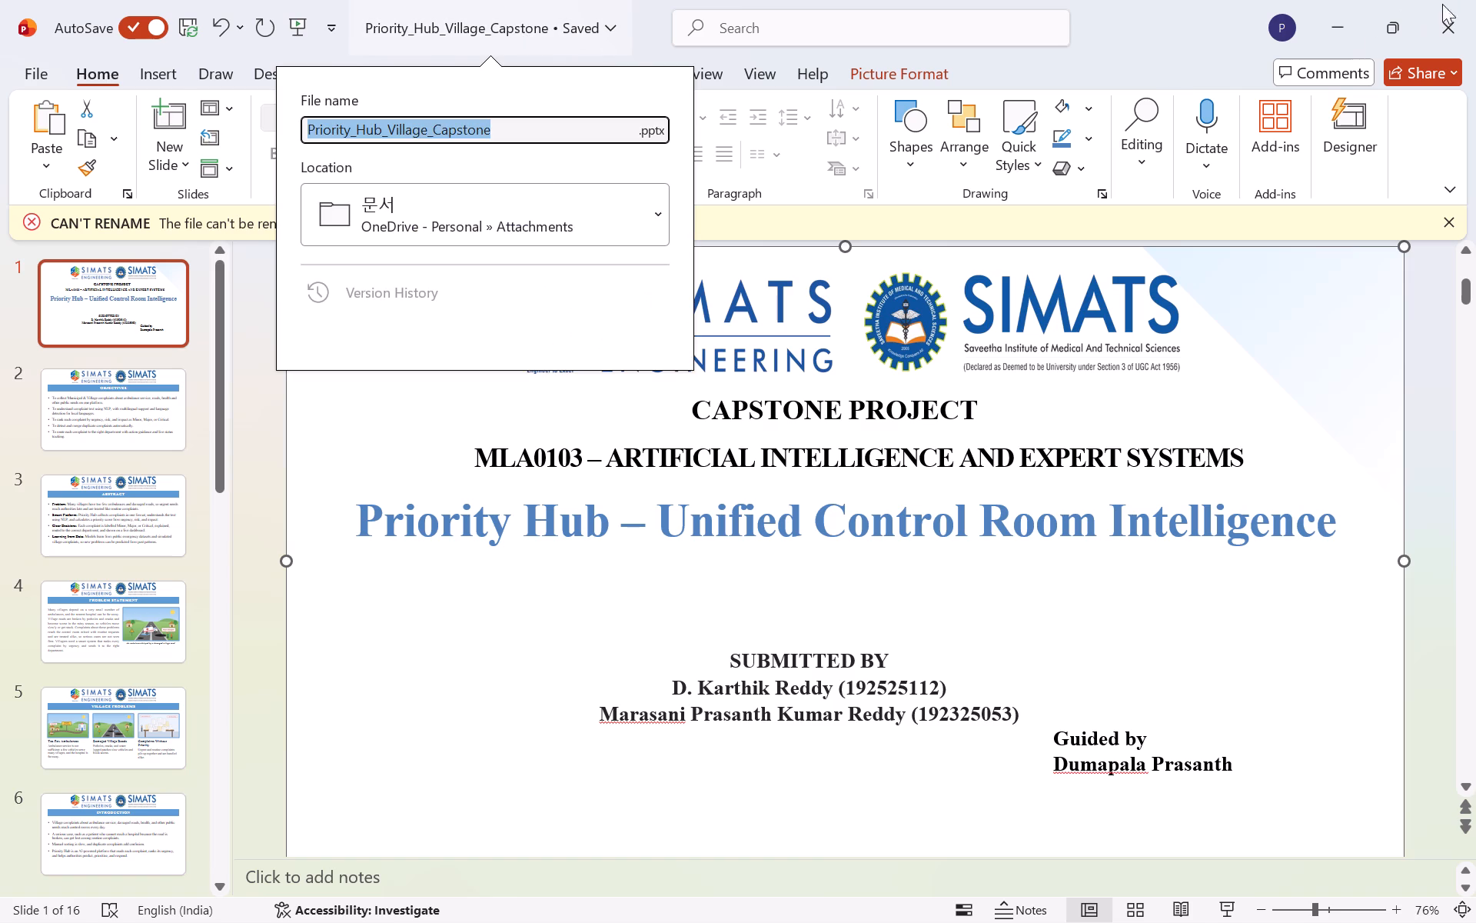
Switch to File Explorer, locate Priority_Hub_Village_Capstone in Downloads, and copy the file to the desktop.
click(1327, 18)
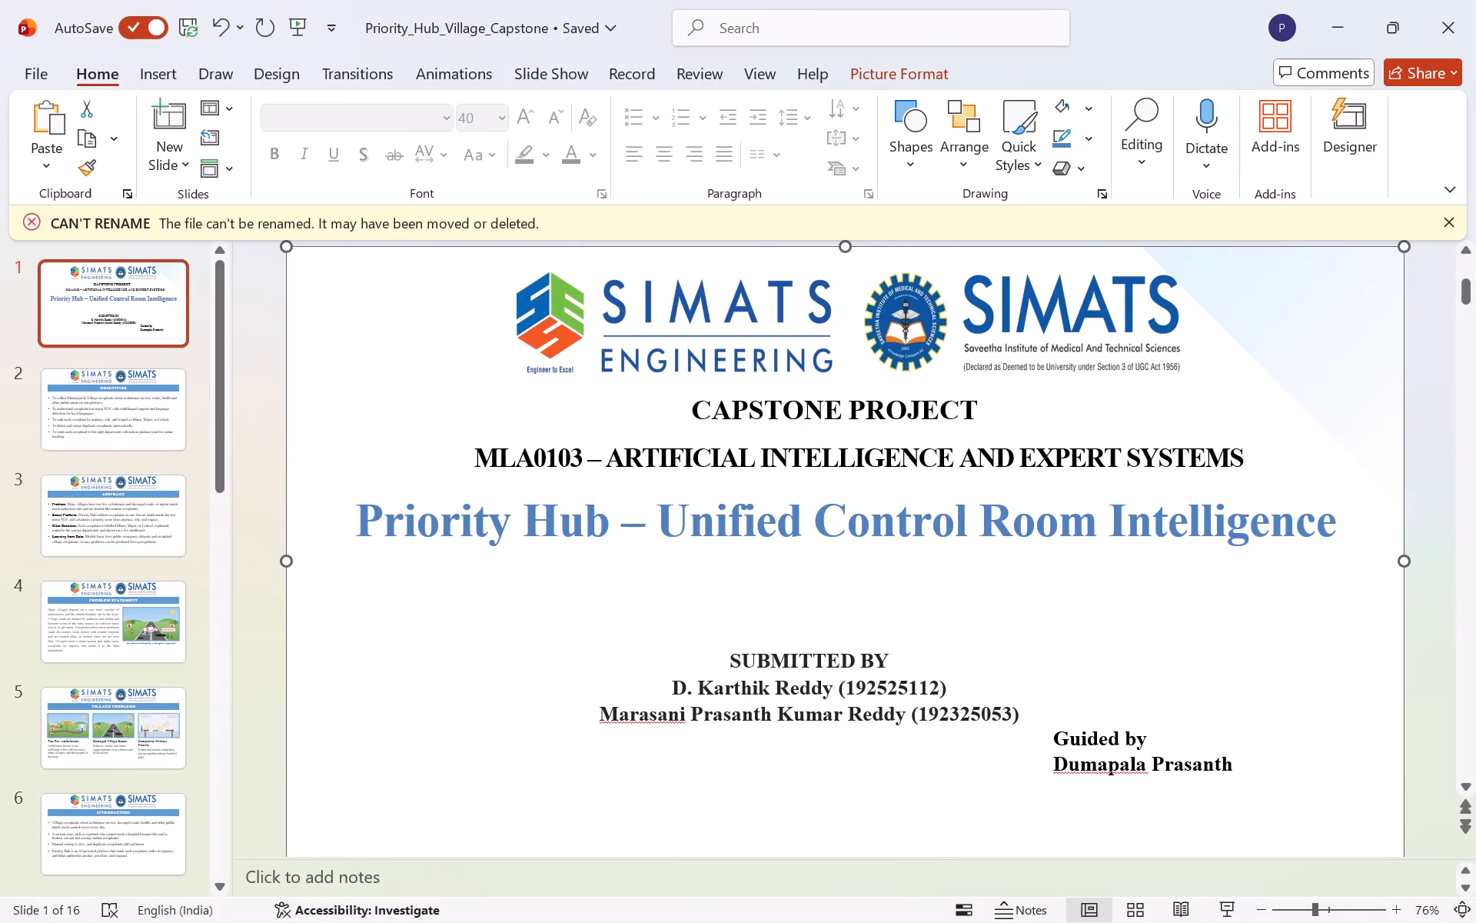
double_click(698, 318)
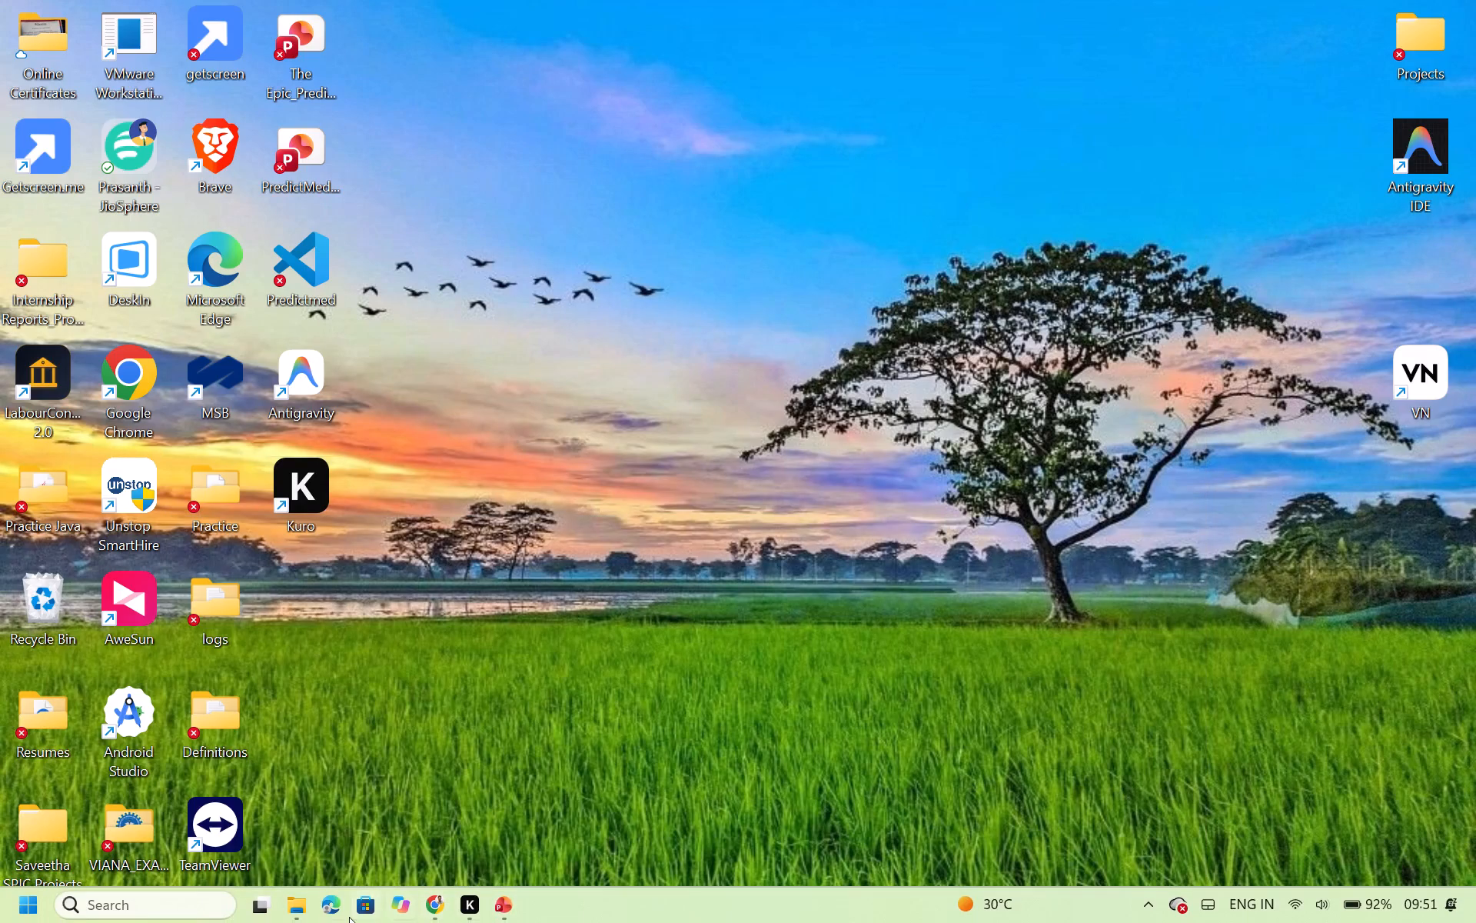
click(304, 917)
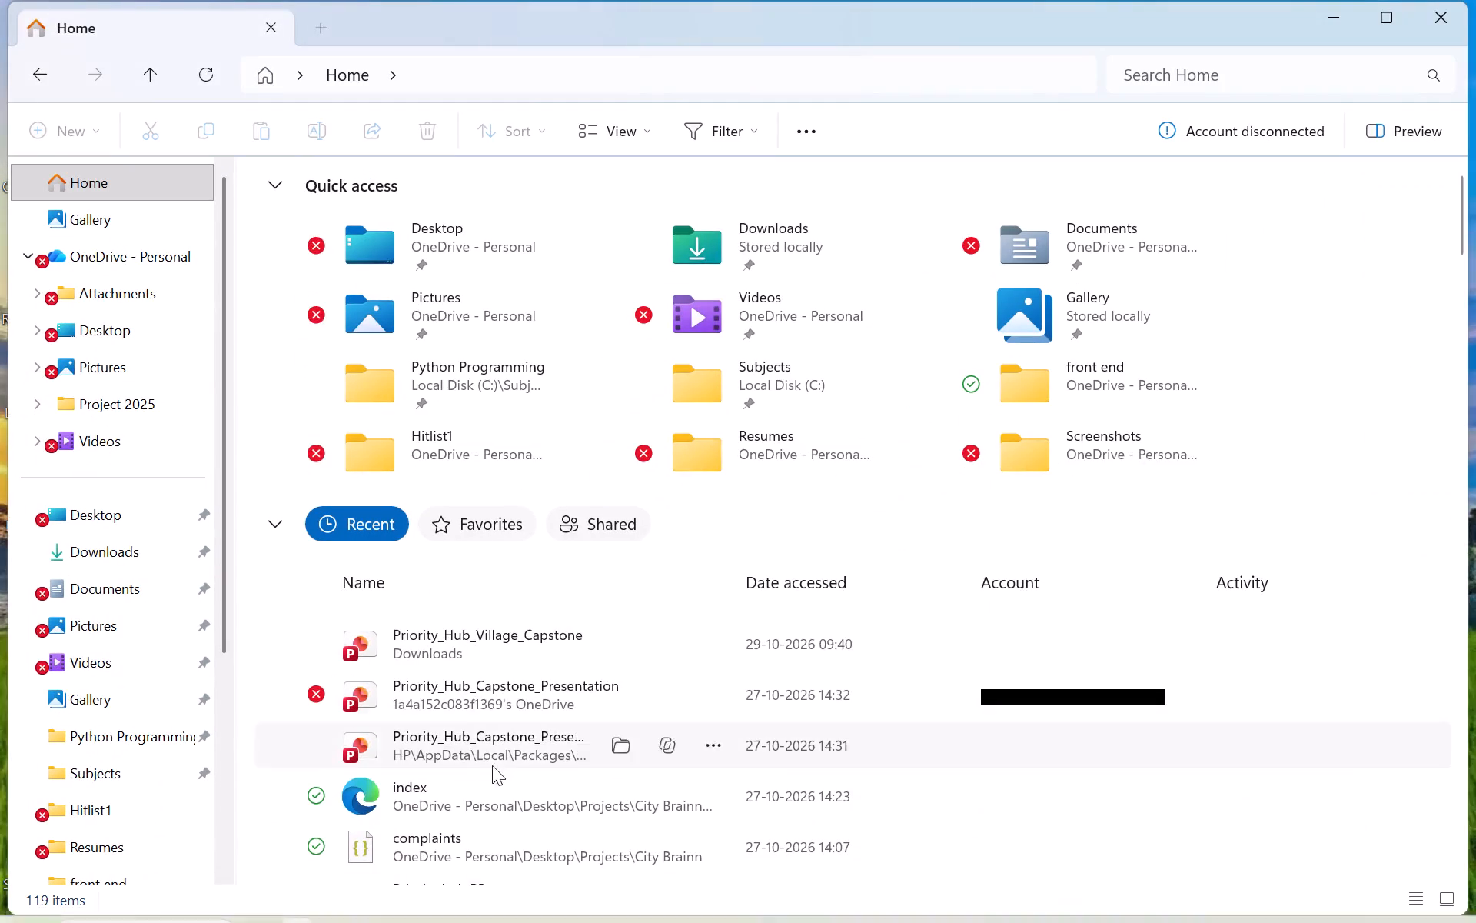
click(573, 655)
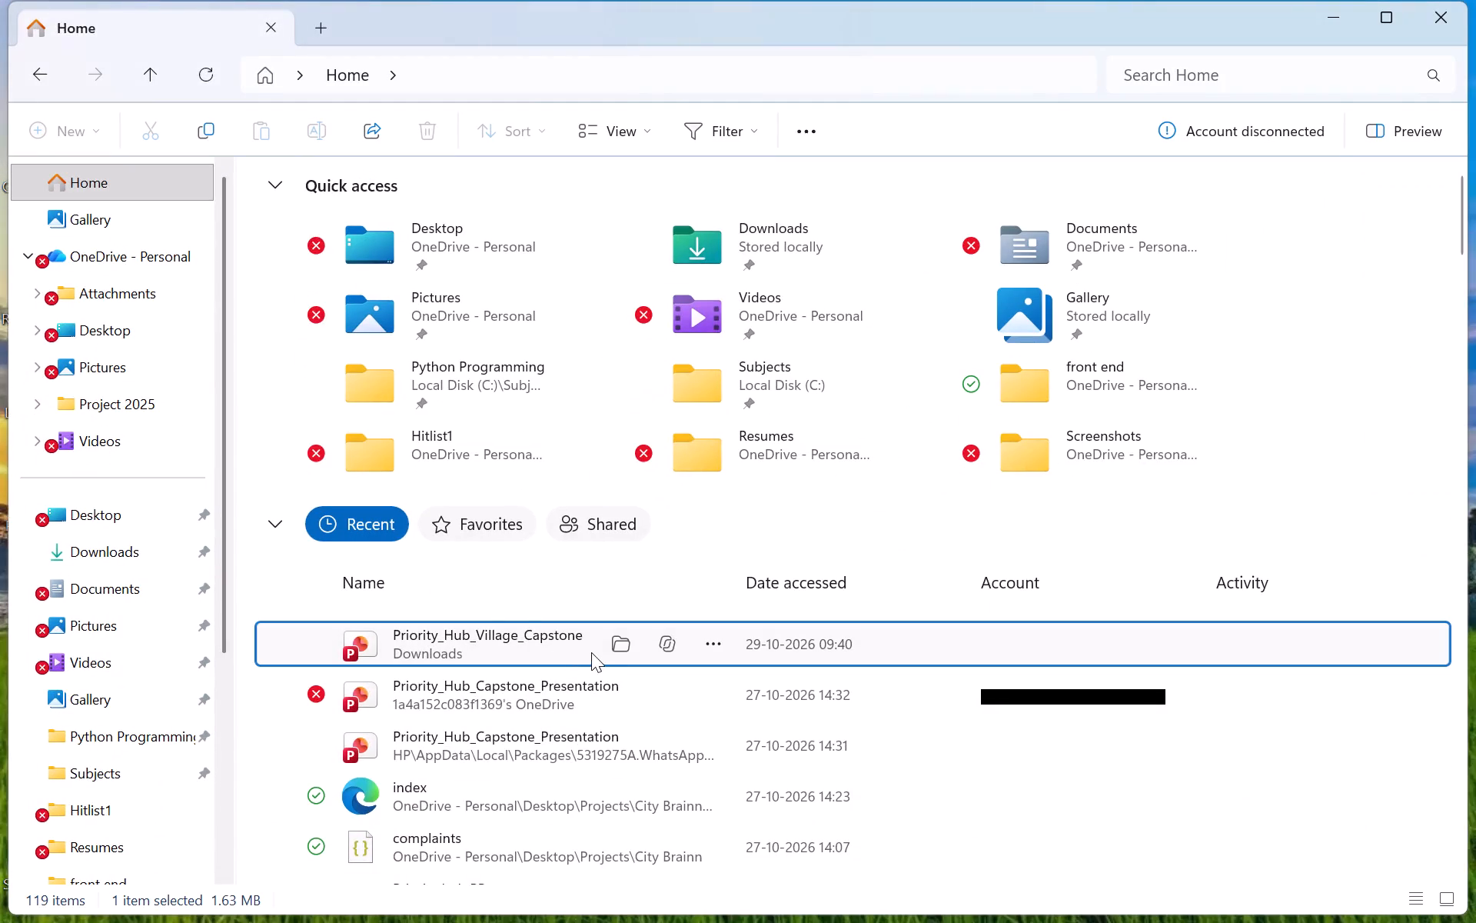
double_click(613, 648)
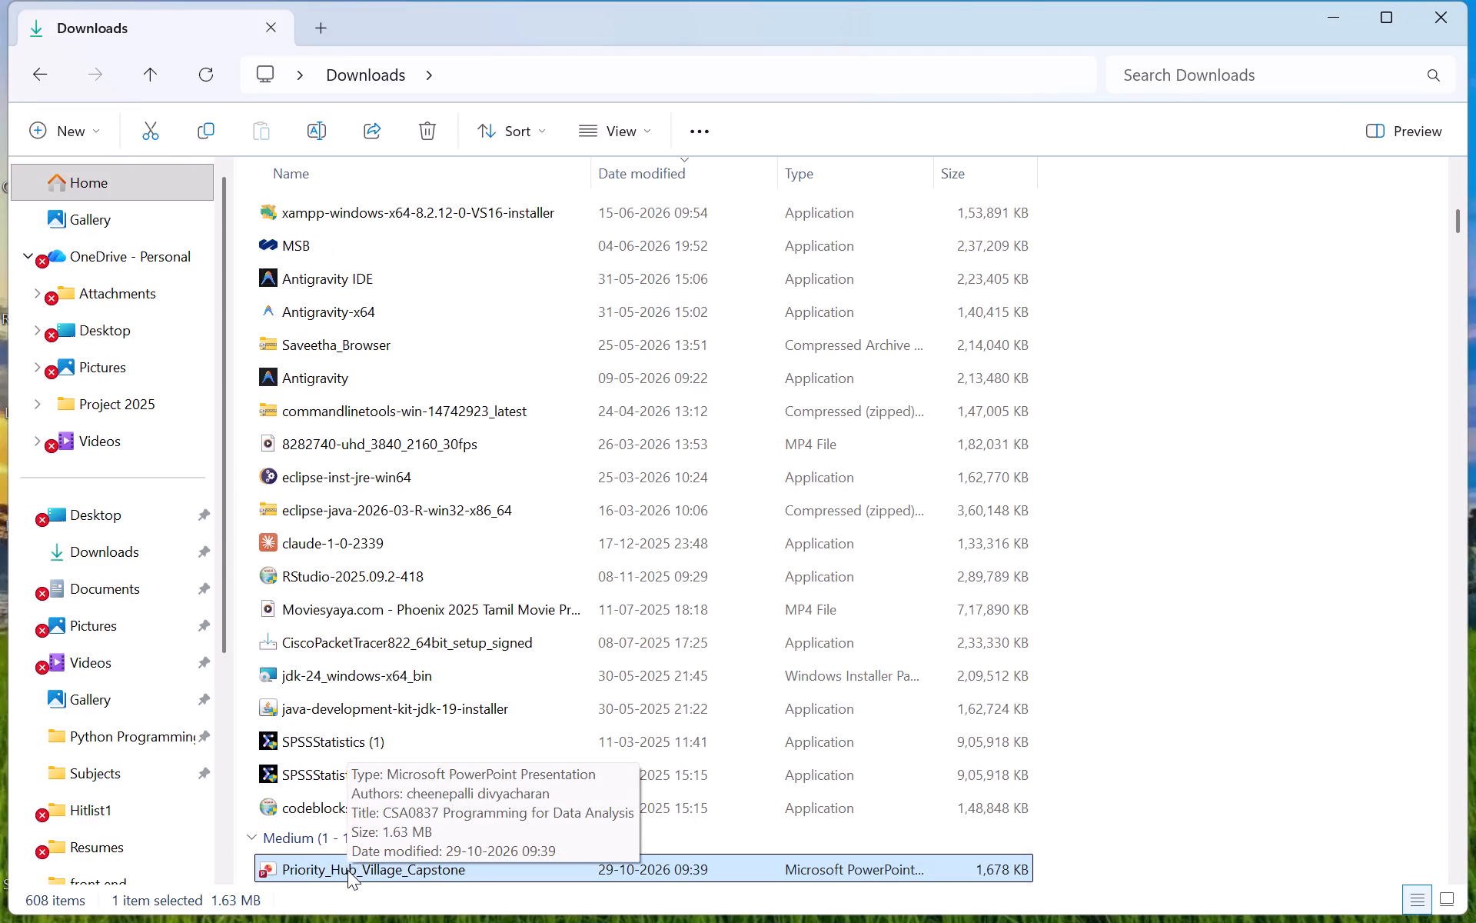
key(ctrl+c)
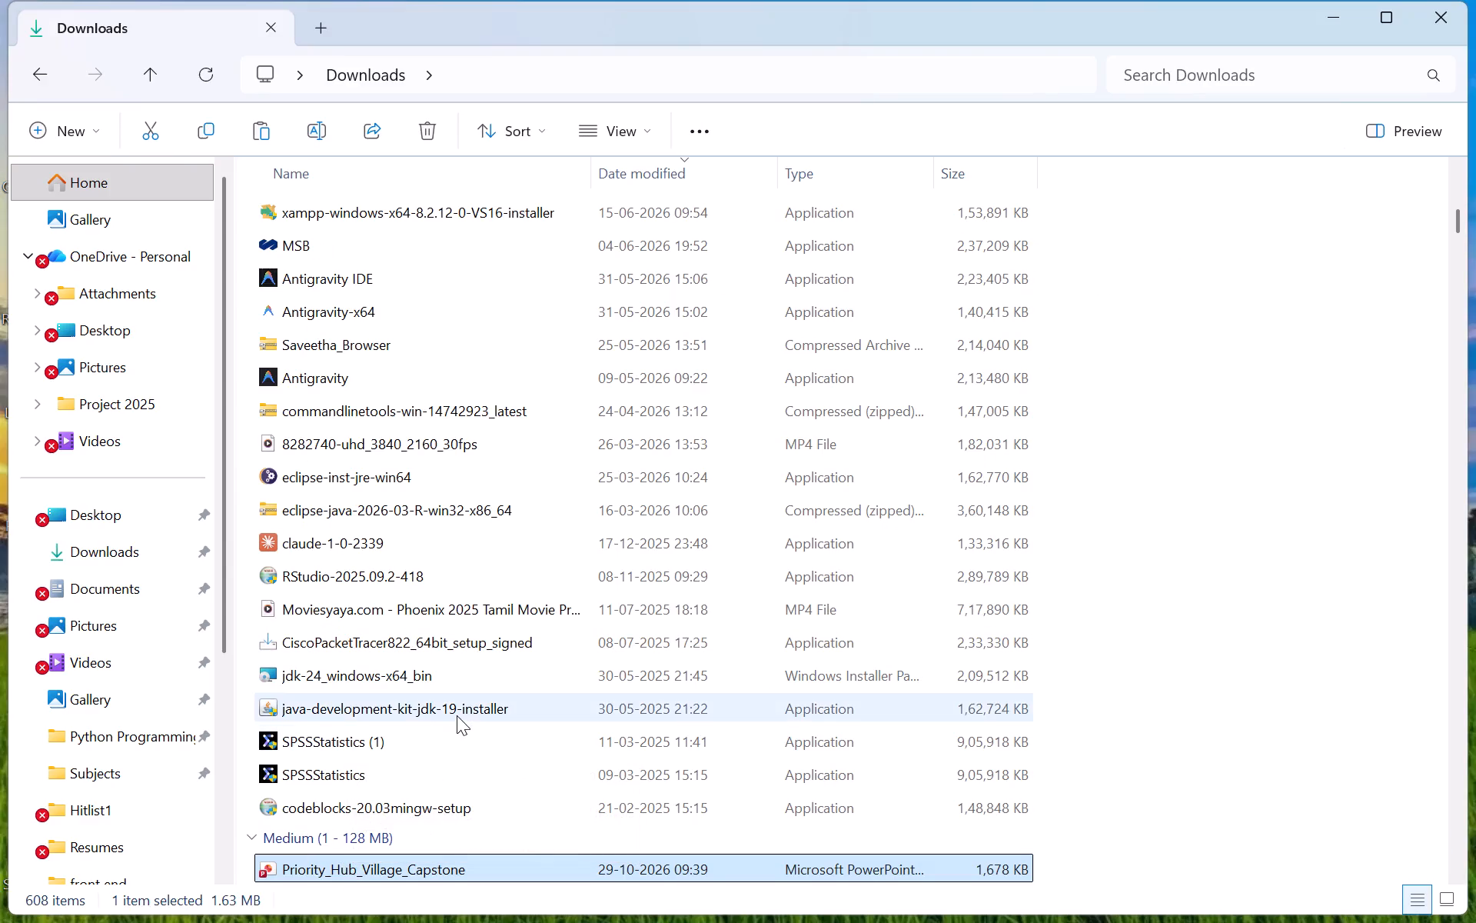
click(425, 658)
key(ctrl+v)
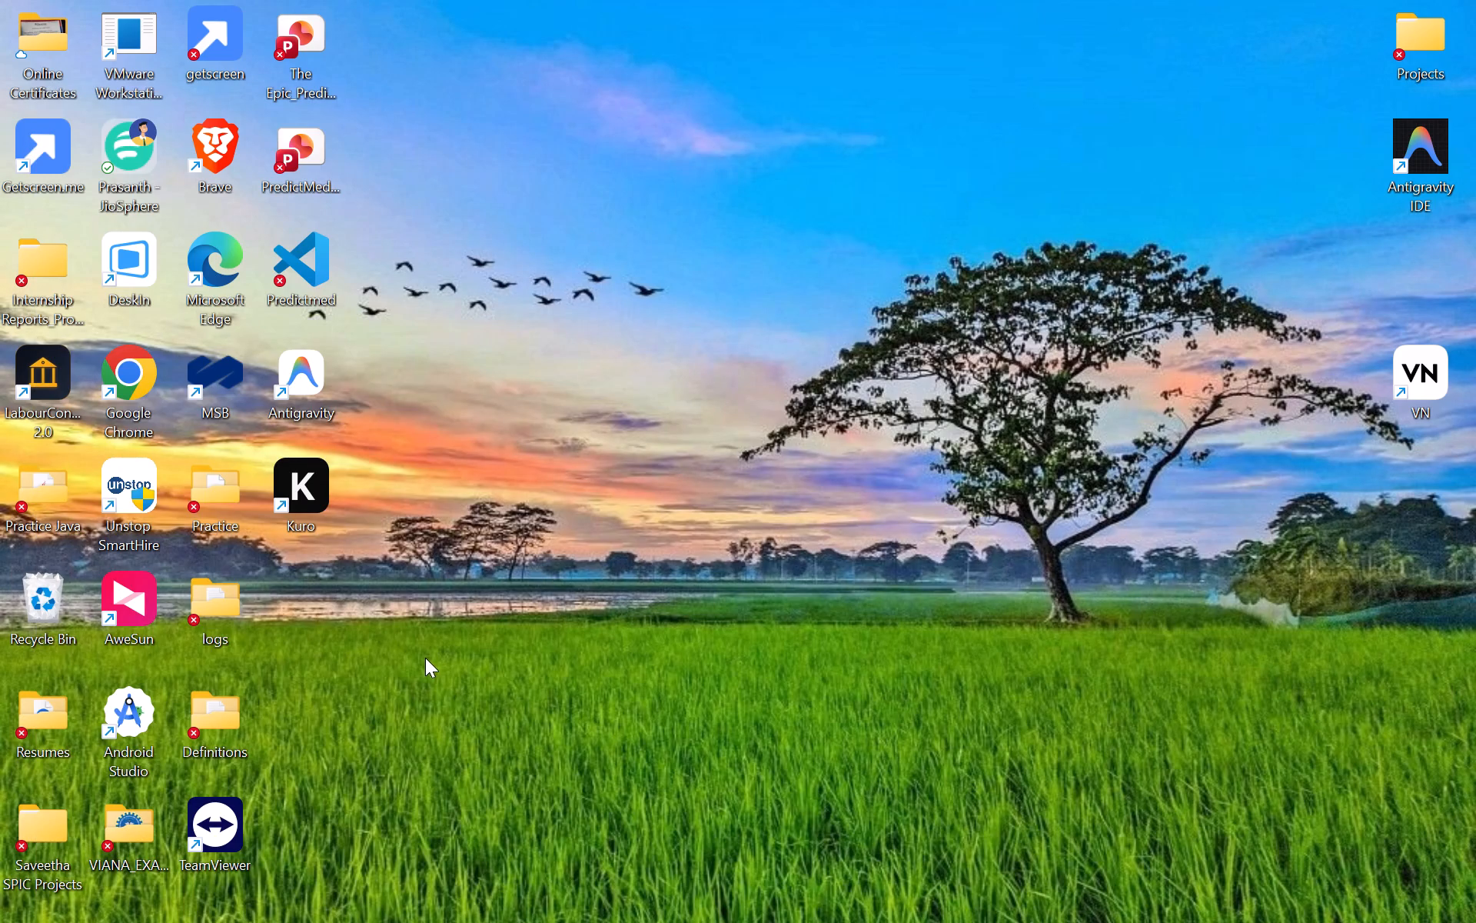
Open the Priority_Hub_Village_Capstone copy from the desktop in PowerPoint.
double_click(296, 619)
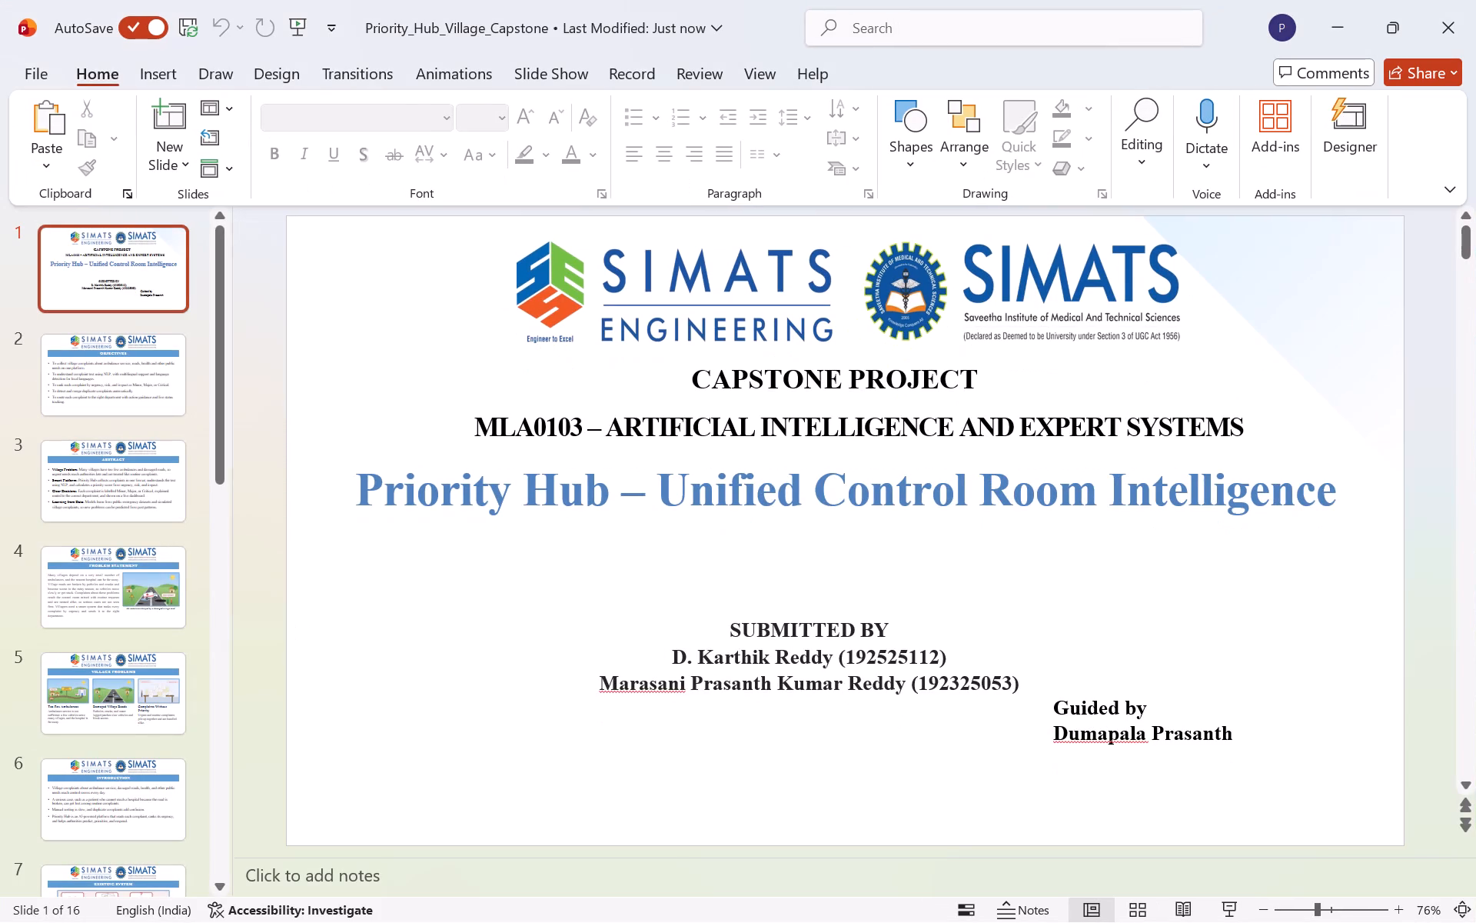
Review the copied presentation's slides from Objectives through System Architecture, returning to Literature Review.
click(99, 361)
key(Down)
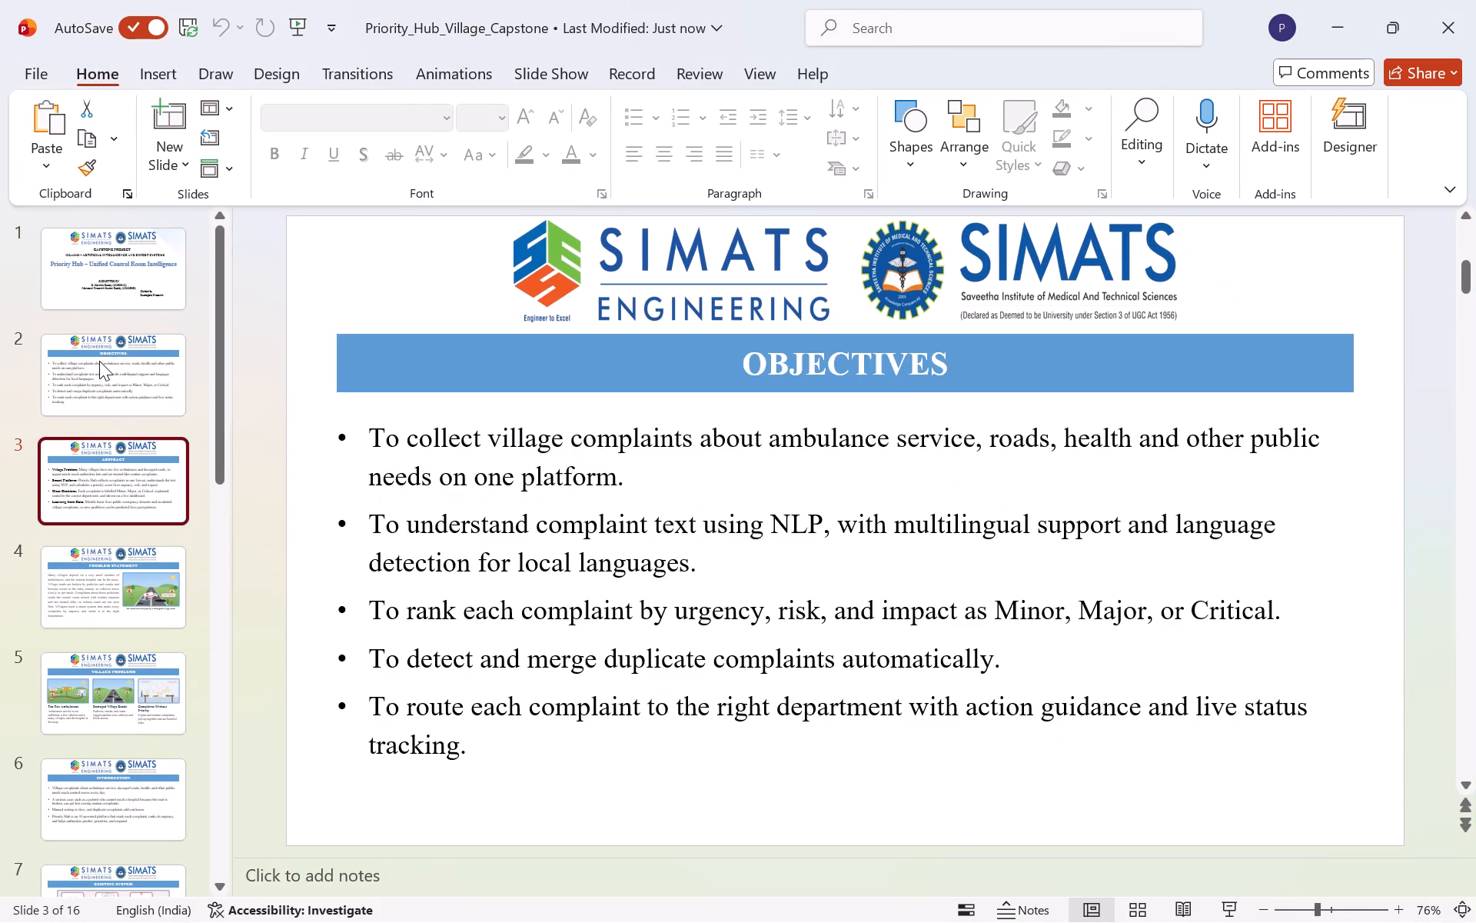
key(Down)
key(Up)
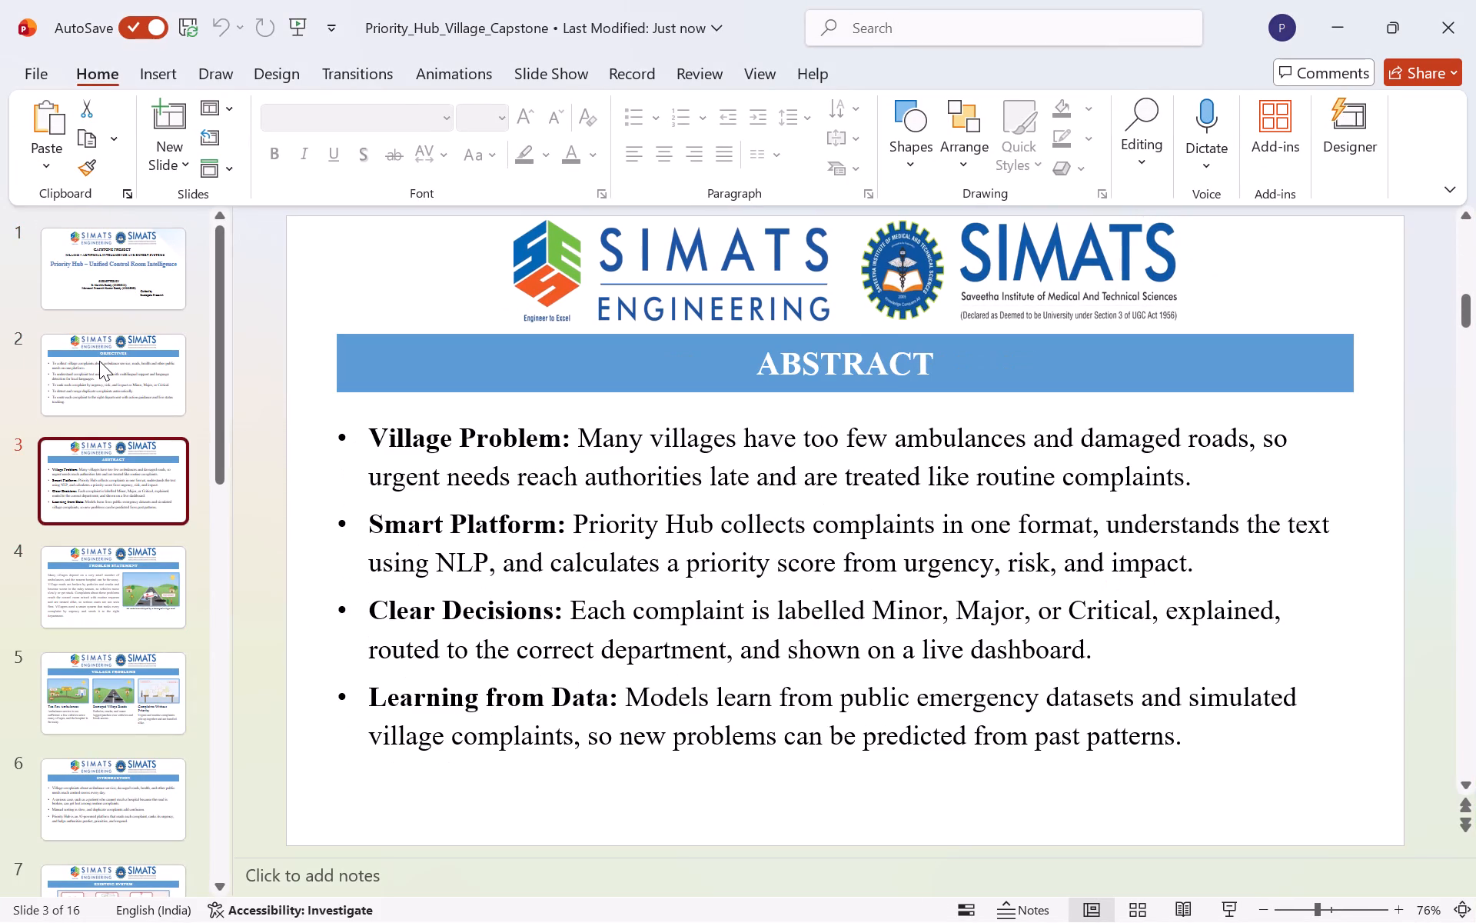
key(Down)
key(Down)
key(Down)
key(Down)
key(Down)
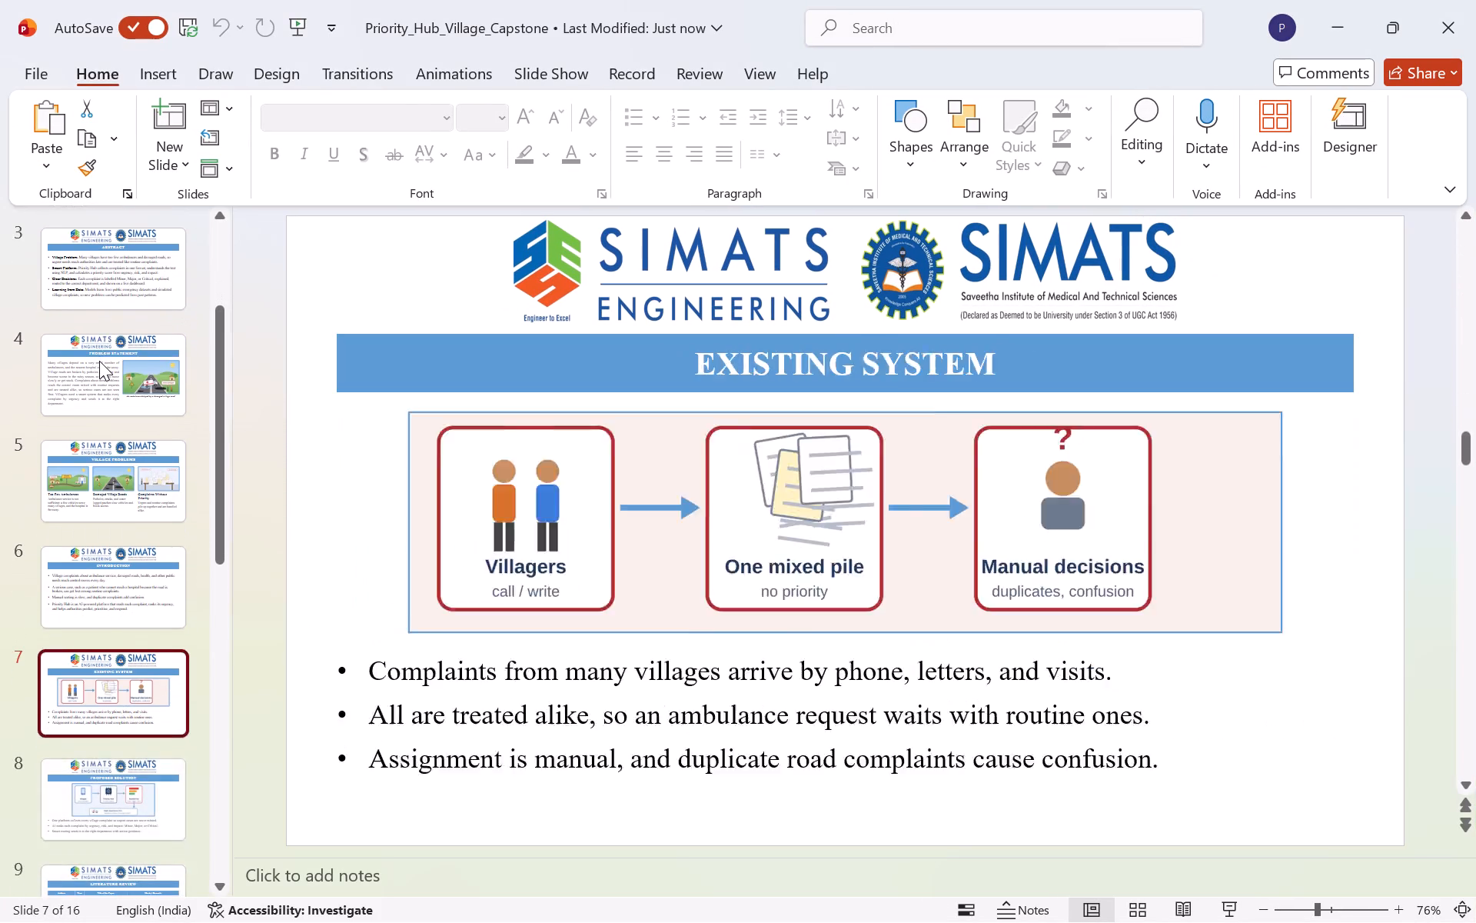
key(Down)
key(Down)
key(Up)
key(Down)
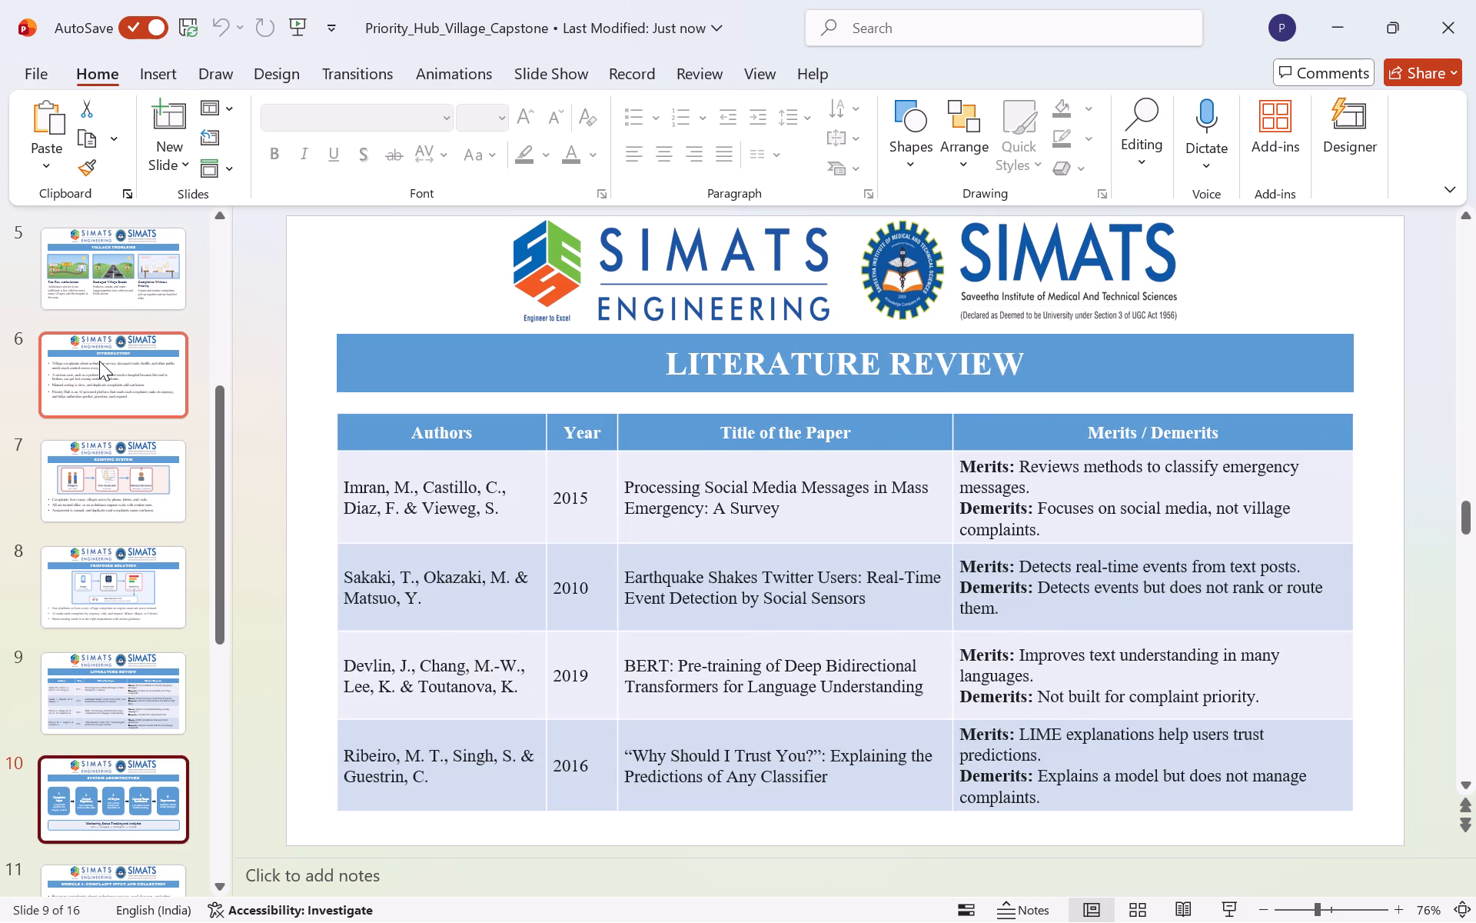
key(Down)
key(Up)
key(Down)
key(Up)
key(Up)
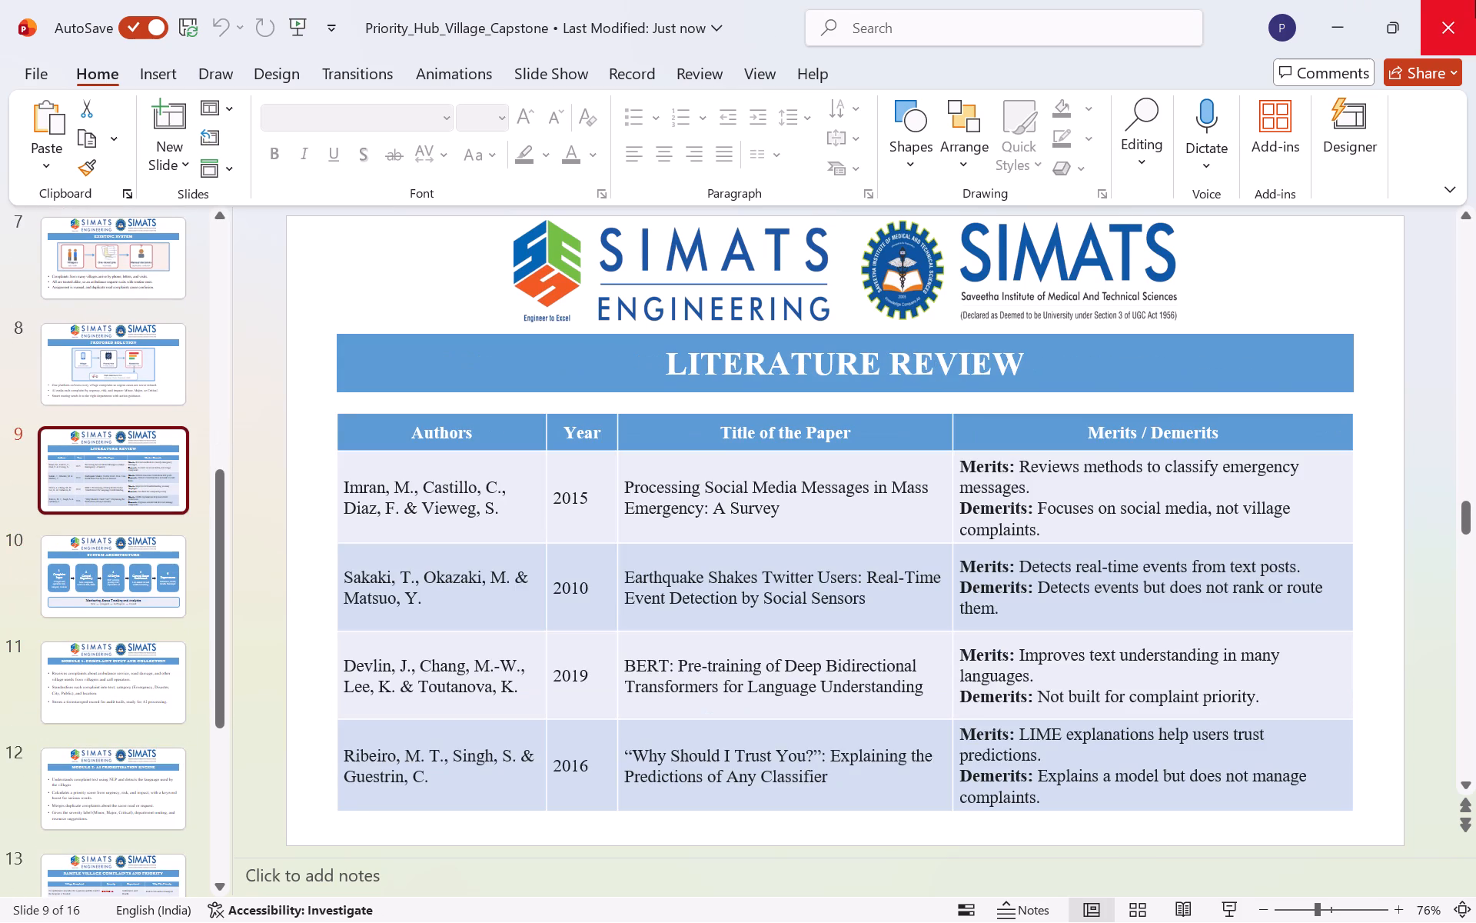
Reduce the copied presentation's window from full screen to a smaller size.
click(1418, 0)
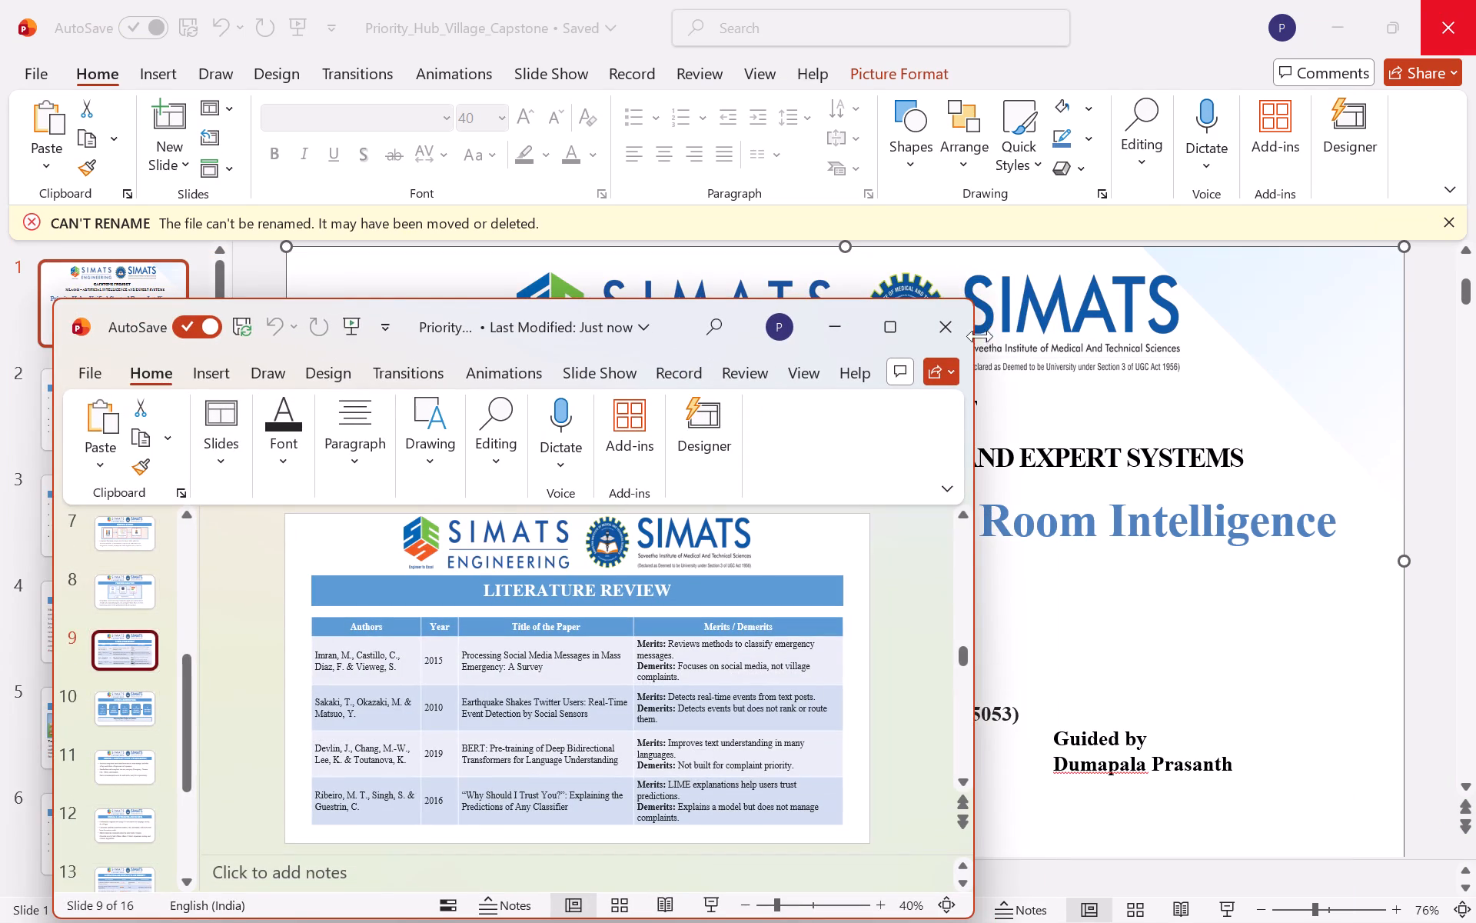
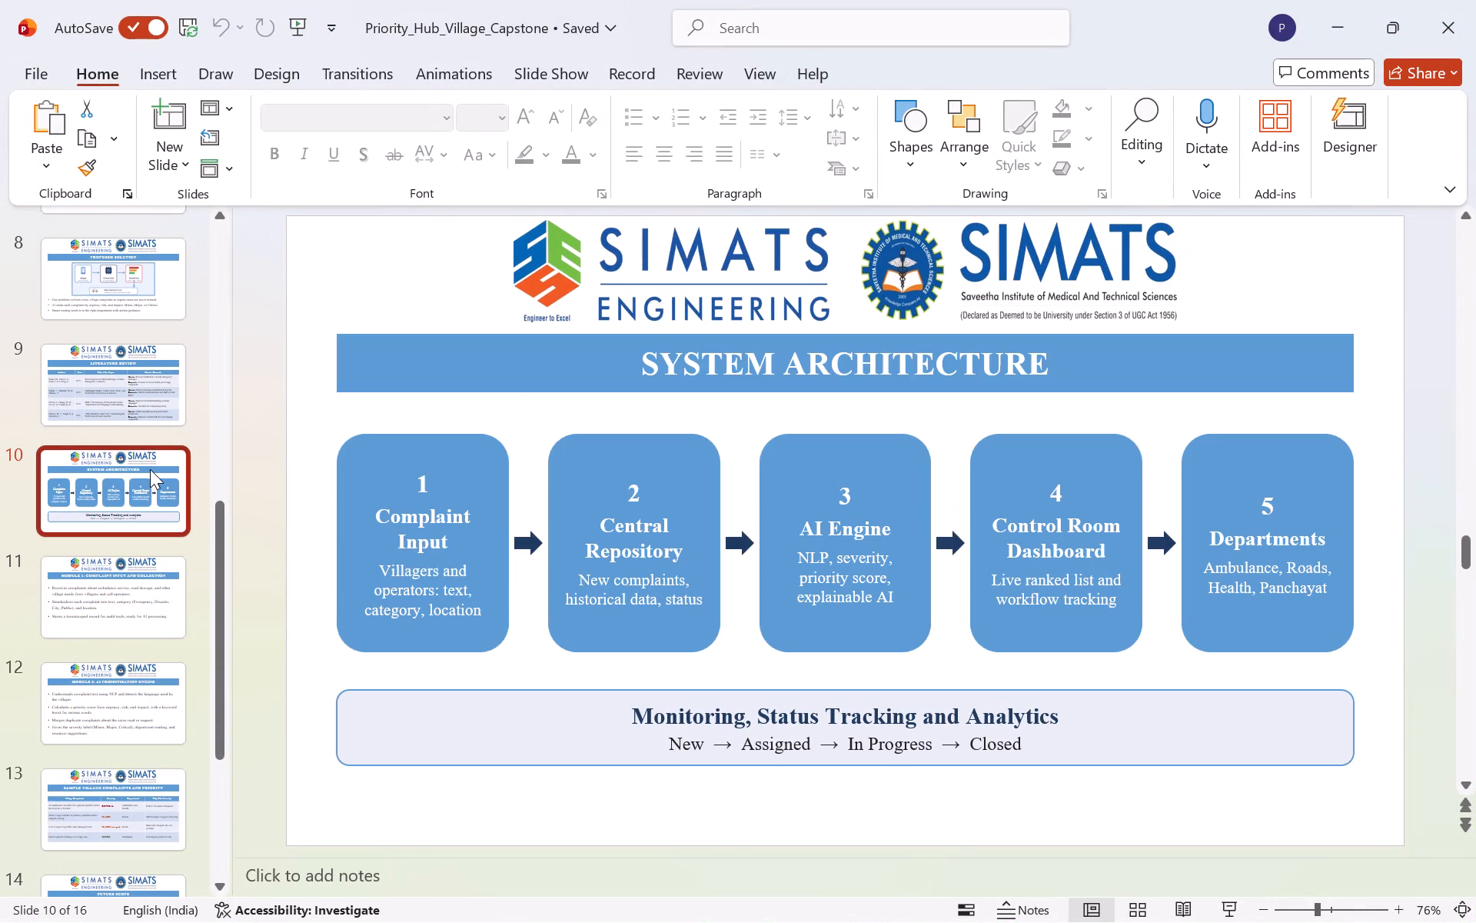
Delete the System Architecture slide with the blue-filled boxes from the copied presentation.
key(Delete)
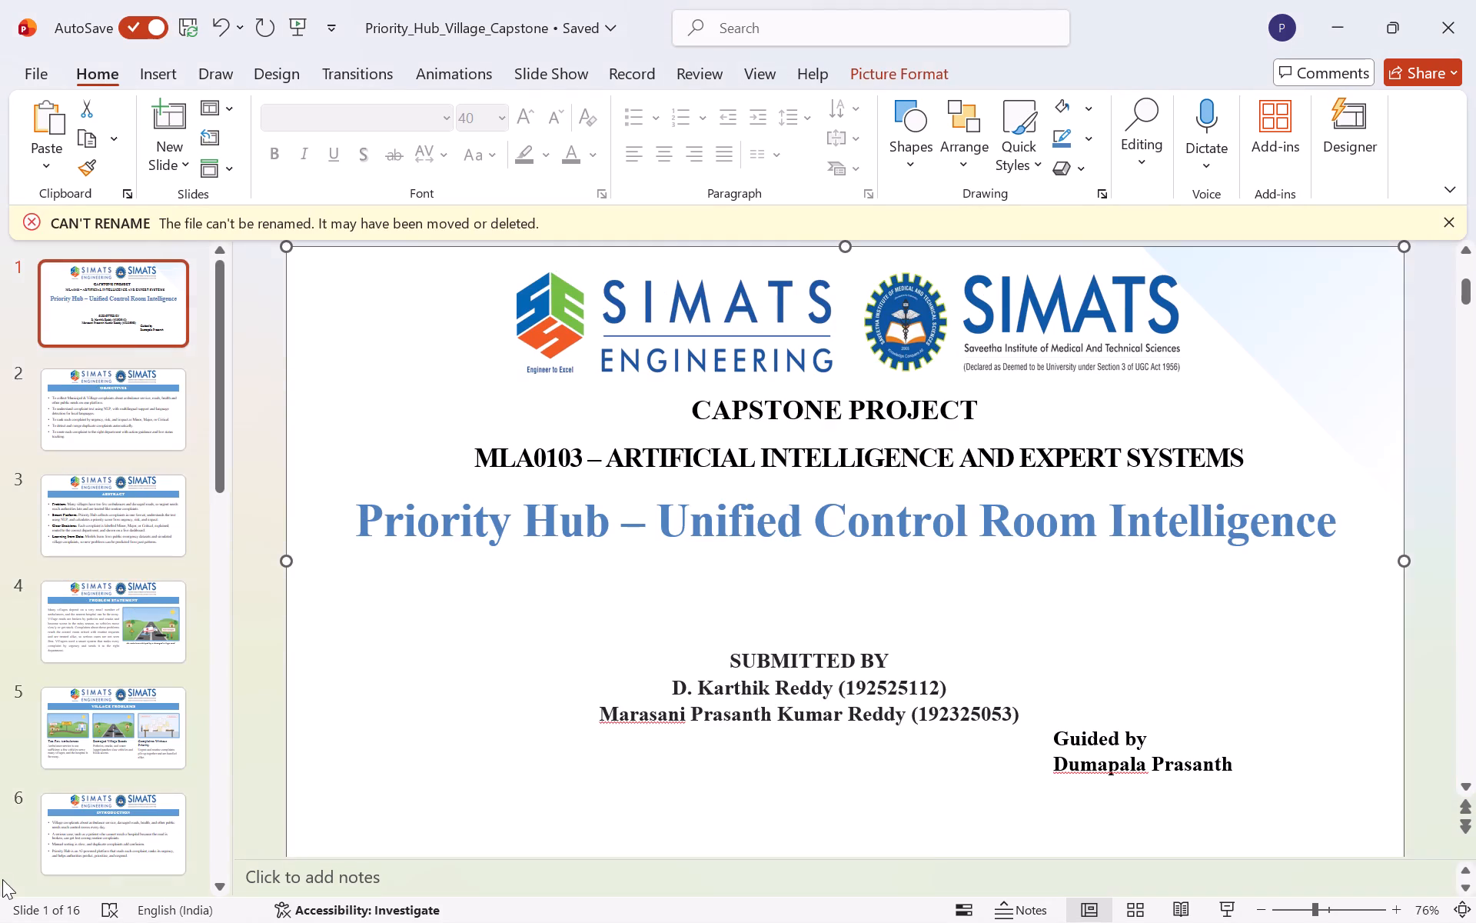
Switch to the other open Priority_Hub_Village_Capstone presentation and copy its System Architecture slide with the black-outlined boxes.
scroll(2, 879, down, 4)
scroll(122, 752, down, 4)
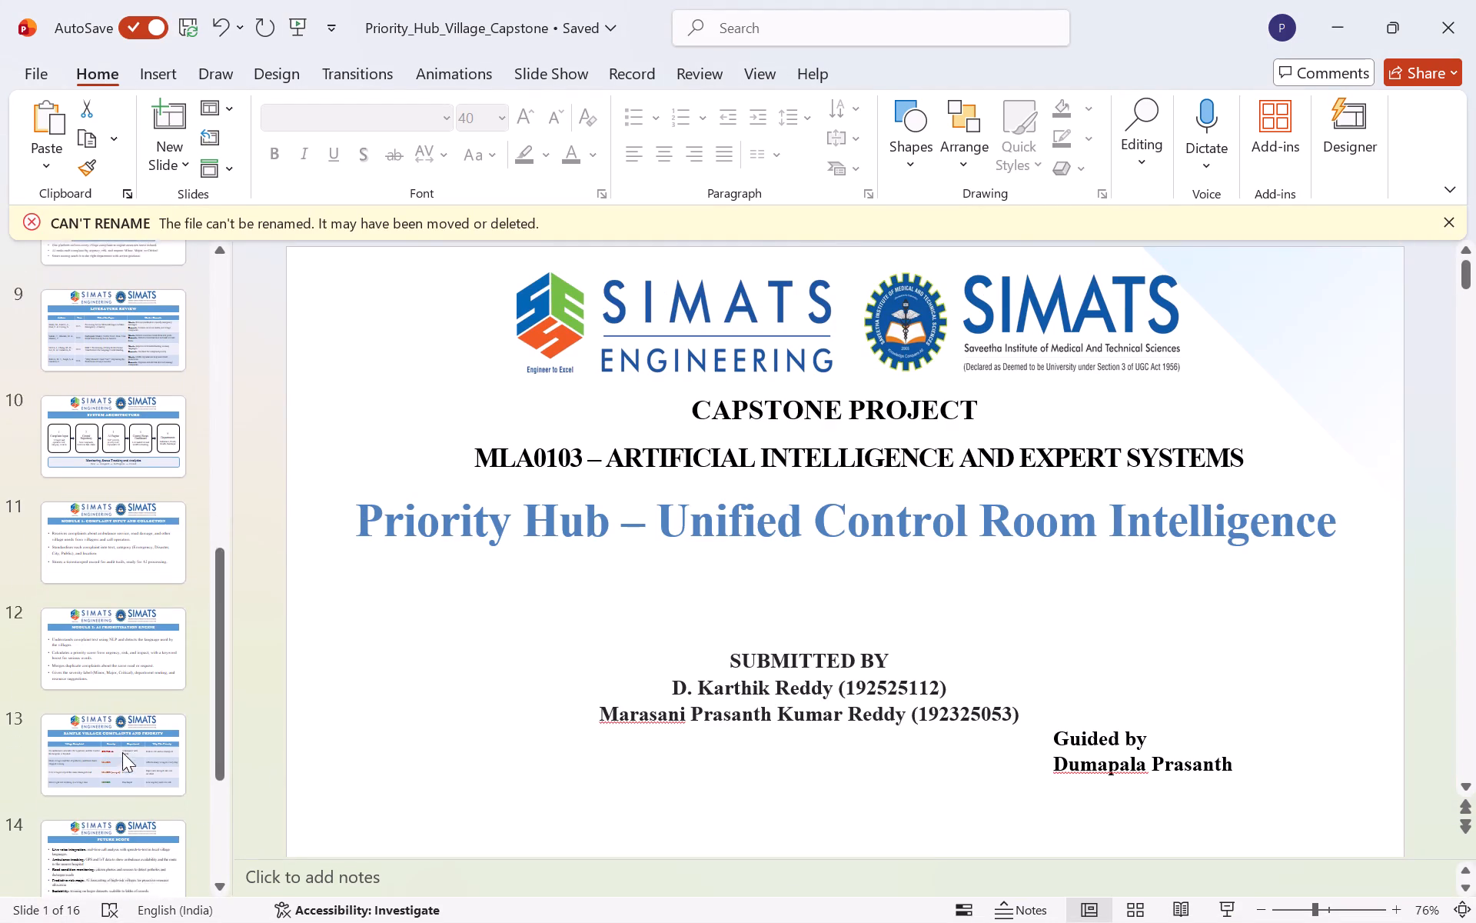
right_click(141, 657)
click(141, 657)
click(153, 431)
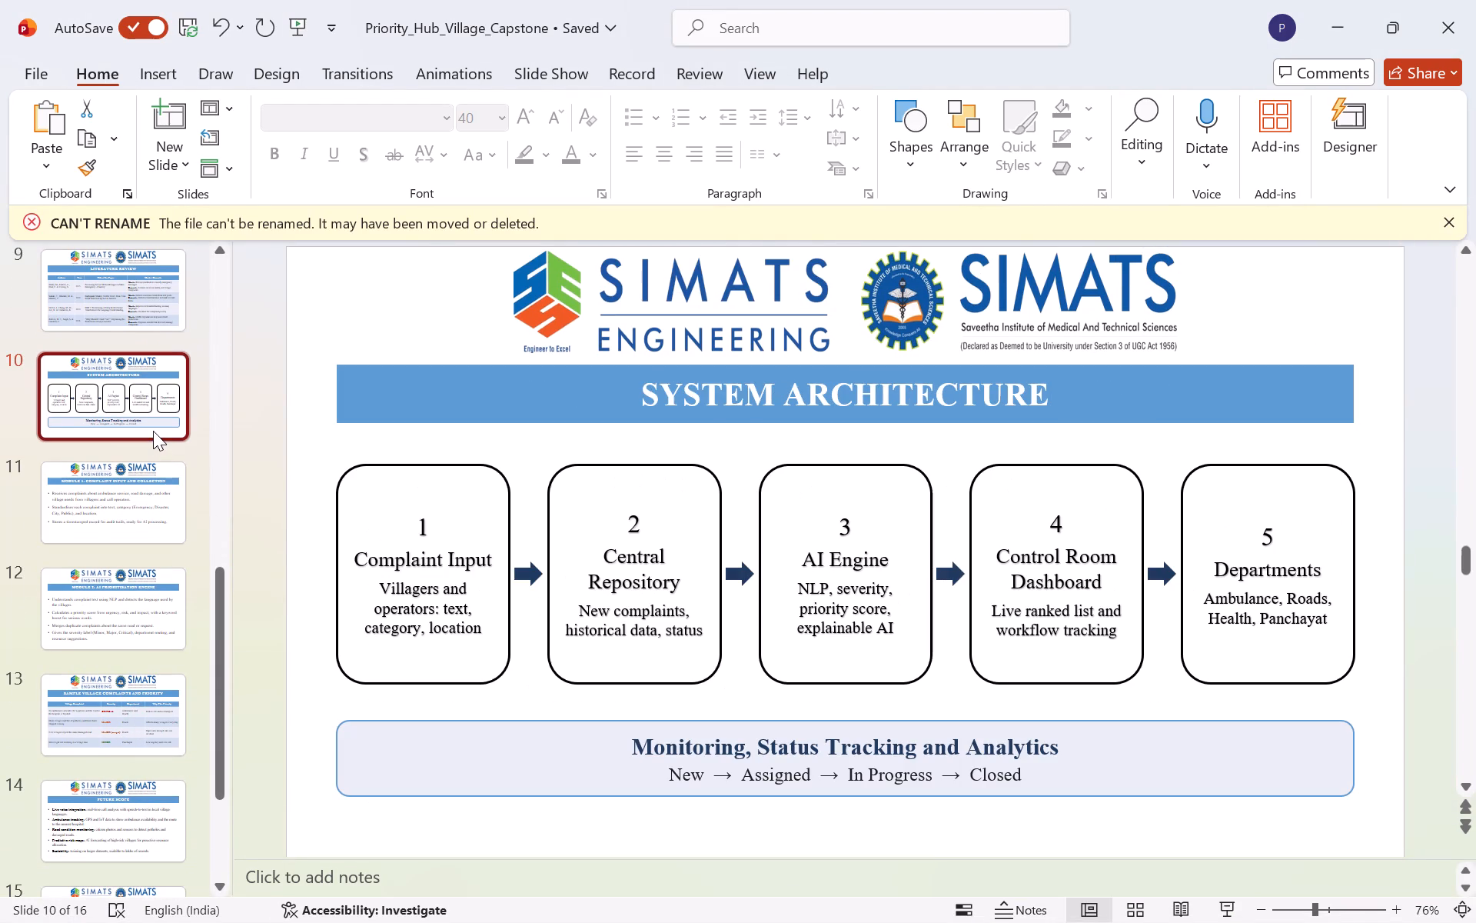
key(ctrl+c)
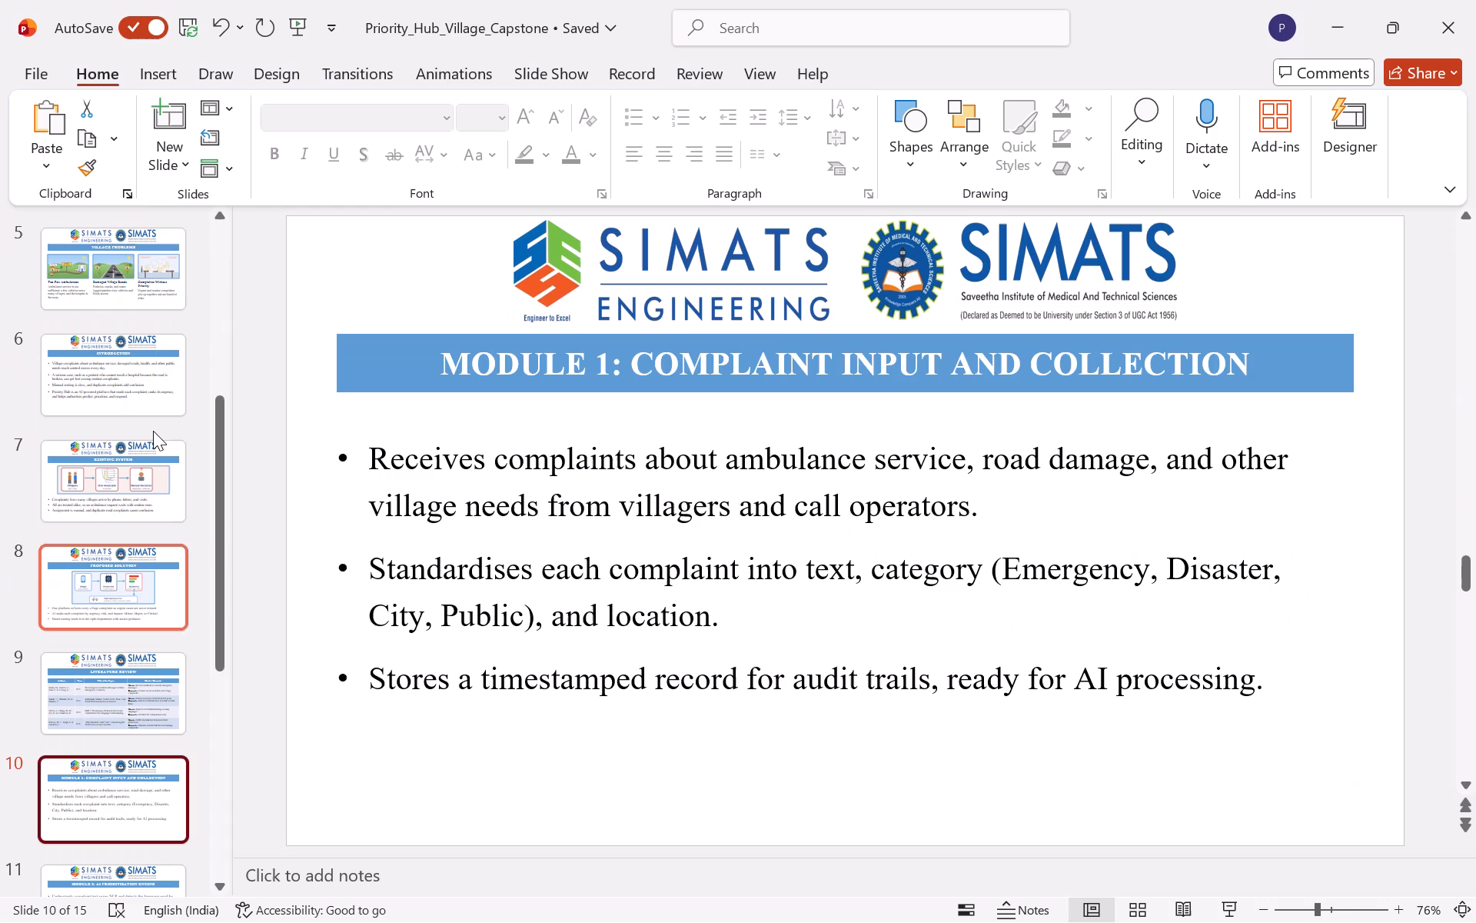
Return to the copied presentation and paste the System Architecture slide directly after the Literature Review slide.
scroll(132, 538, up, 1)
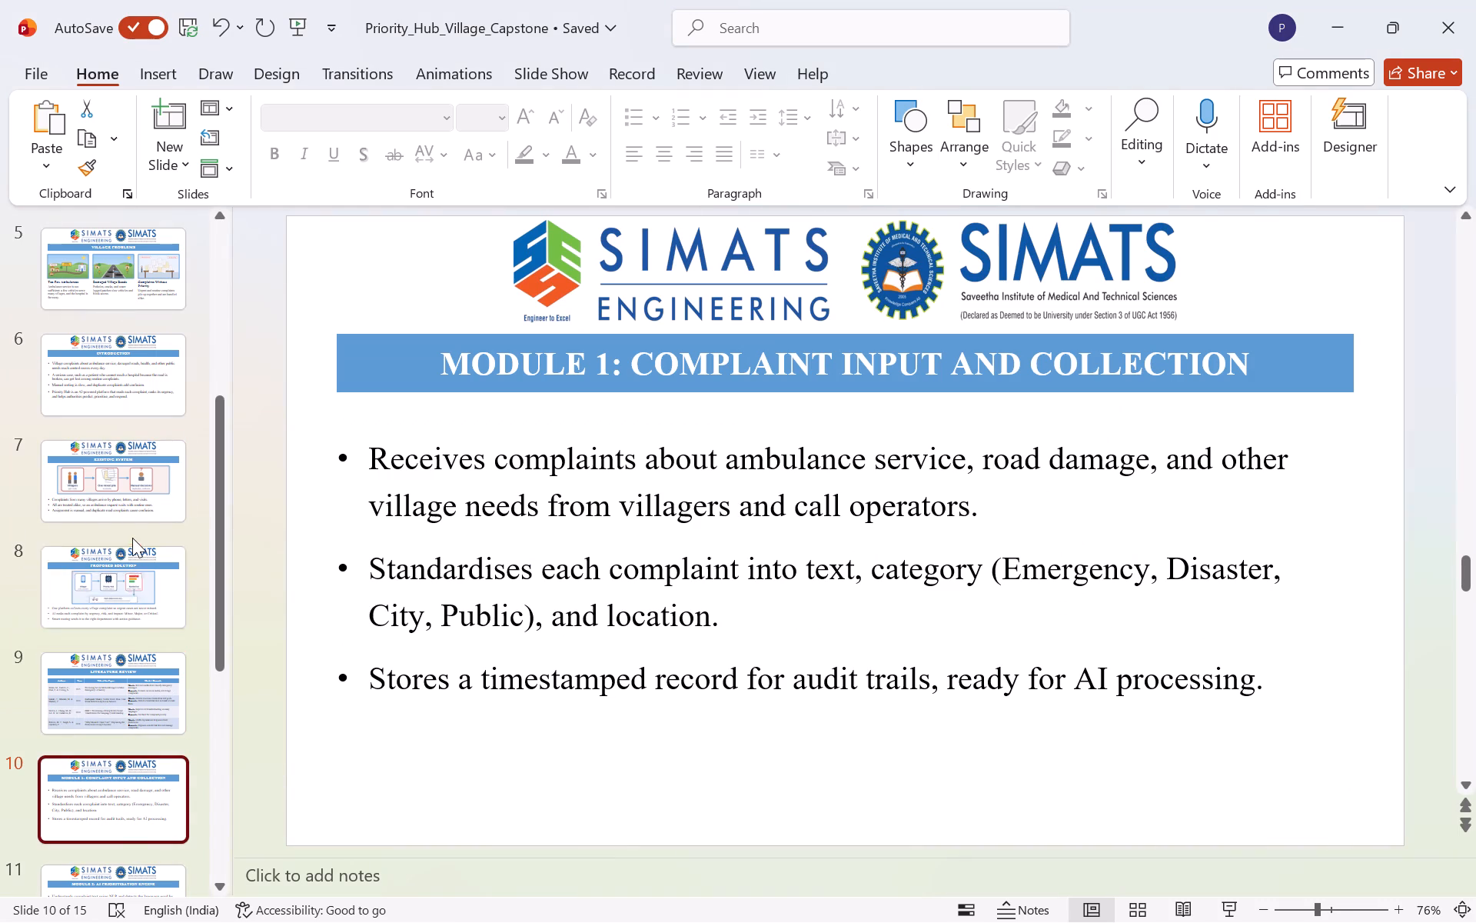
scroll(132, 538, up, 1)
click(121, 571)
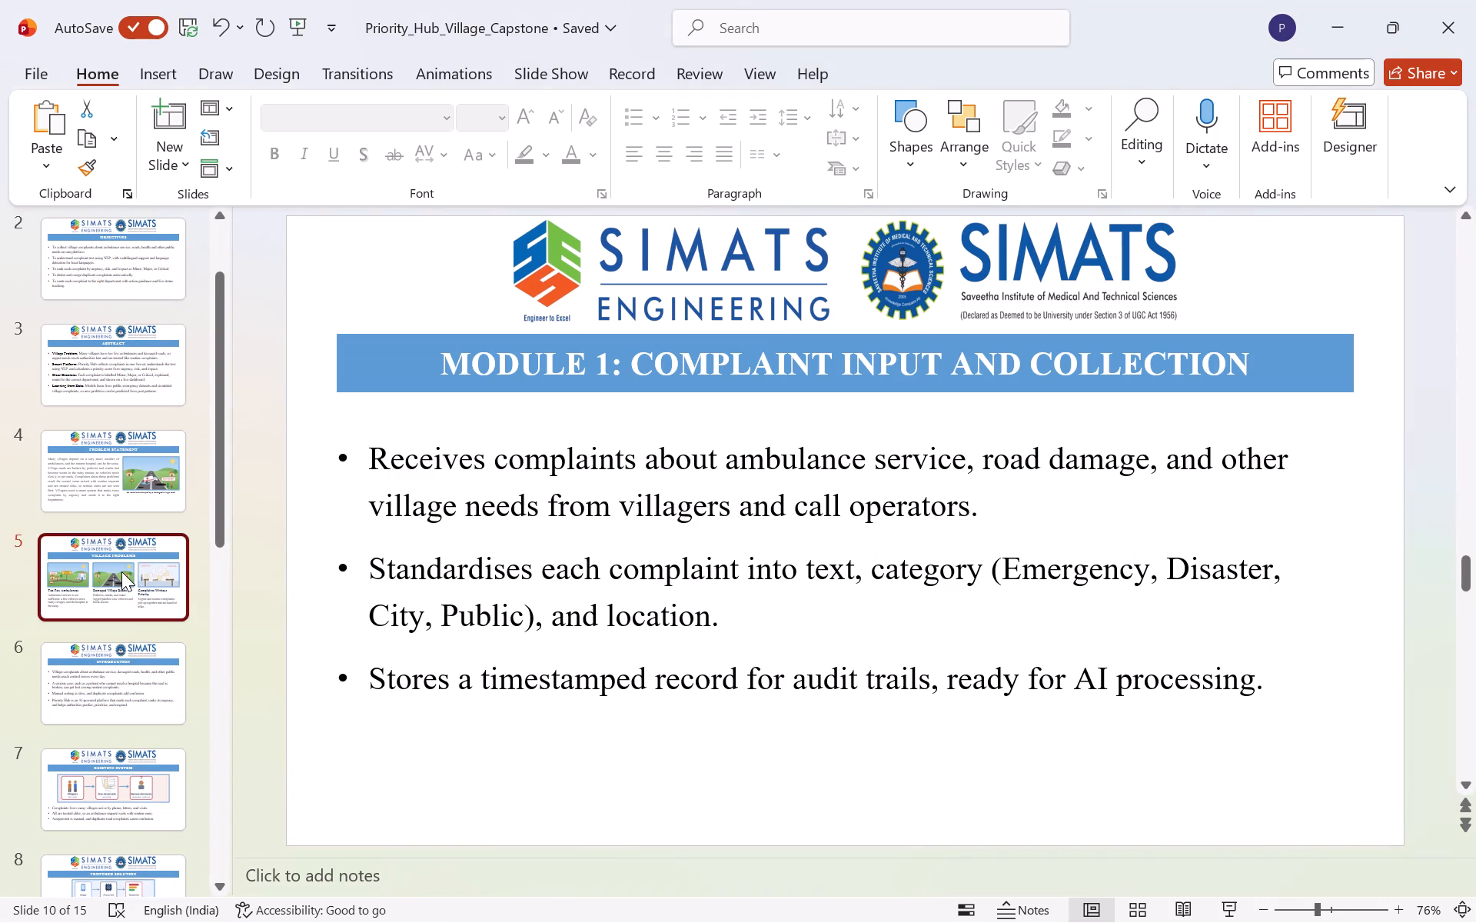
key(Down)
key(Down)
key(Down)
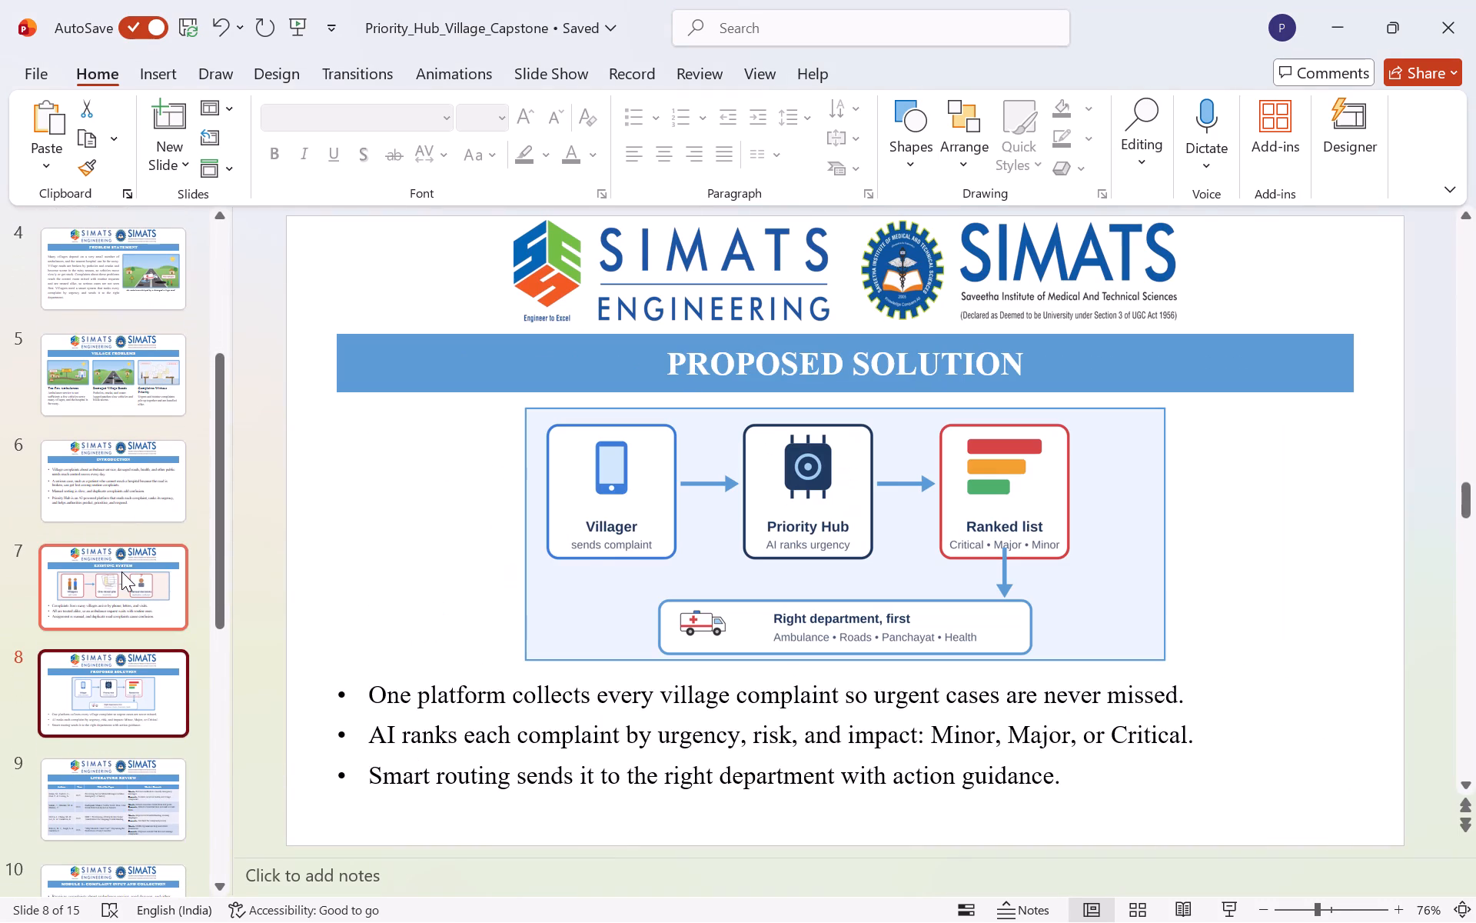
key(Down)
key(Down)
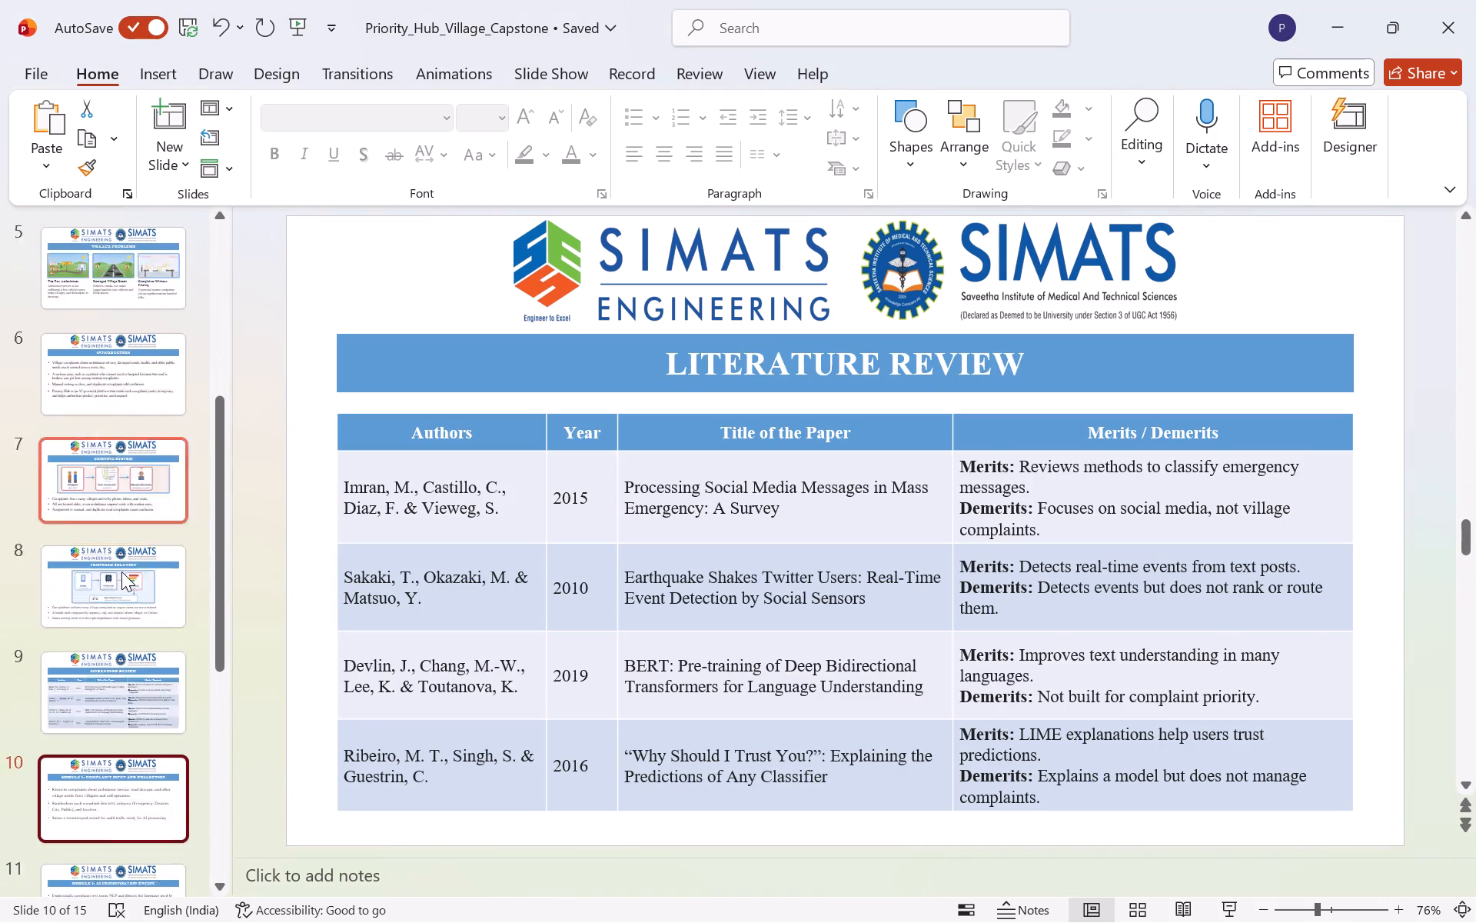
key(Up)
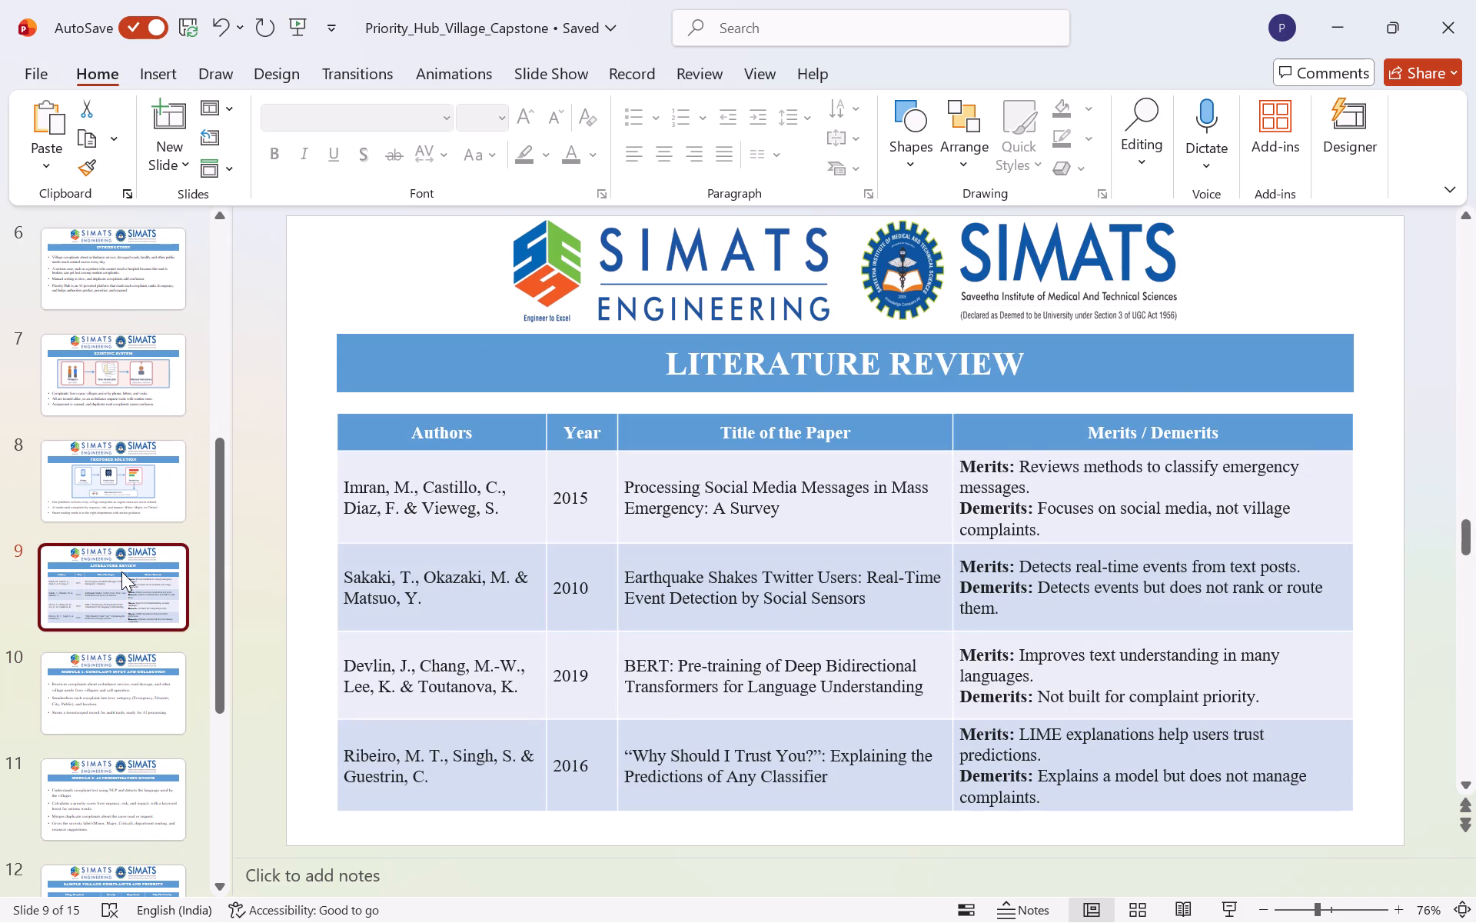
key(ctrl+v)
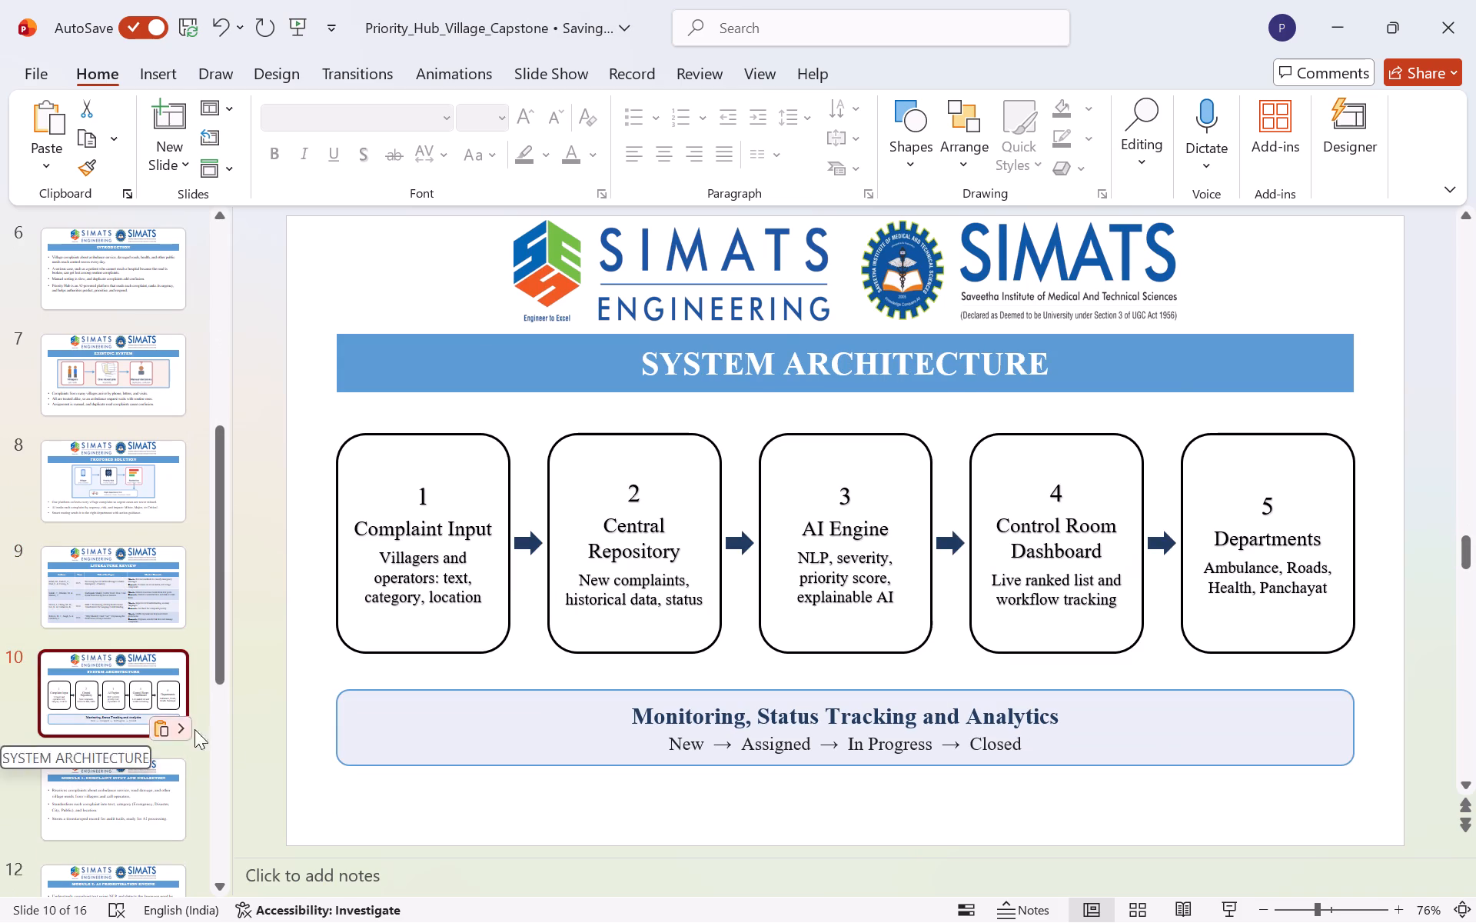
click(238, 740)
Review the title slide, including its course line, and the Objectives and Abstract slides.
scroll(68, 448, up, 6)
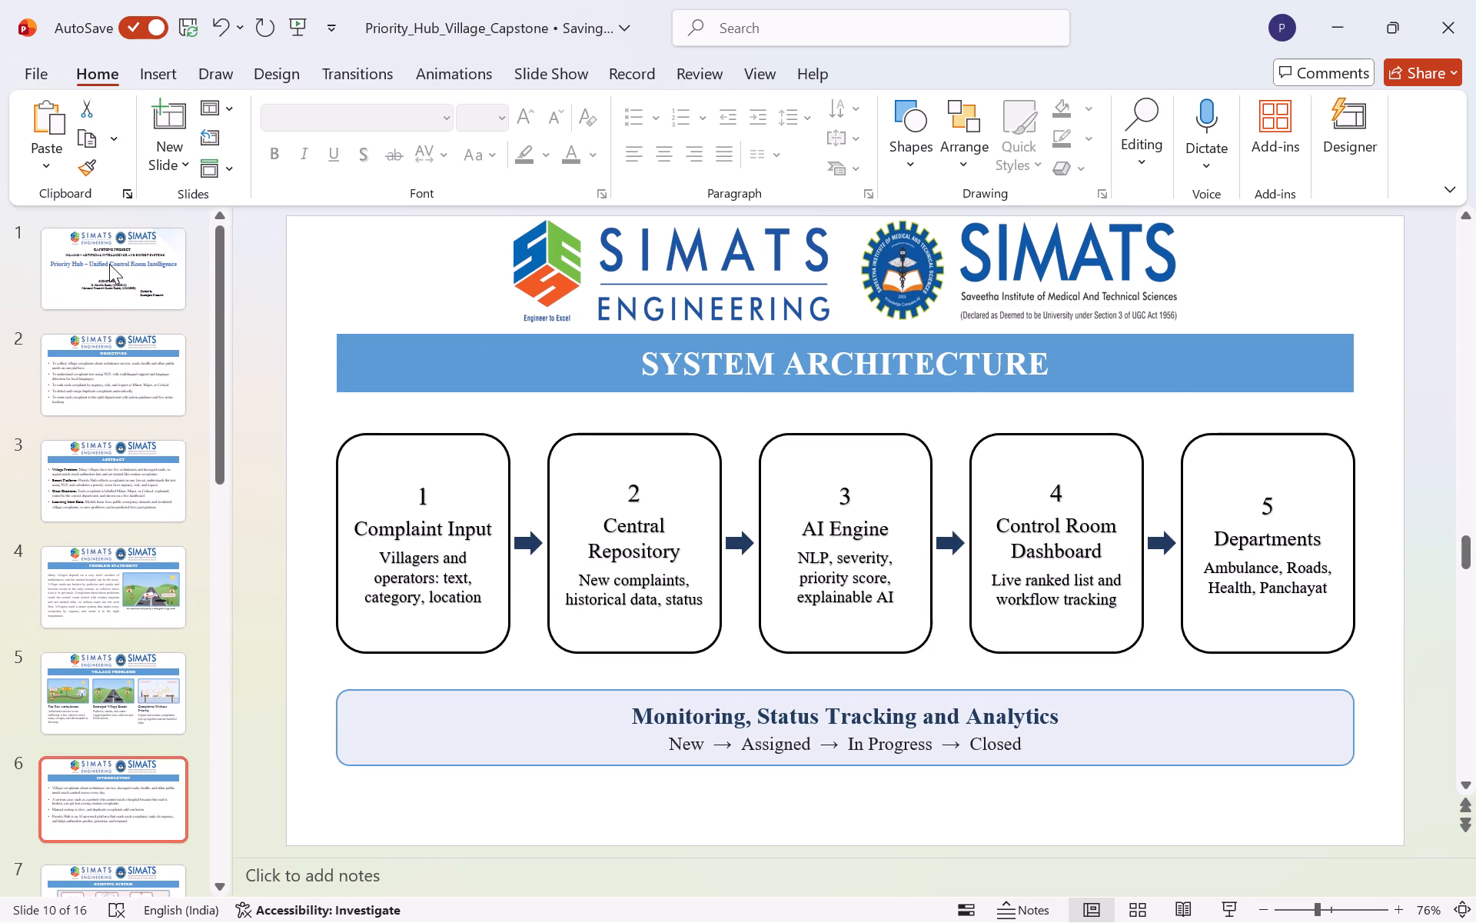
click(110, 262)
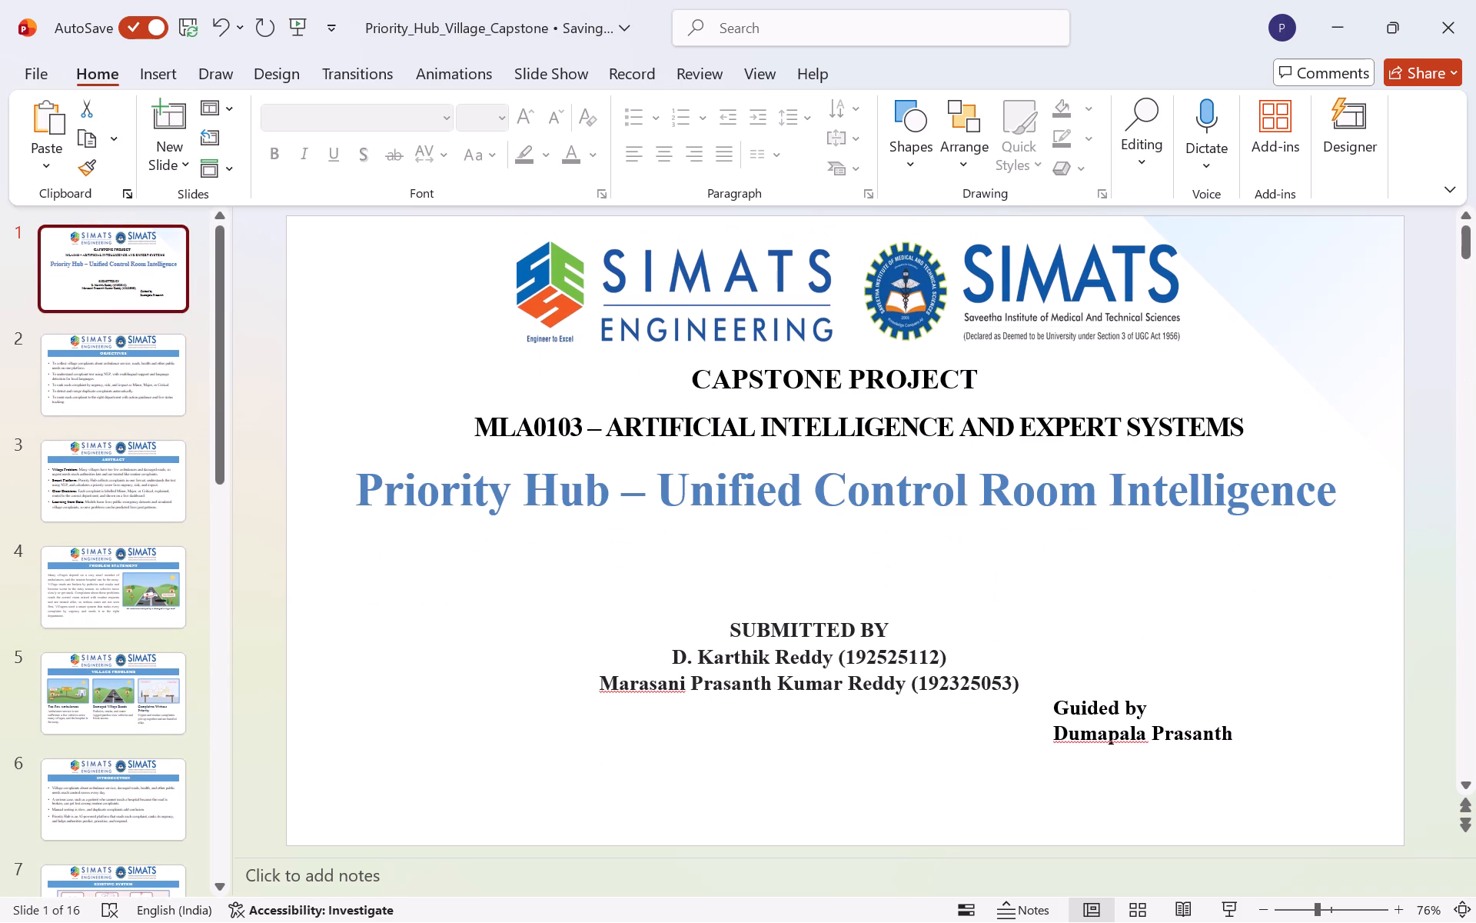
click(553, 424)
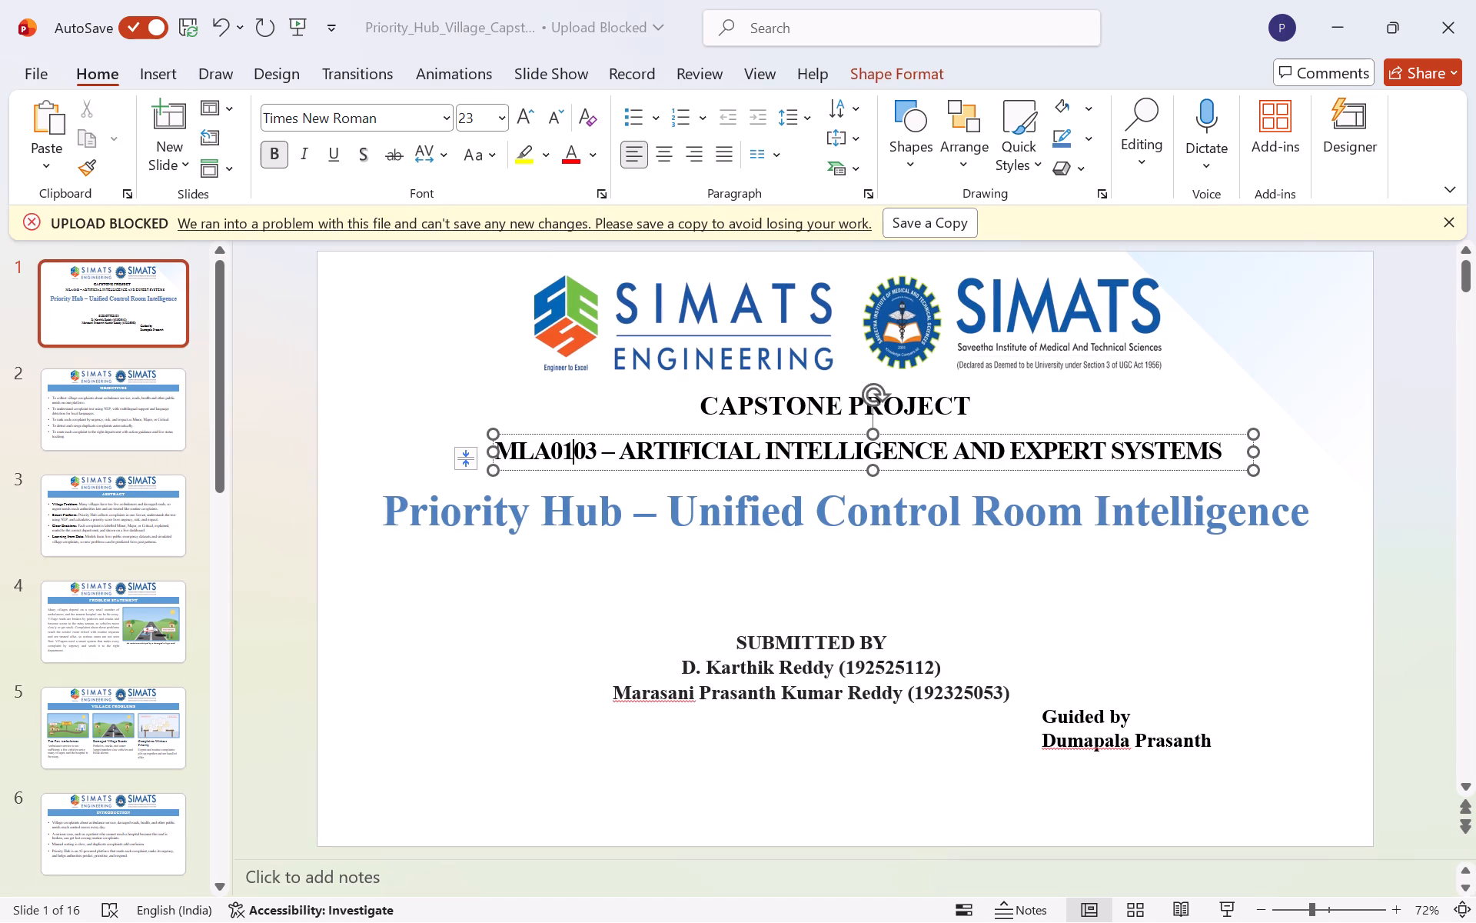
key(Right)
key(Right)
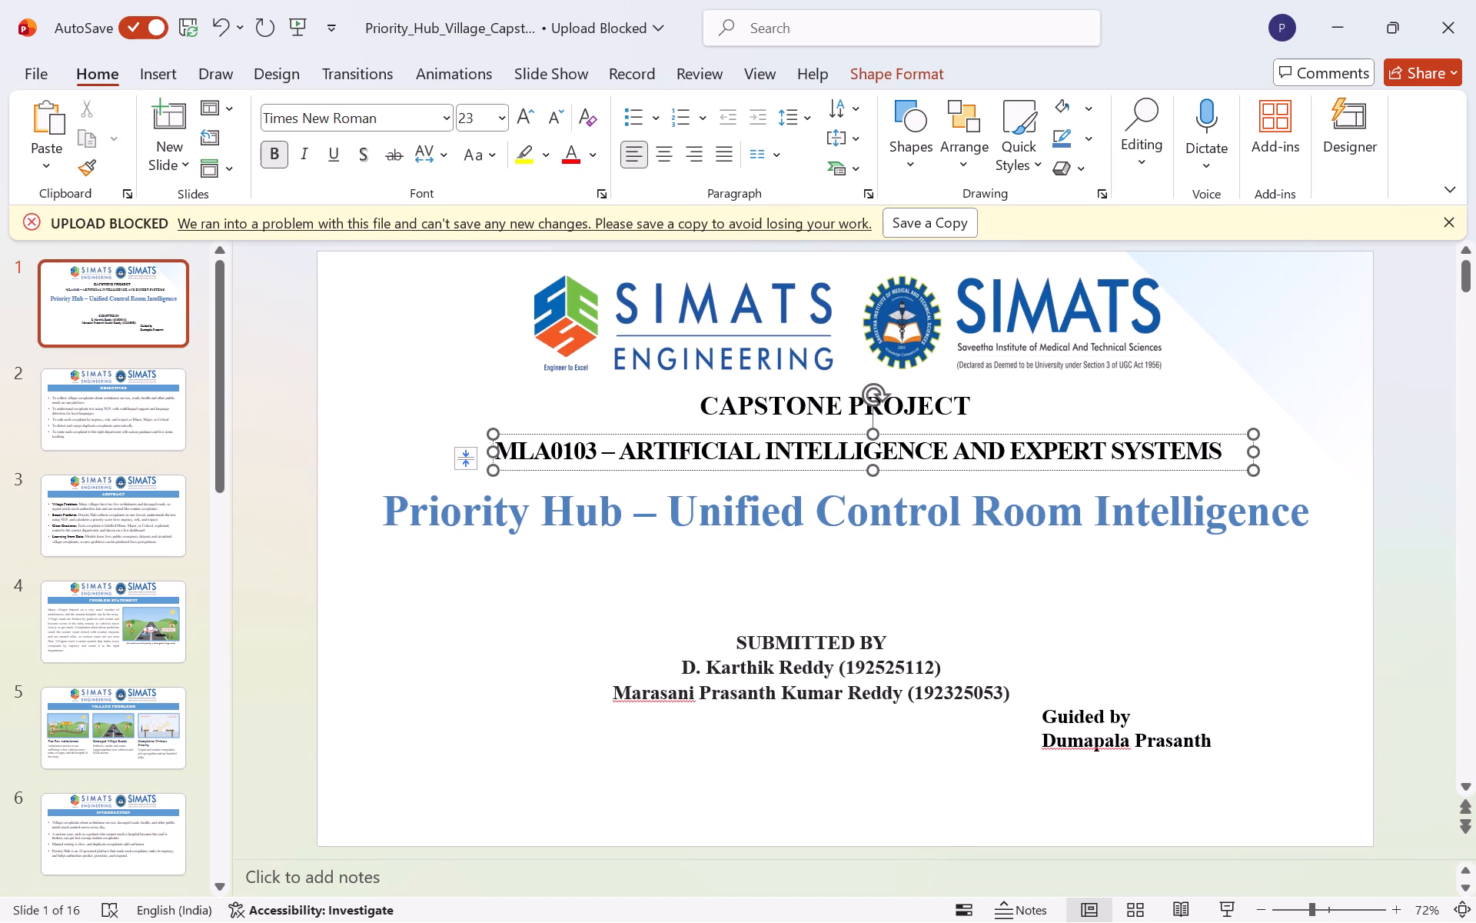
click(786, 555)
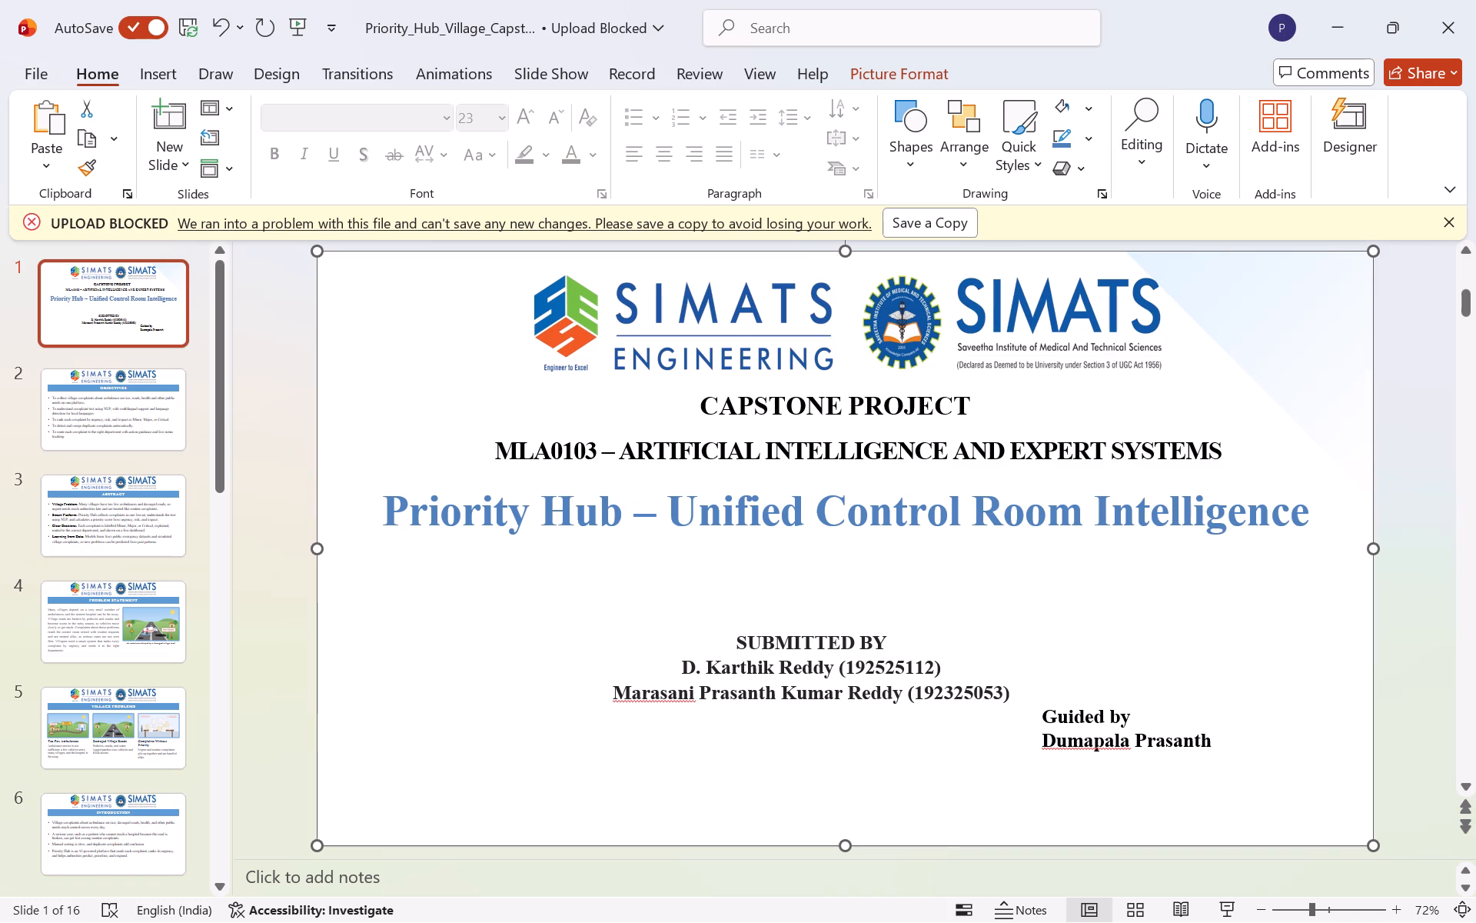
click(71, 421)
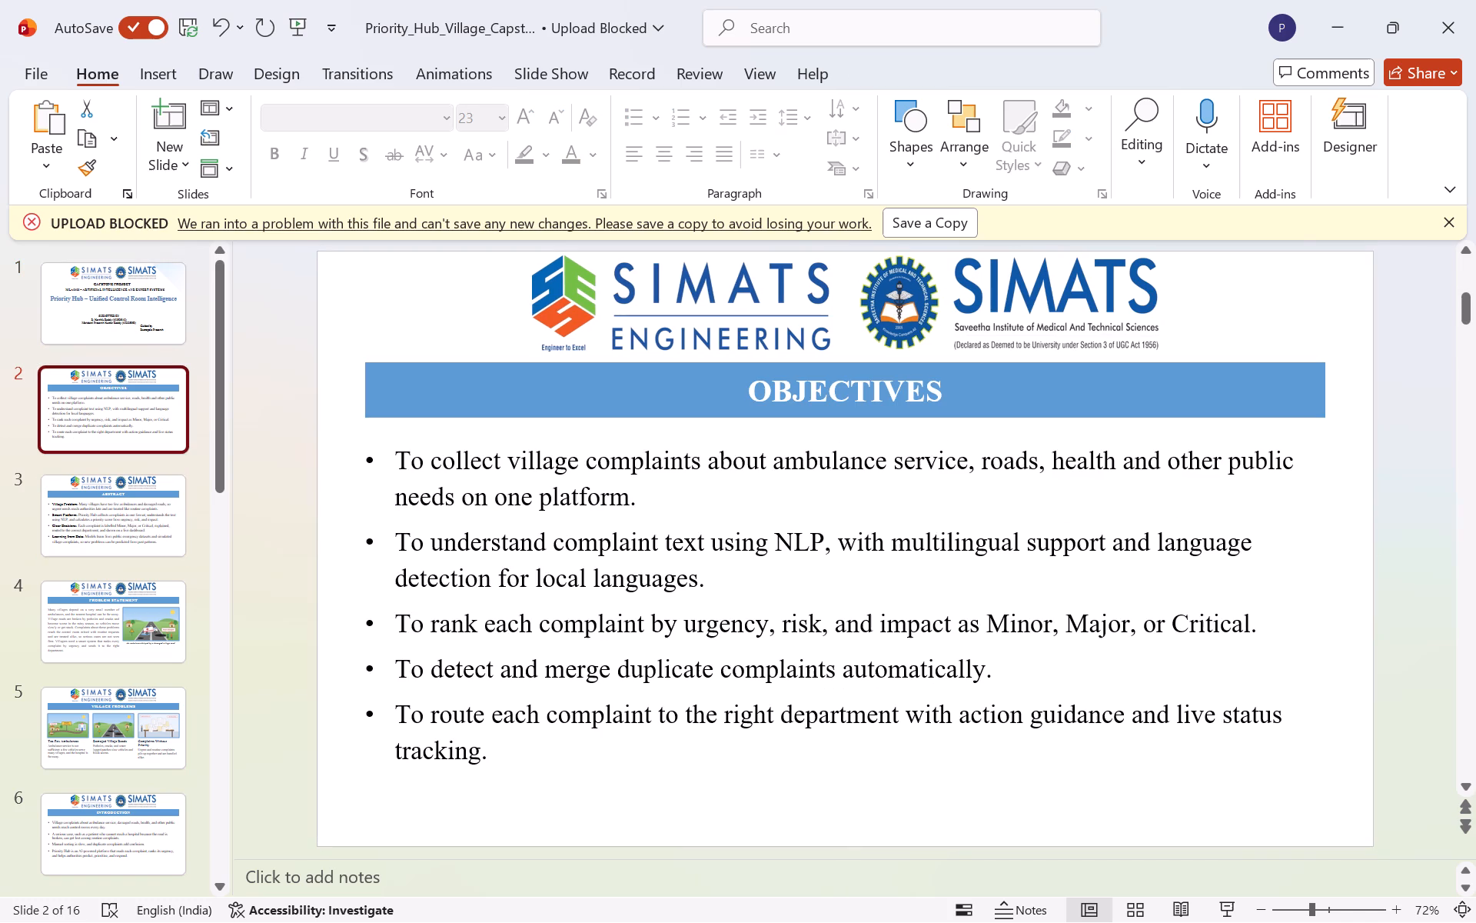
click(98, 513)
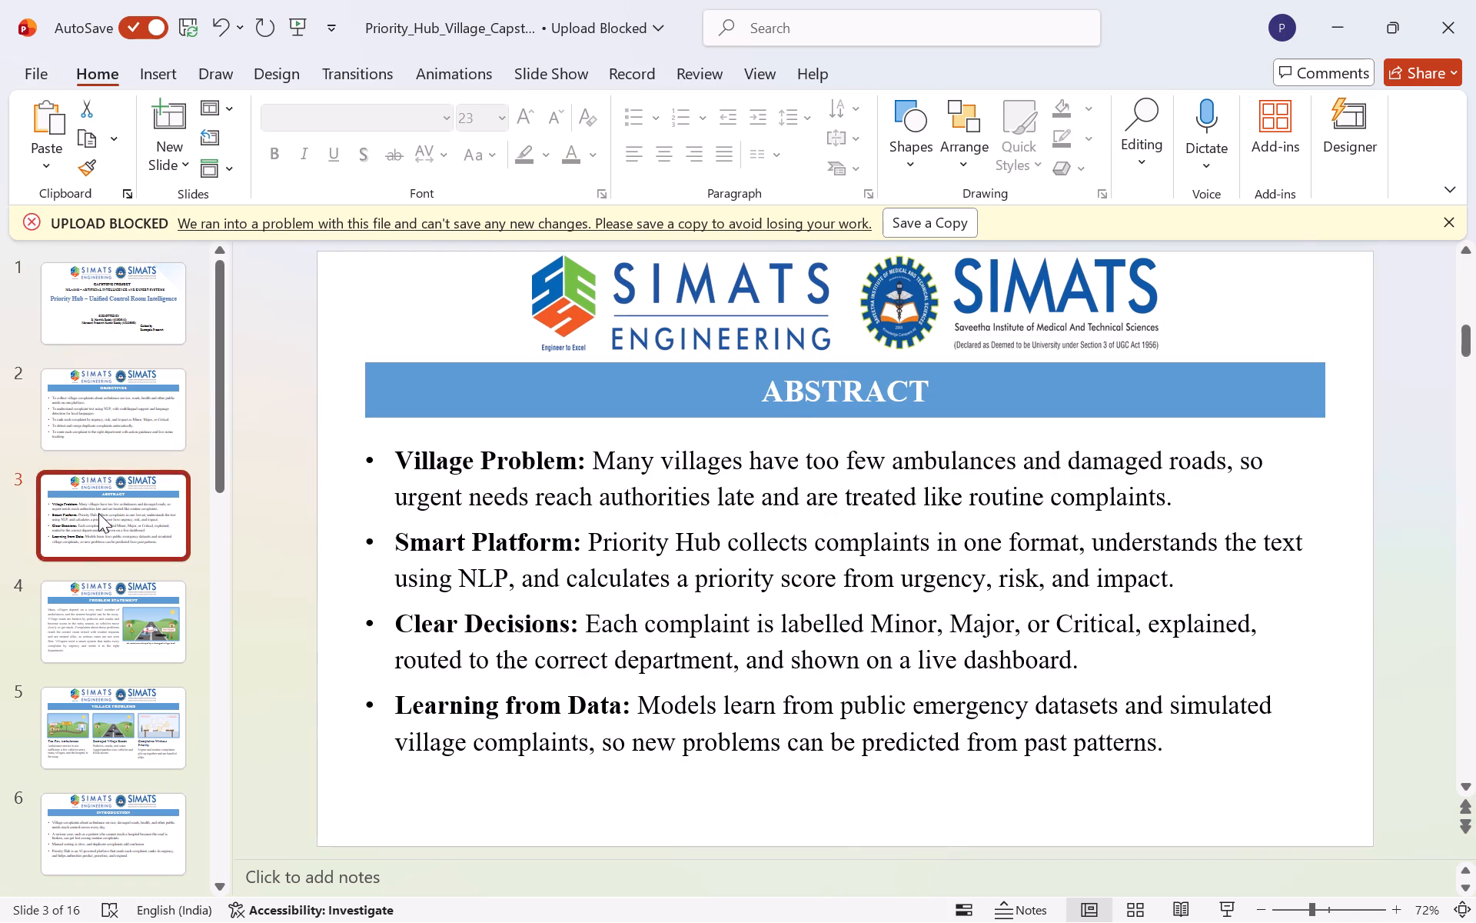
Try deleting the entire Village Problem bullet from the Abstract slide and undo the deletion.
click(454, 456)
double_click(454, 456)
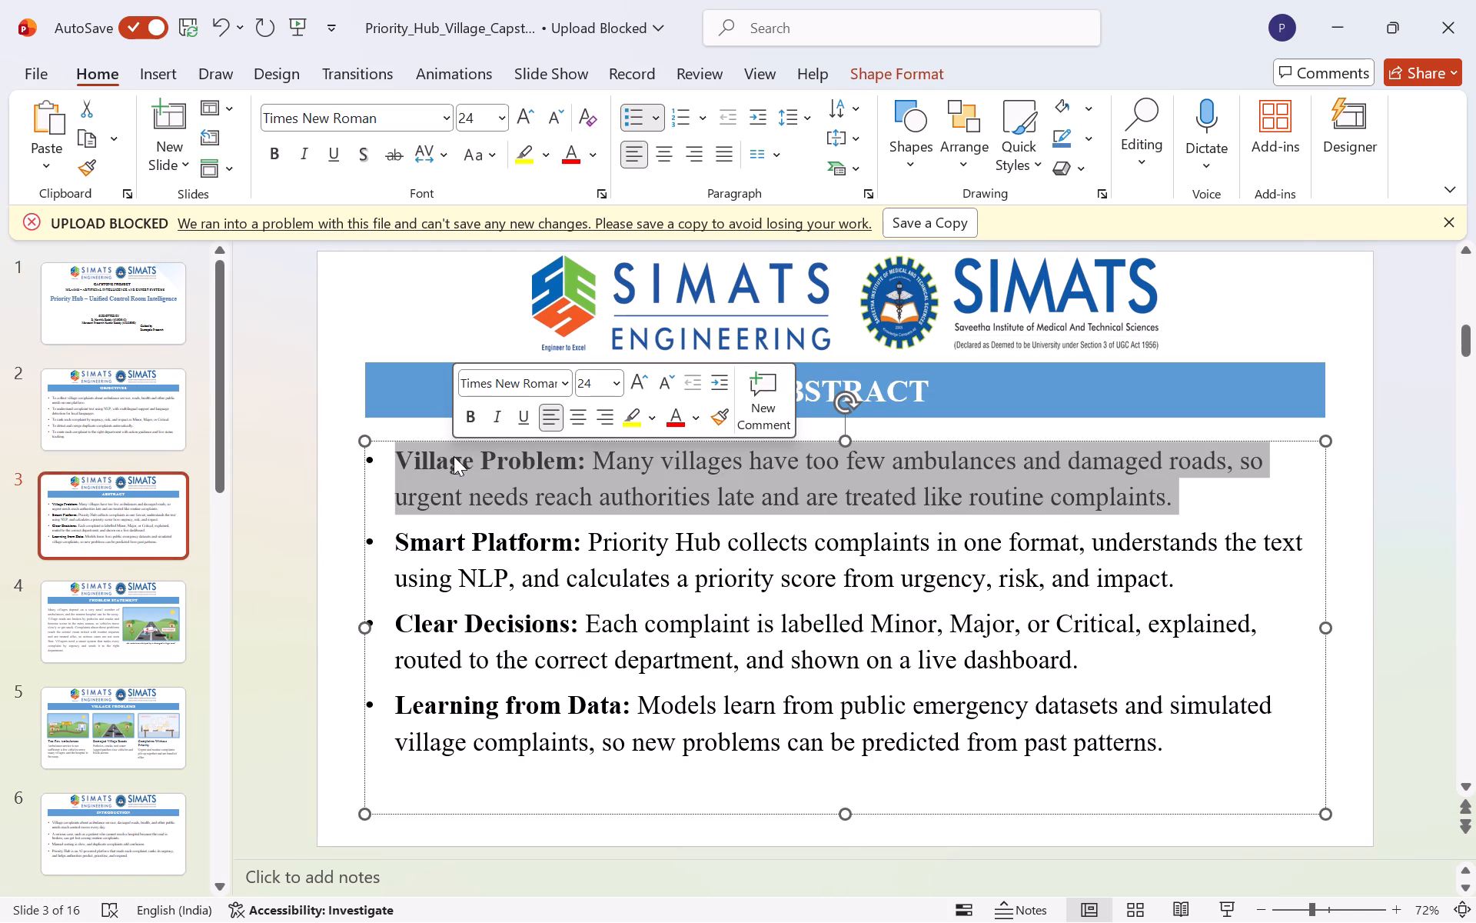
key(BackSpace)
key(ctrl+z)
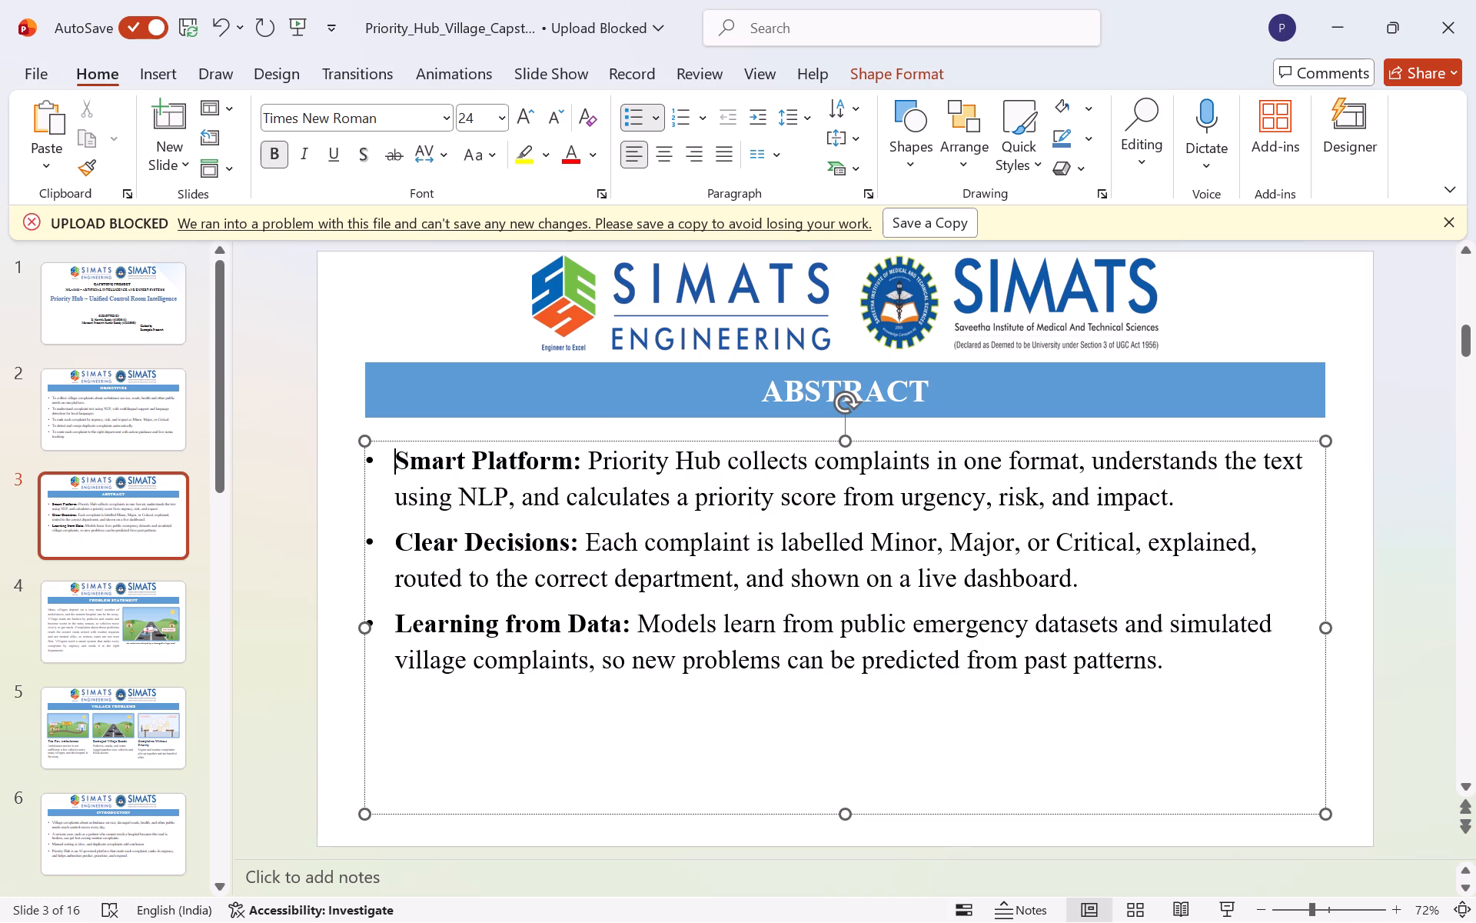
Remove the word "Village" from the Abstract slide's first bullet heading so it reads "Problem:".
click(484, 460)
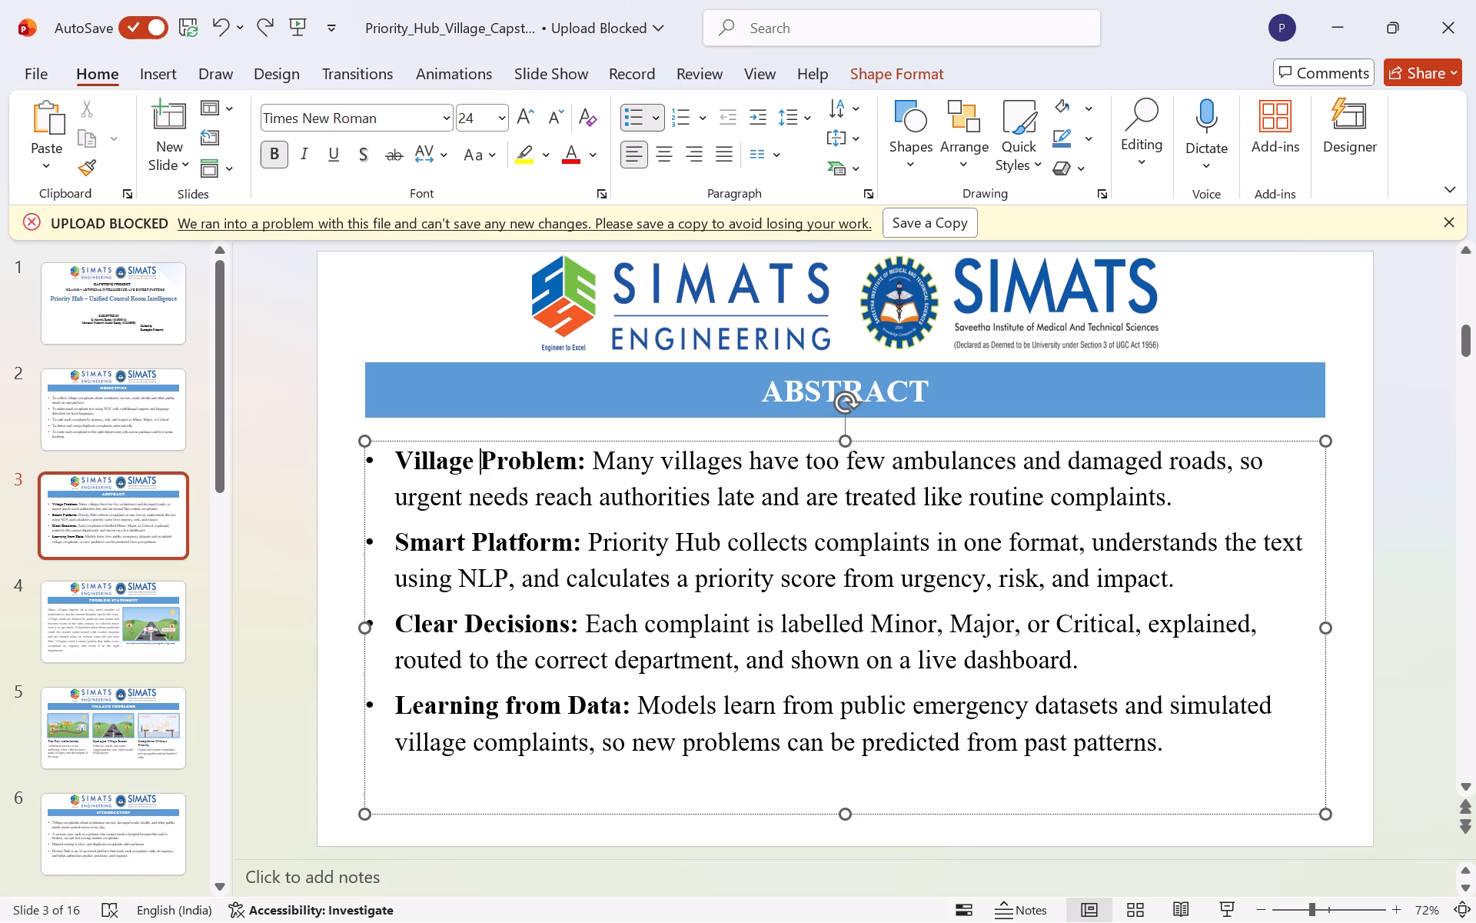
key(BackSpace)
key(BackSpace)
key(BackSpace)
key(BackSpace)
key(BackSpace)
key(BackSpace)
key(BackSpace)
key(BackSpace)
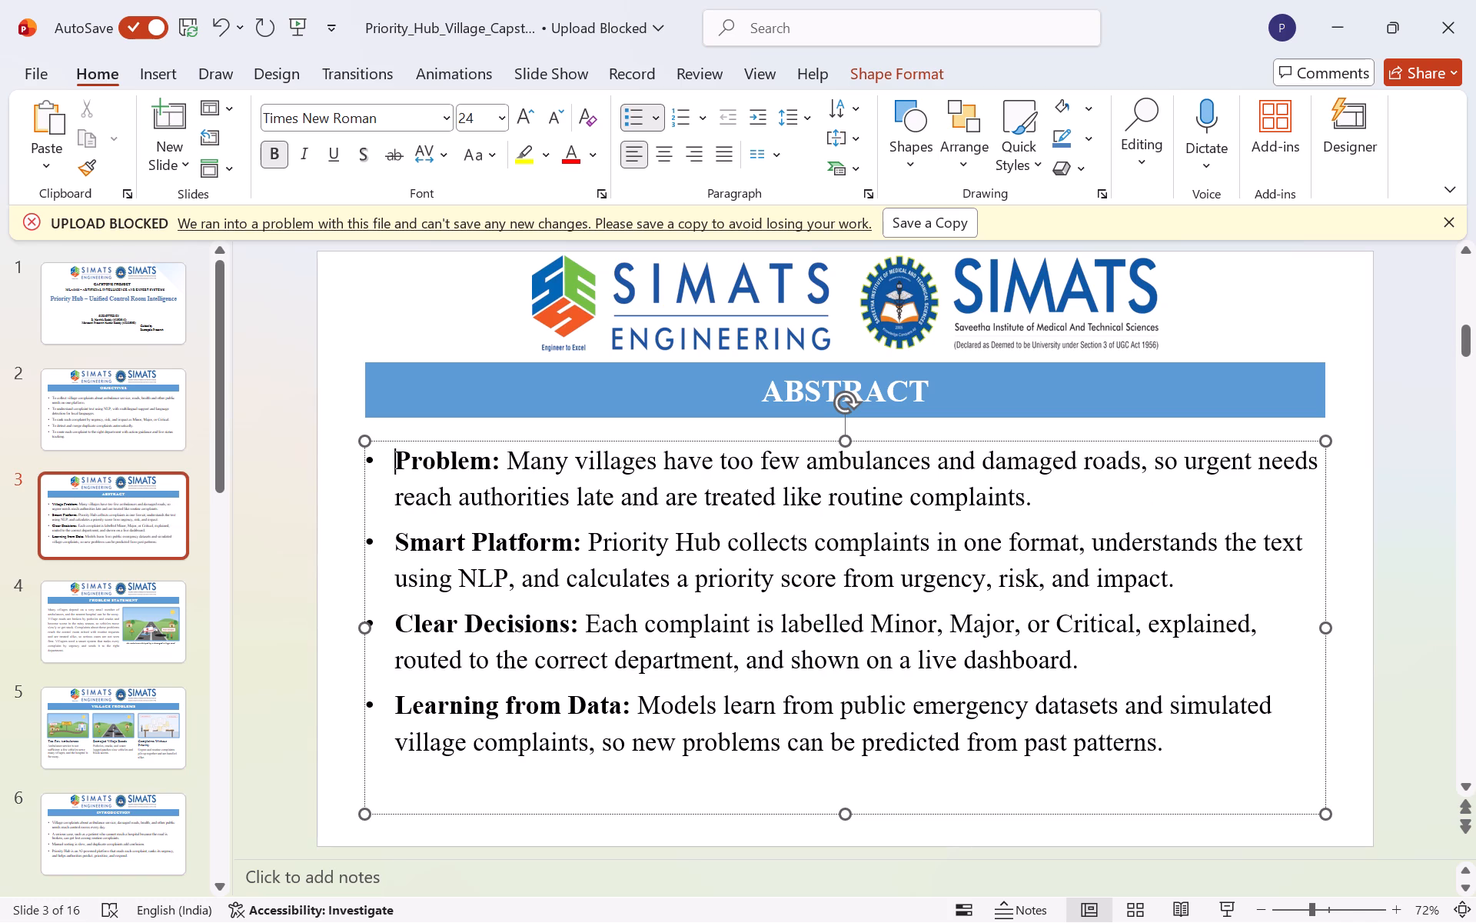
Review the slides from Problem Statement through System Architecture and the modules to the closing Thank you slide.
click(145, 635)
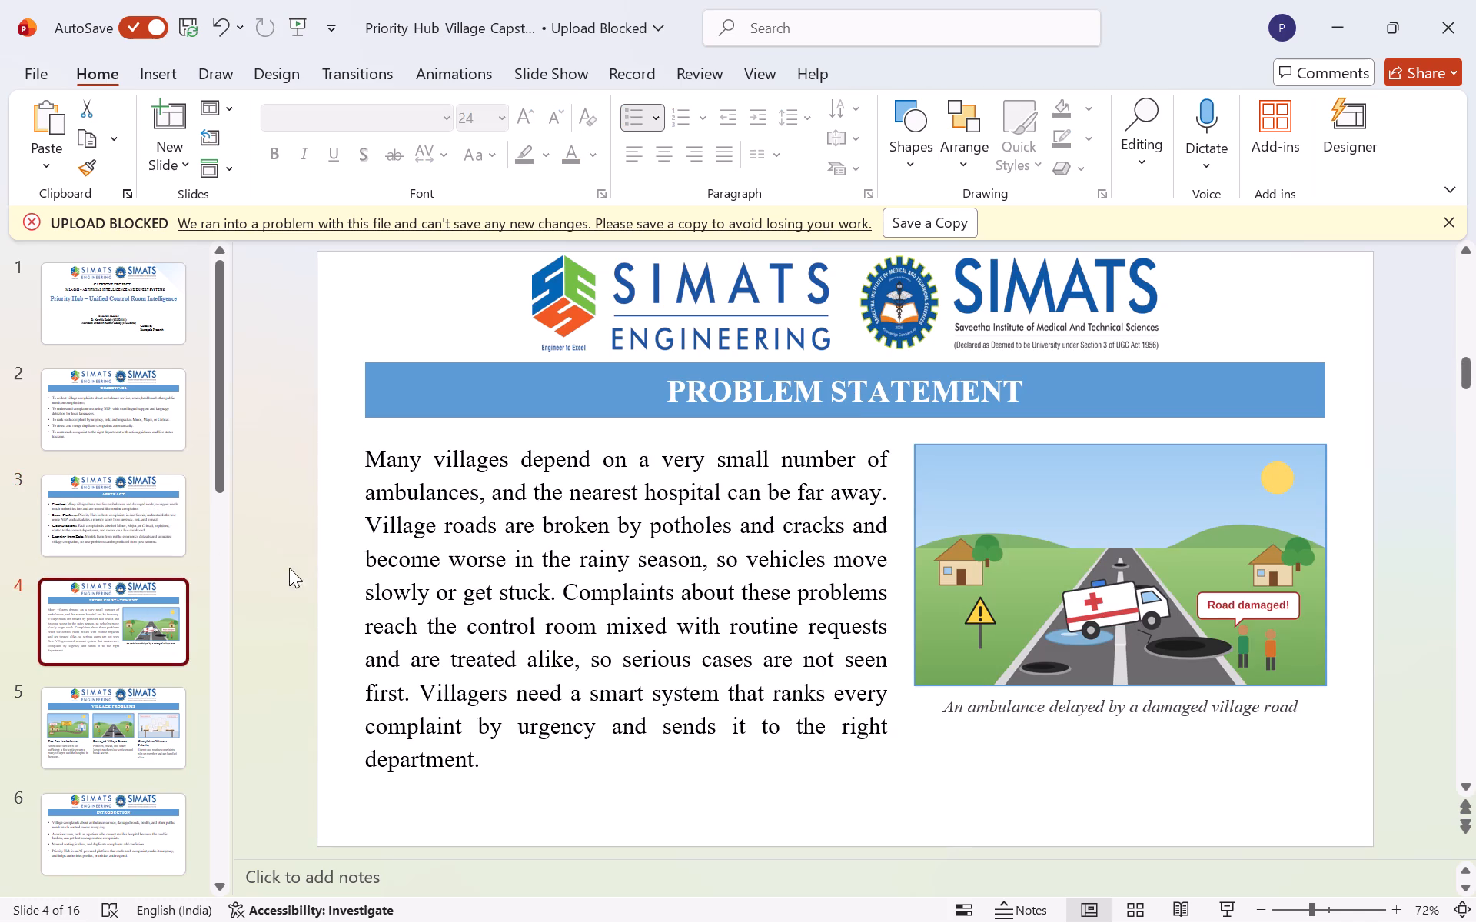
click(128, 719)
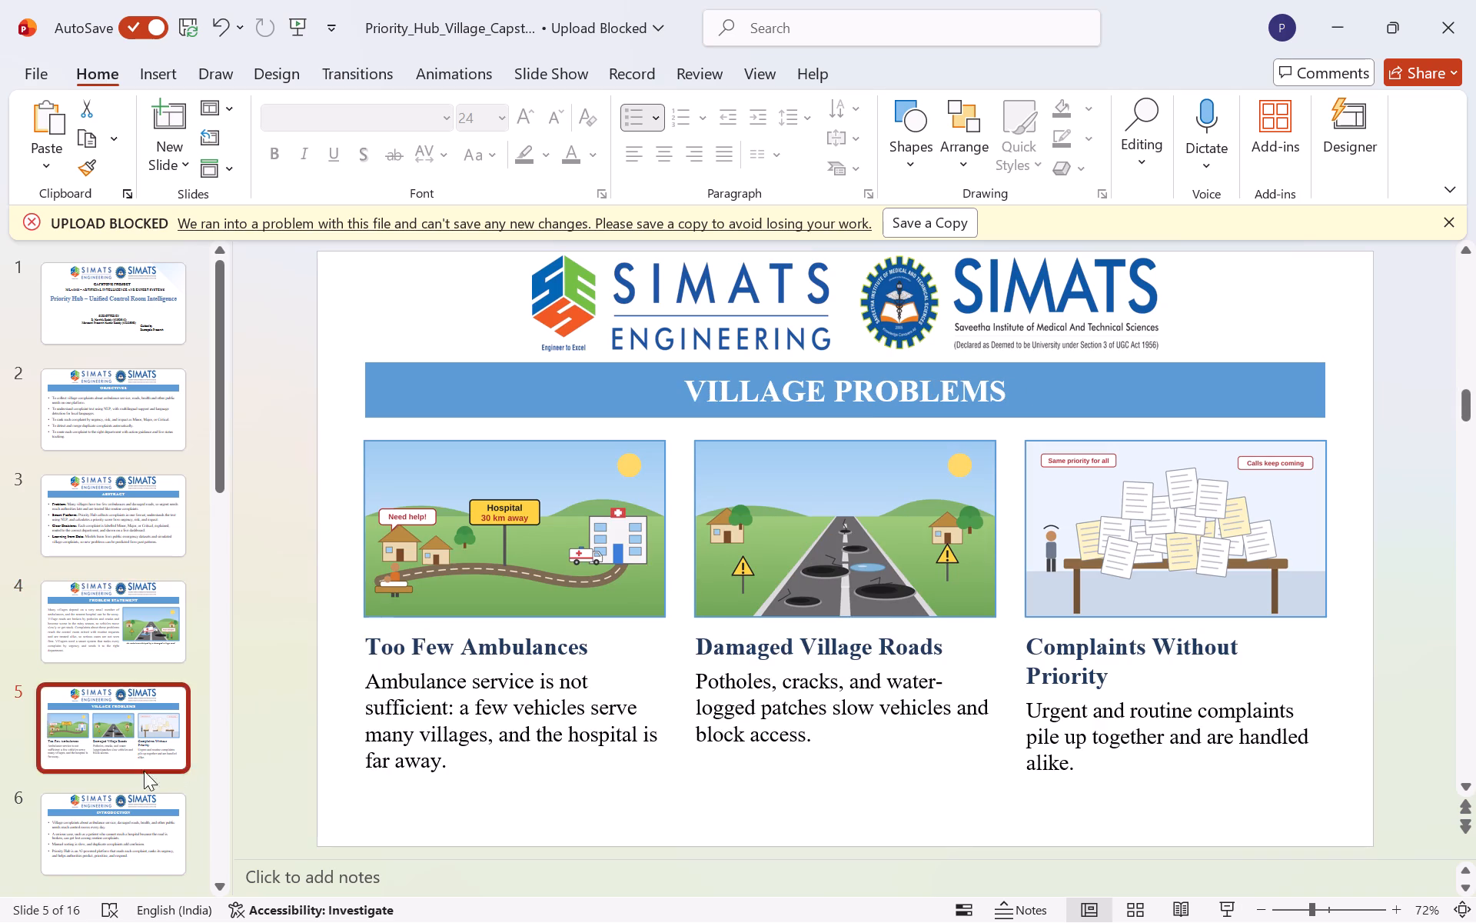
click(99, 858)
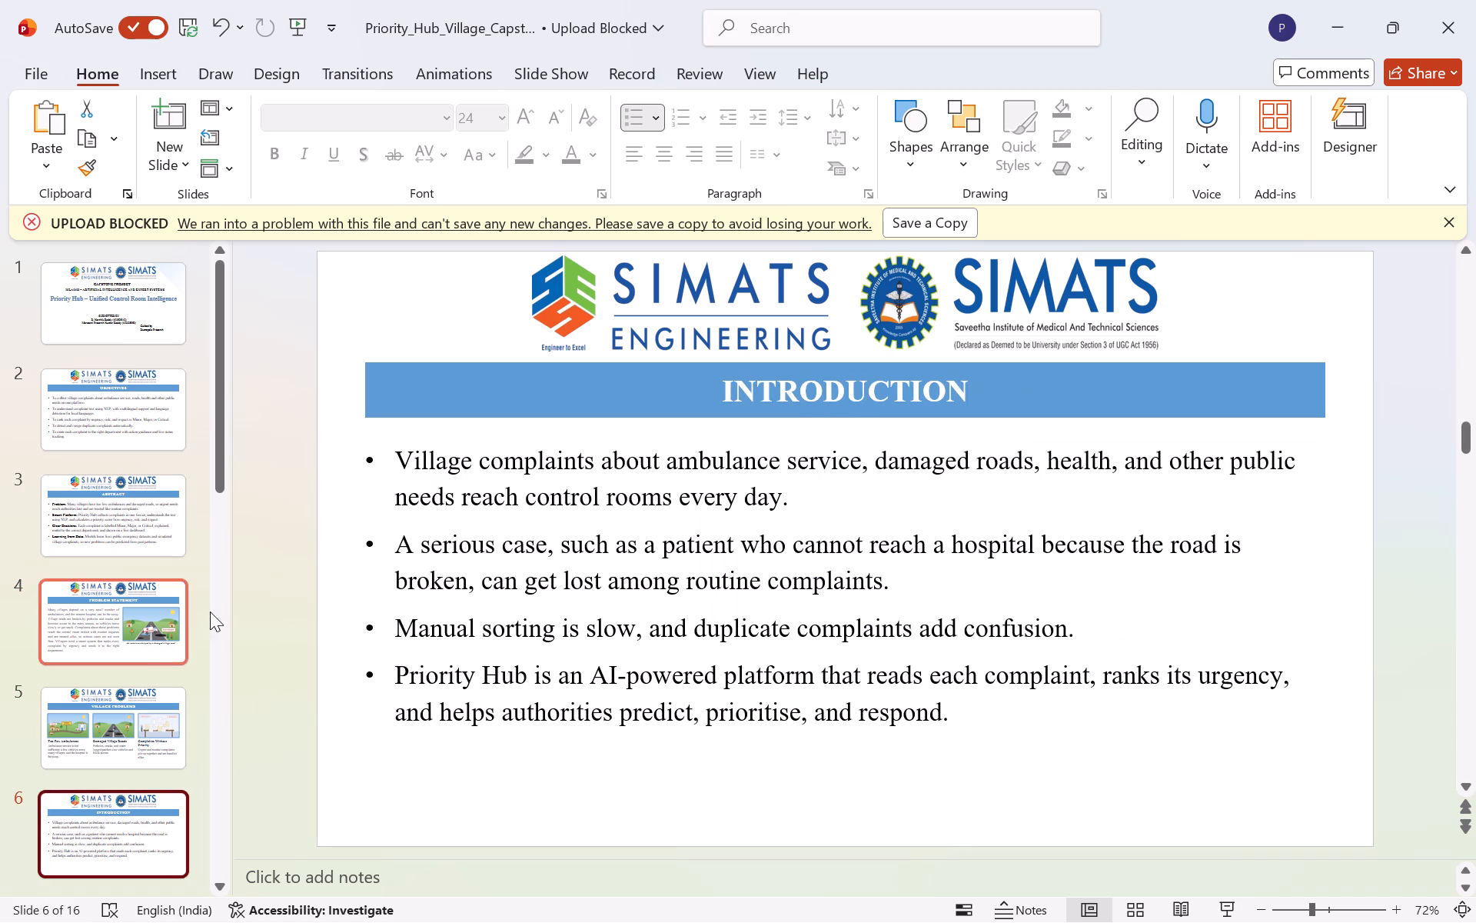
scroll(69, 638, down, 3)
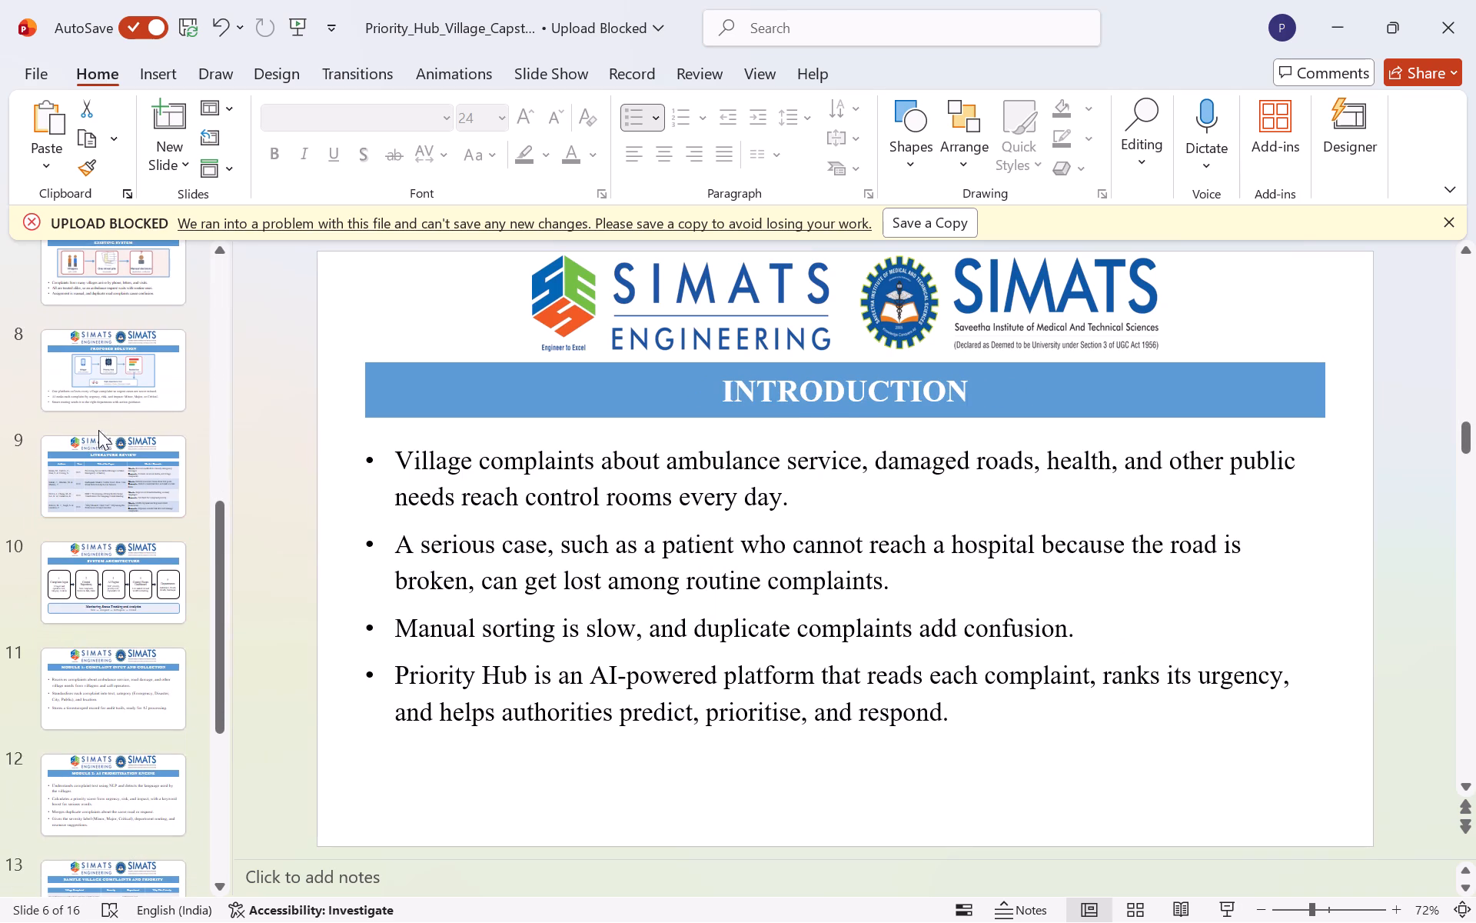
click(108, 359)
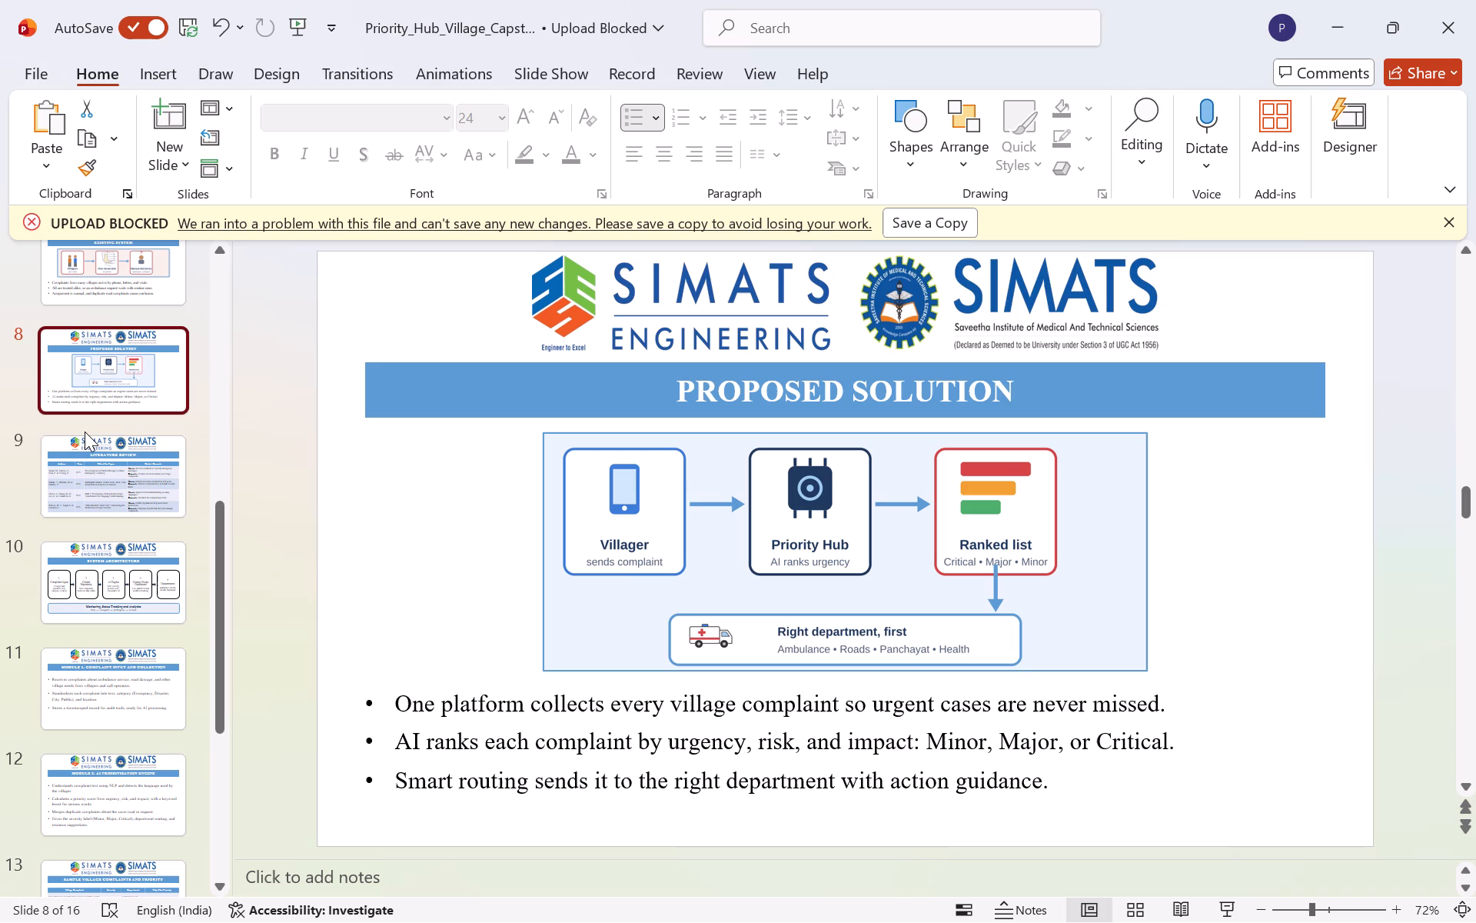
click(81, 446)
click(75, 567)
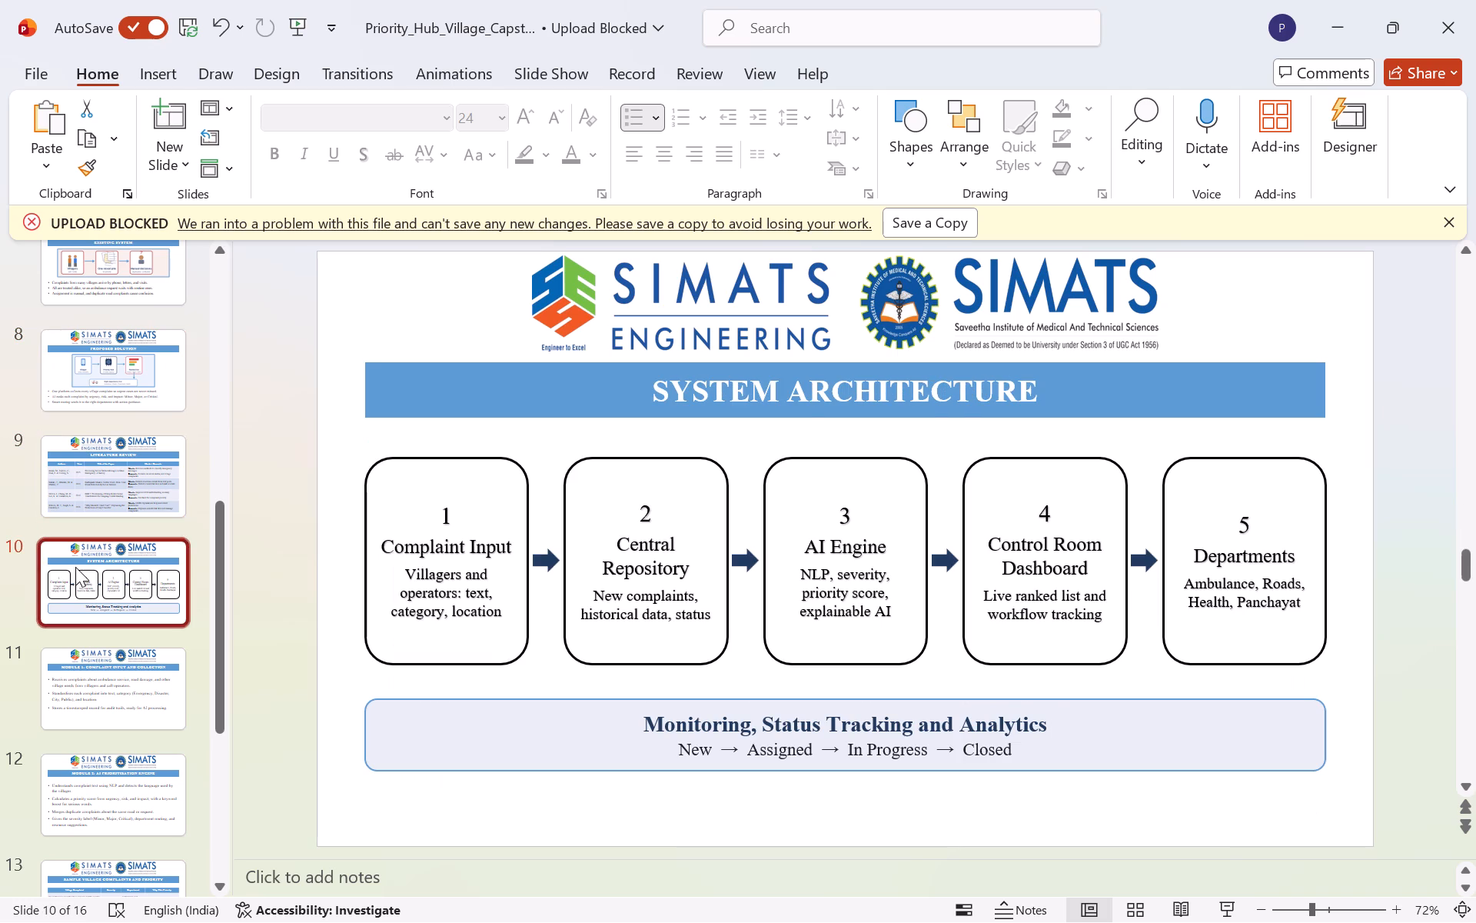
click(73, 663)
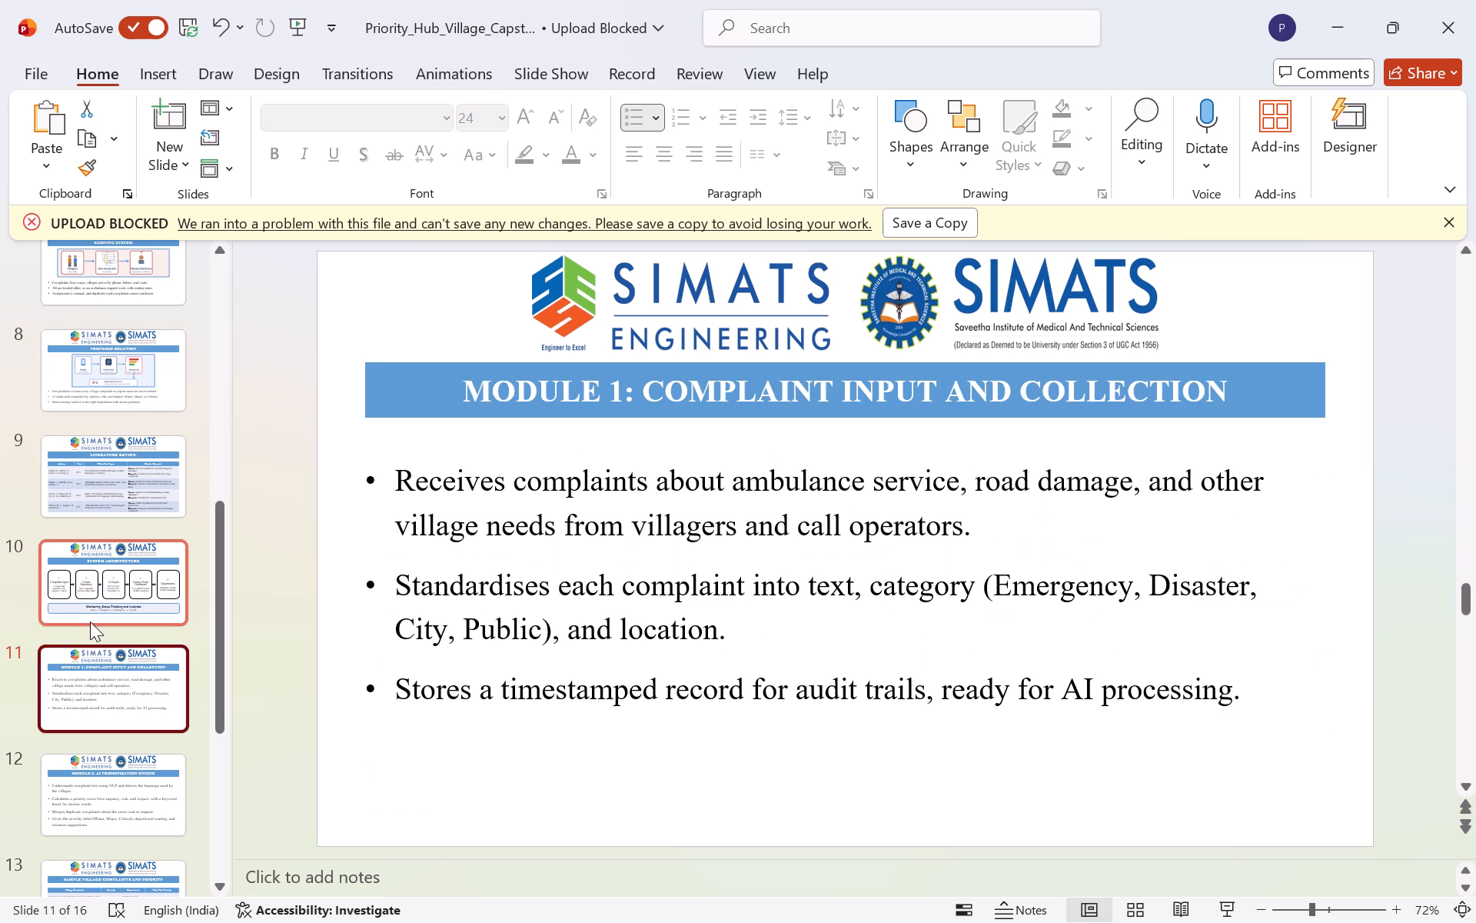
scroll(90, 621, down, 1)
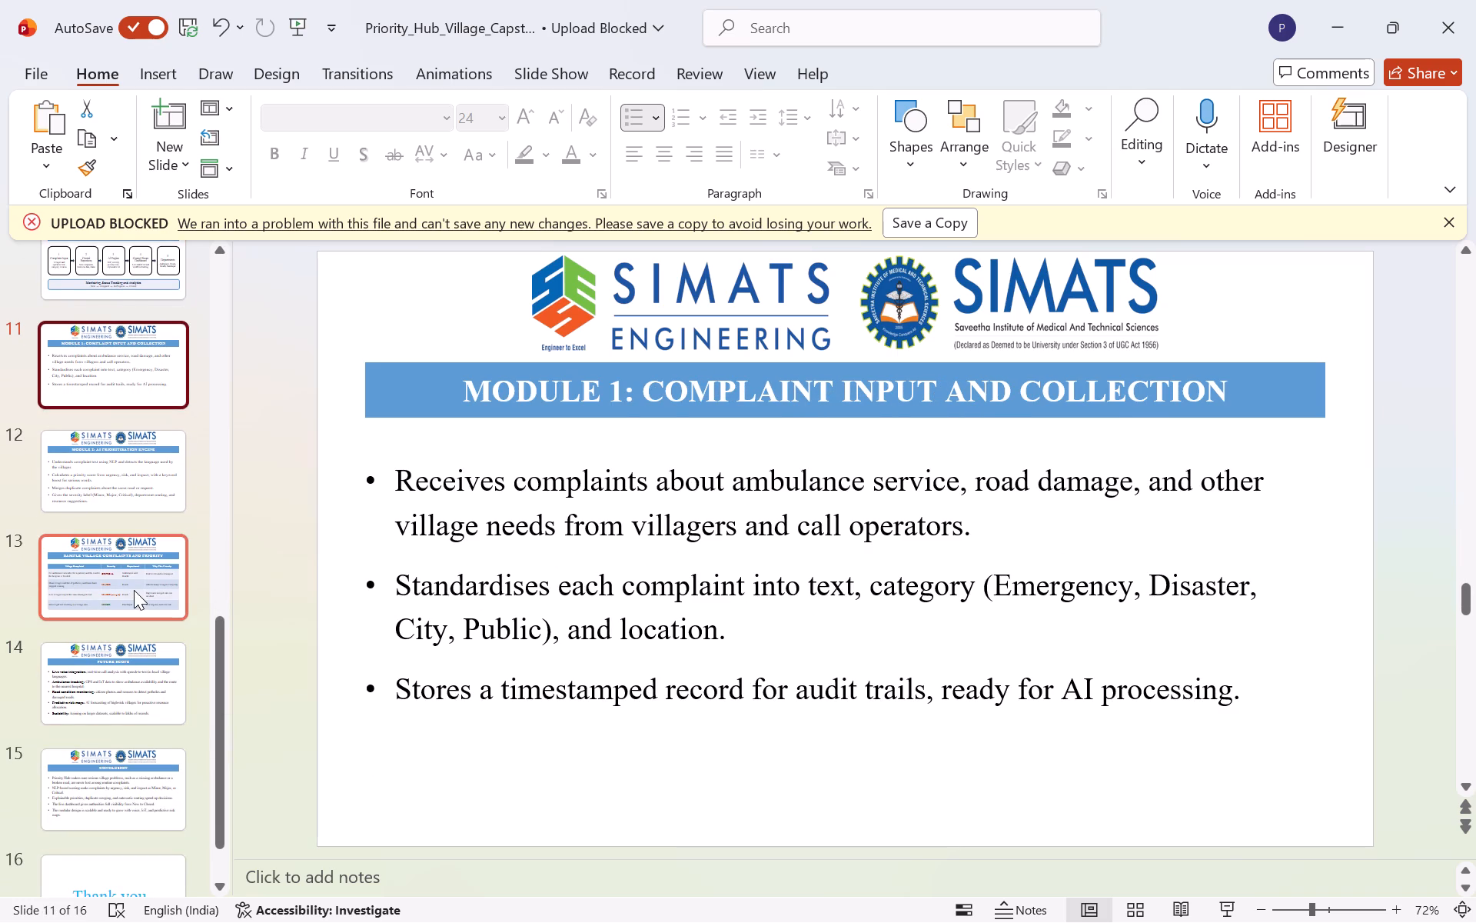
click(134, 590)
key(Down)
key(Down)
key(Down)
Go back through the deck to the title slide and recheck the slides from Objectives through Existing System.
key(Up)
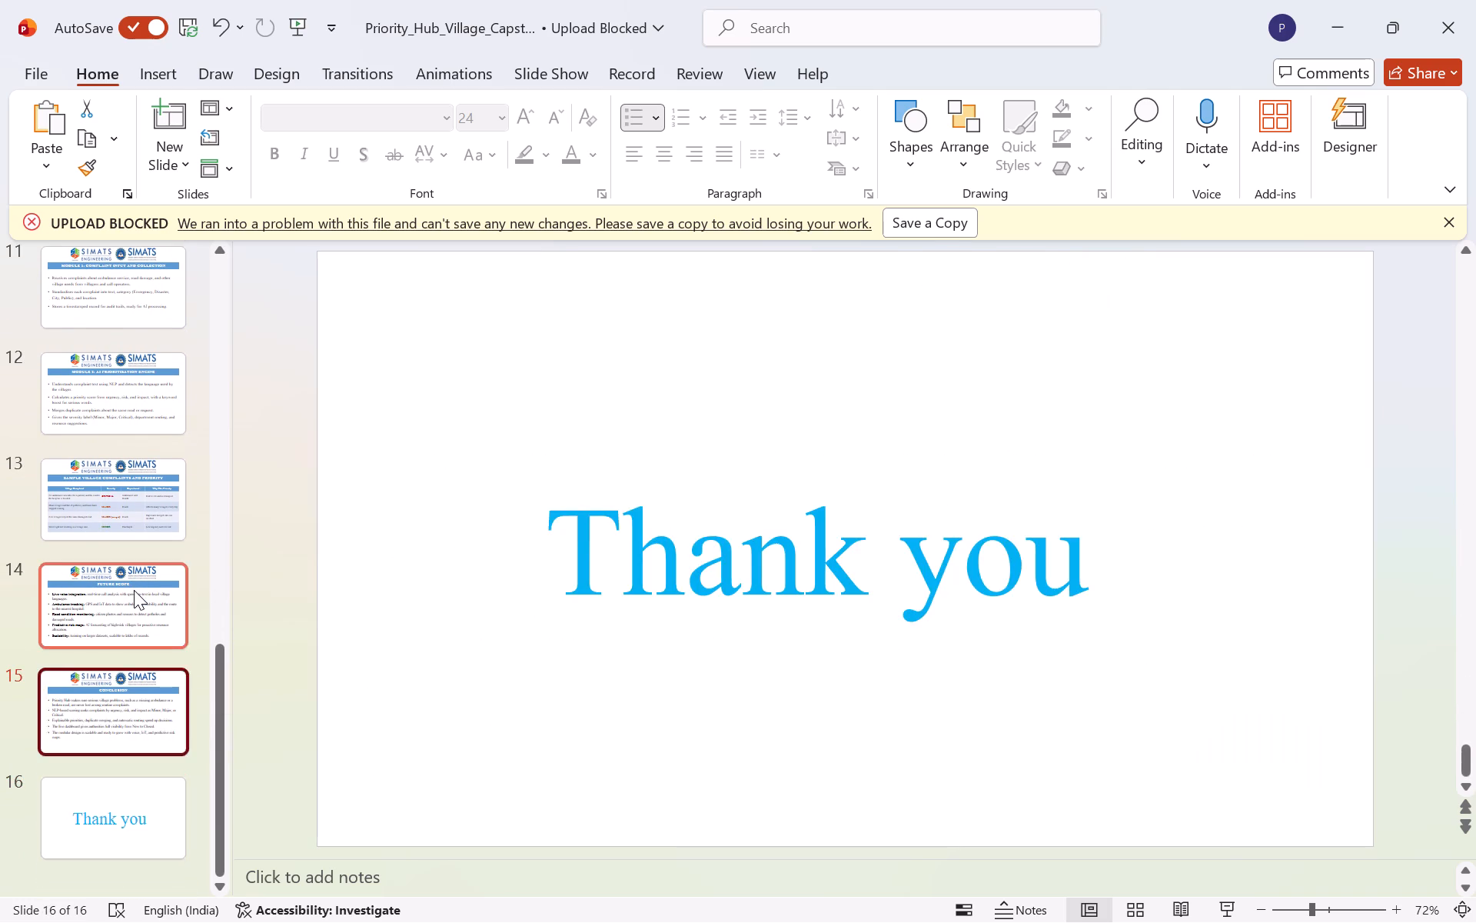
key(Up)
key(Up)
key(Up)
key(Up)
key(Up)
key(Up)
key(Up)
key(Up)
key(Up)
key(Up)
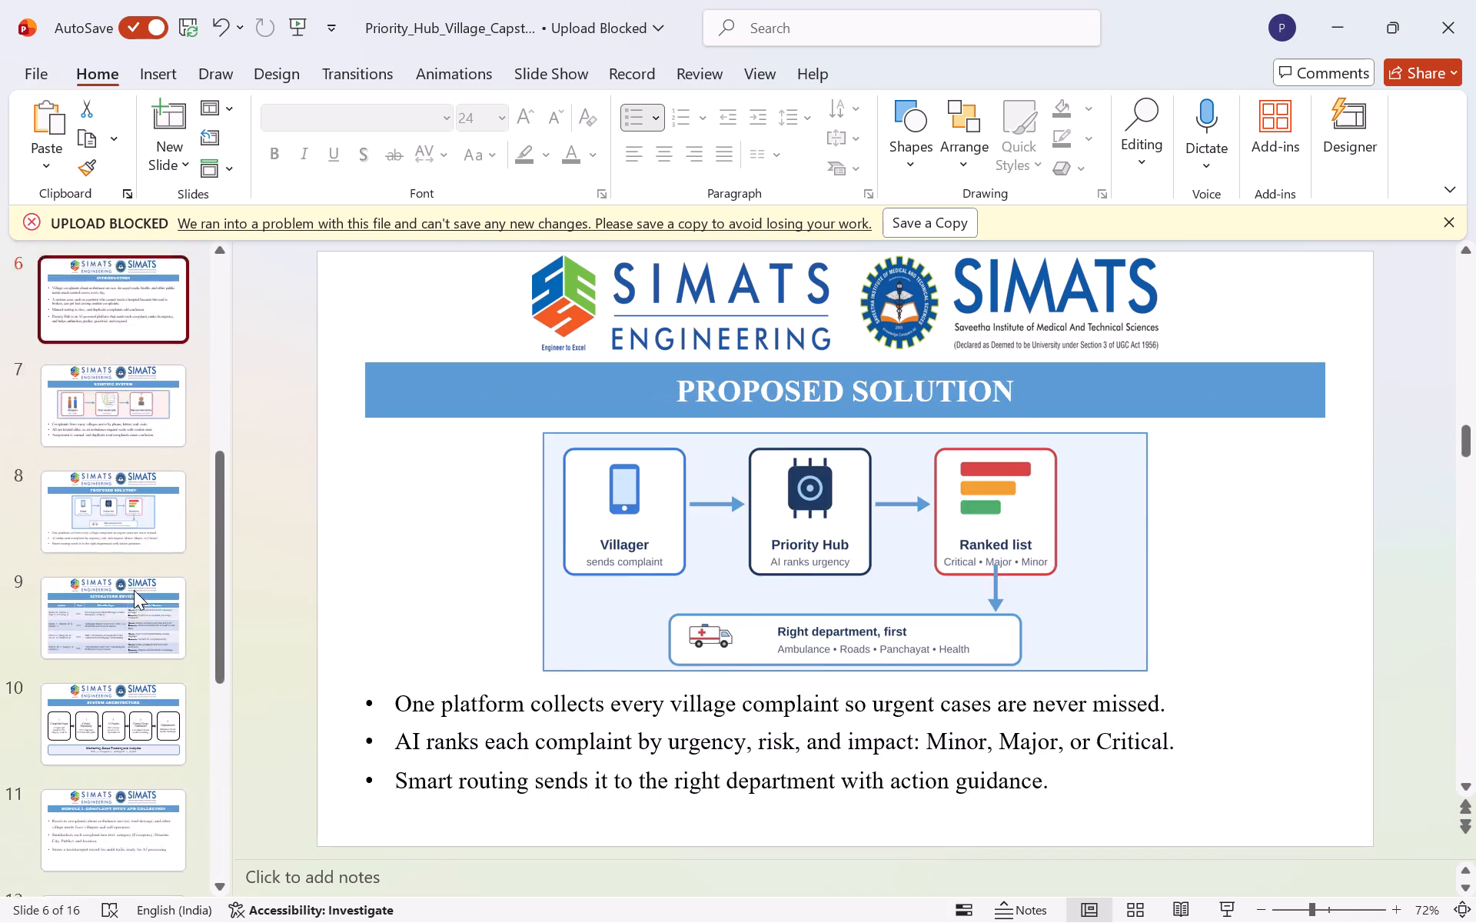
key(Up)
key(Up)
key(Up)
key(Up)
key(Up)
key(Up)
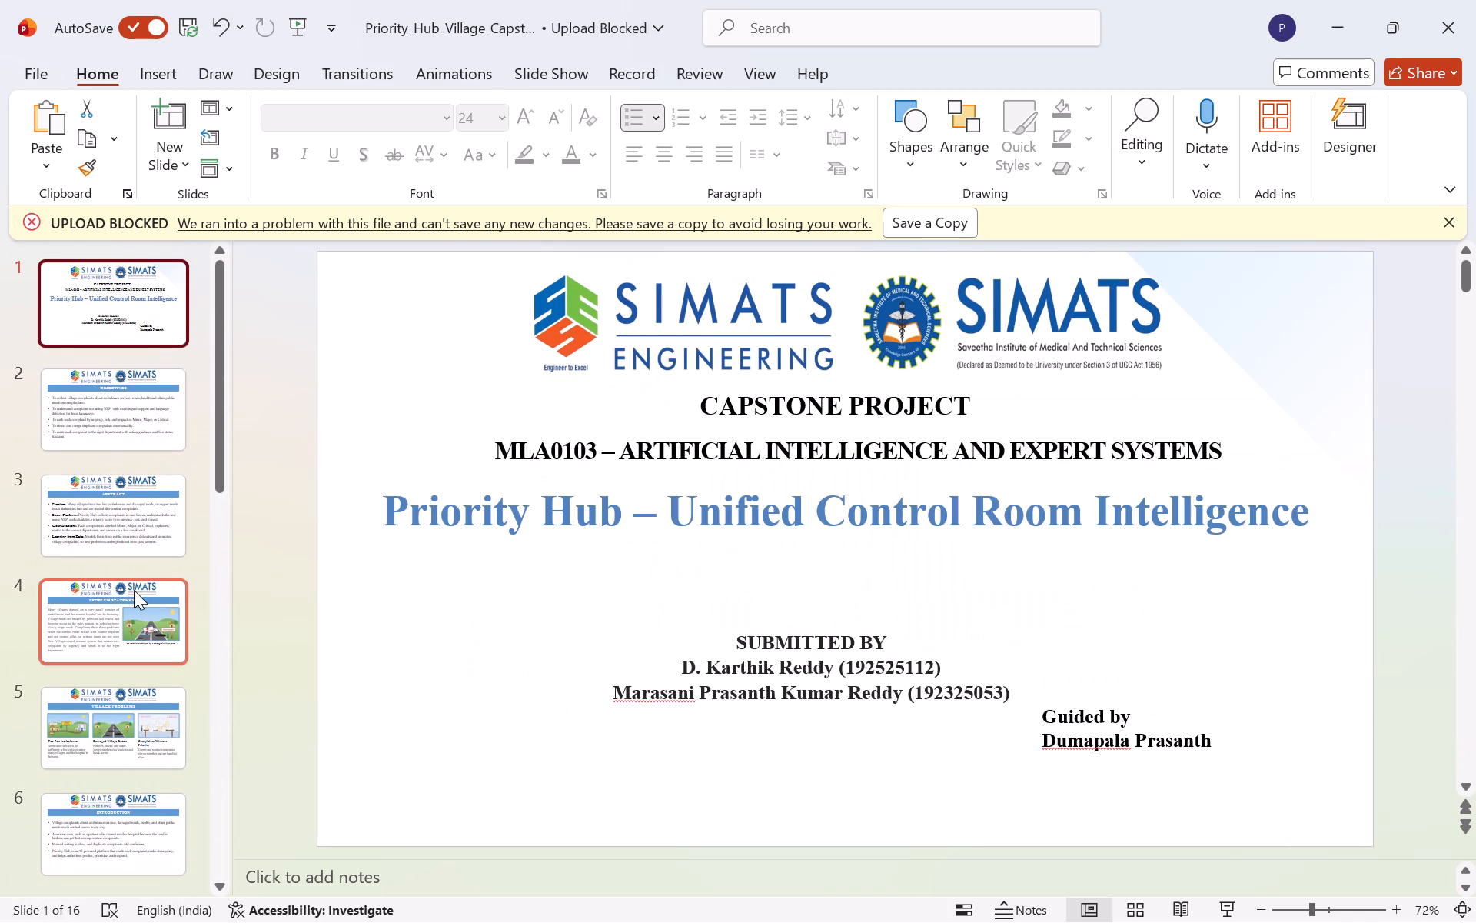
key(Down)
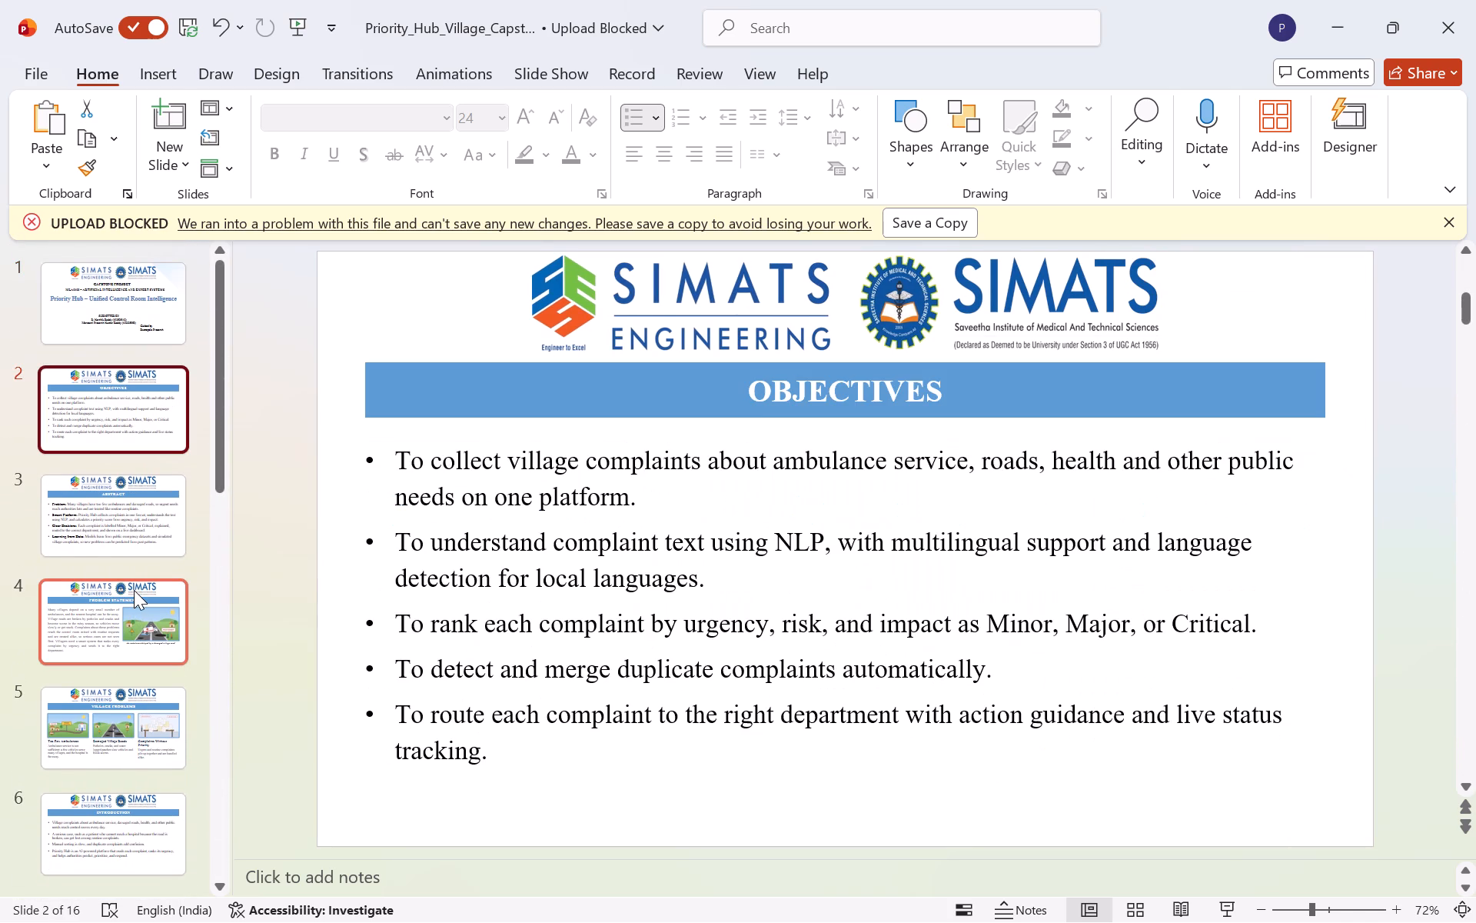
key(Down)
key(Down)
key(Down)
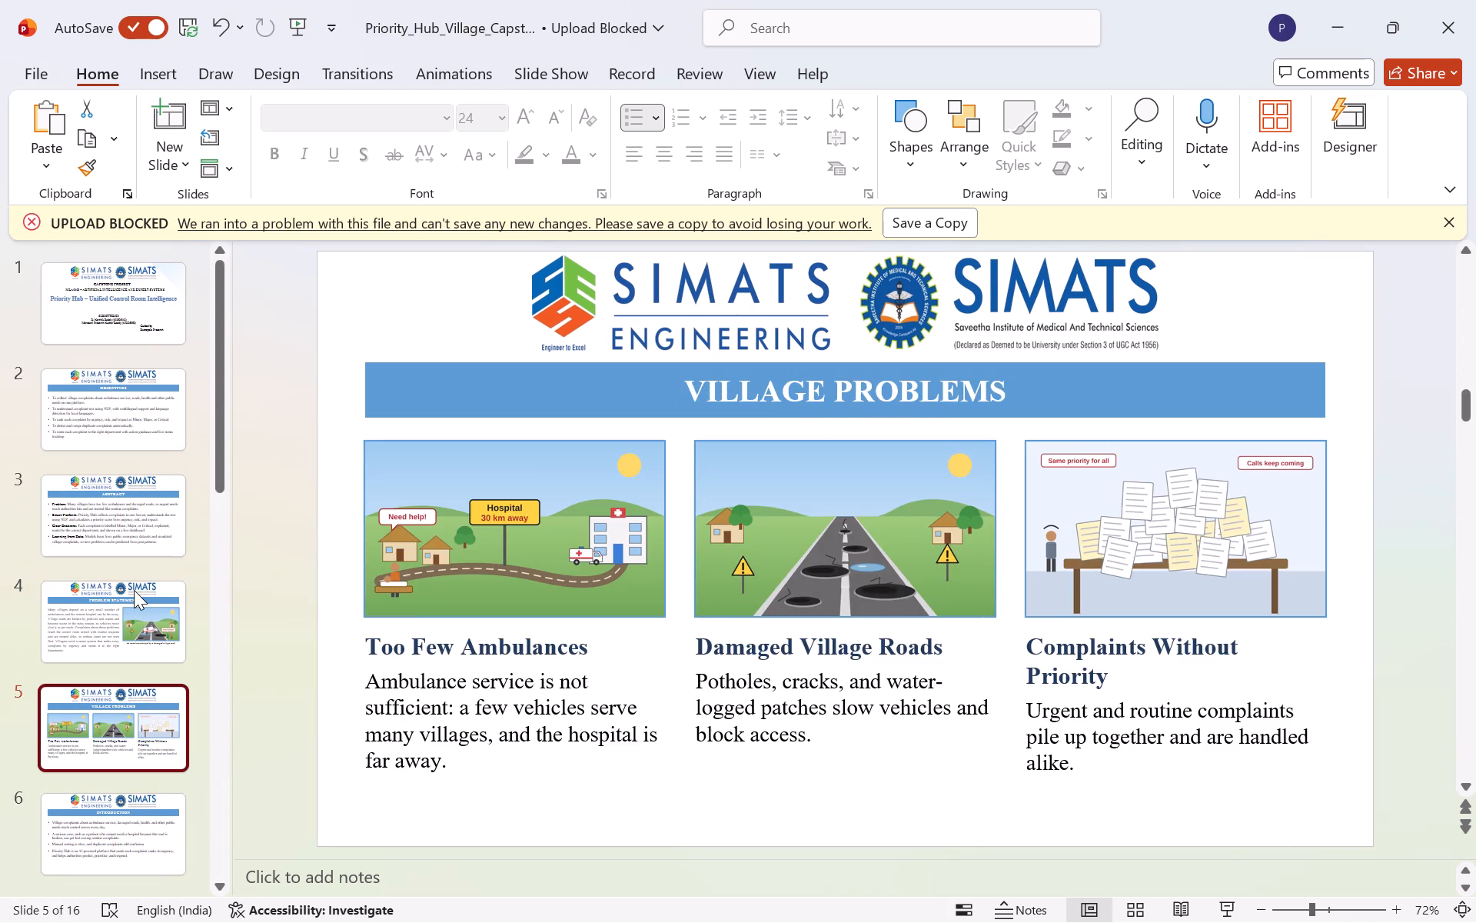
key(Down)
key(Down)
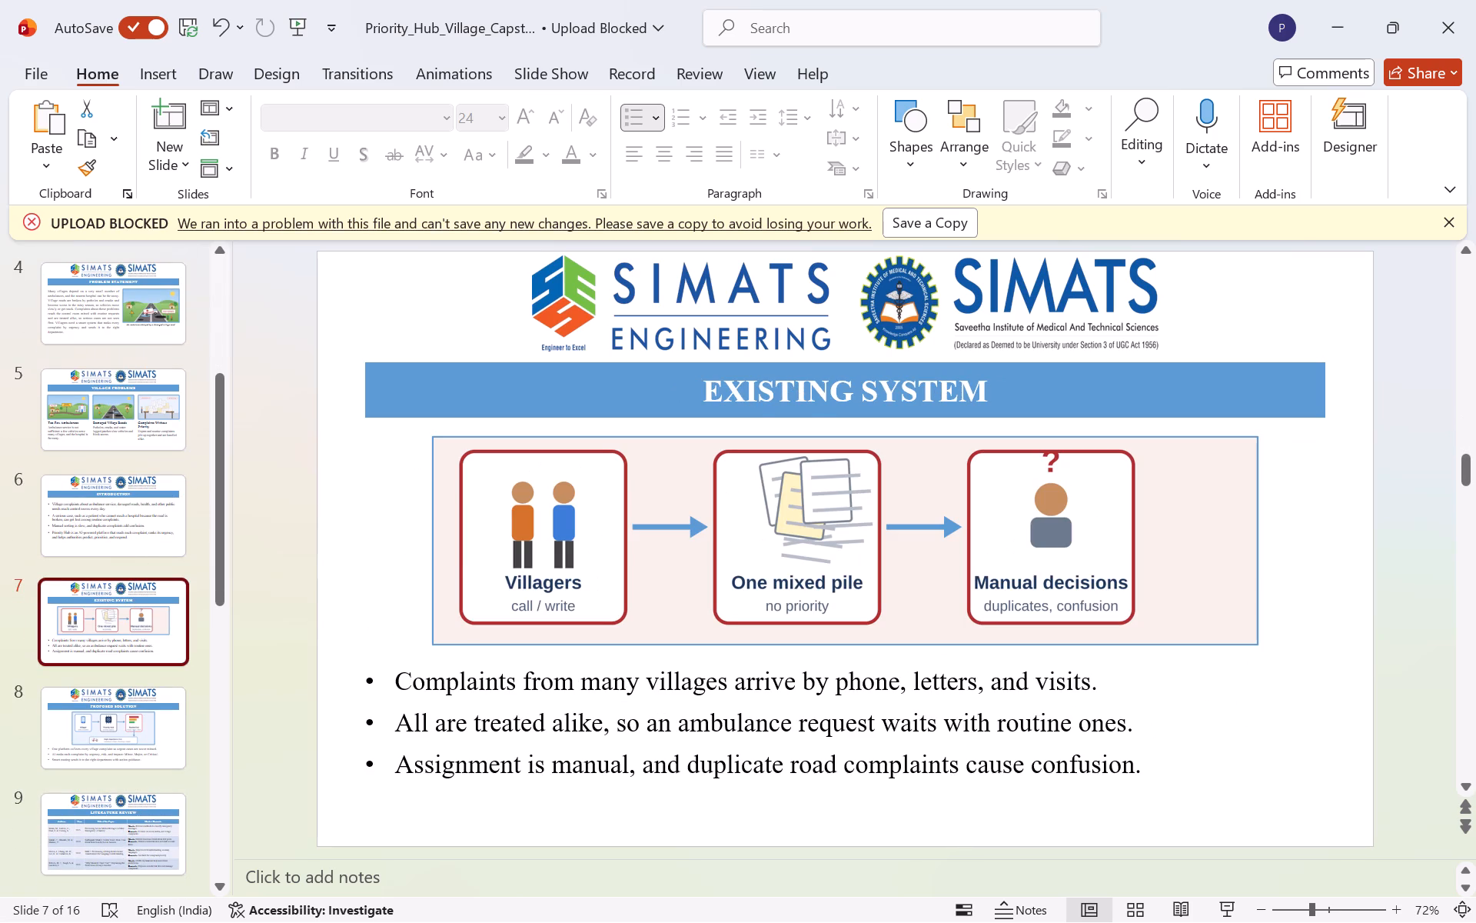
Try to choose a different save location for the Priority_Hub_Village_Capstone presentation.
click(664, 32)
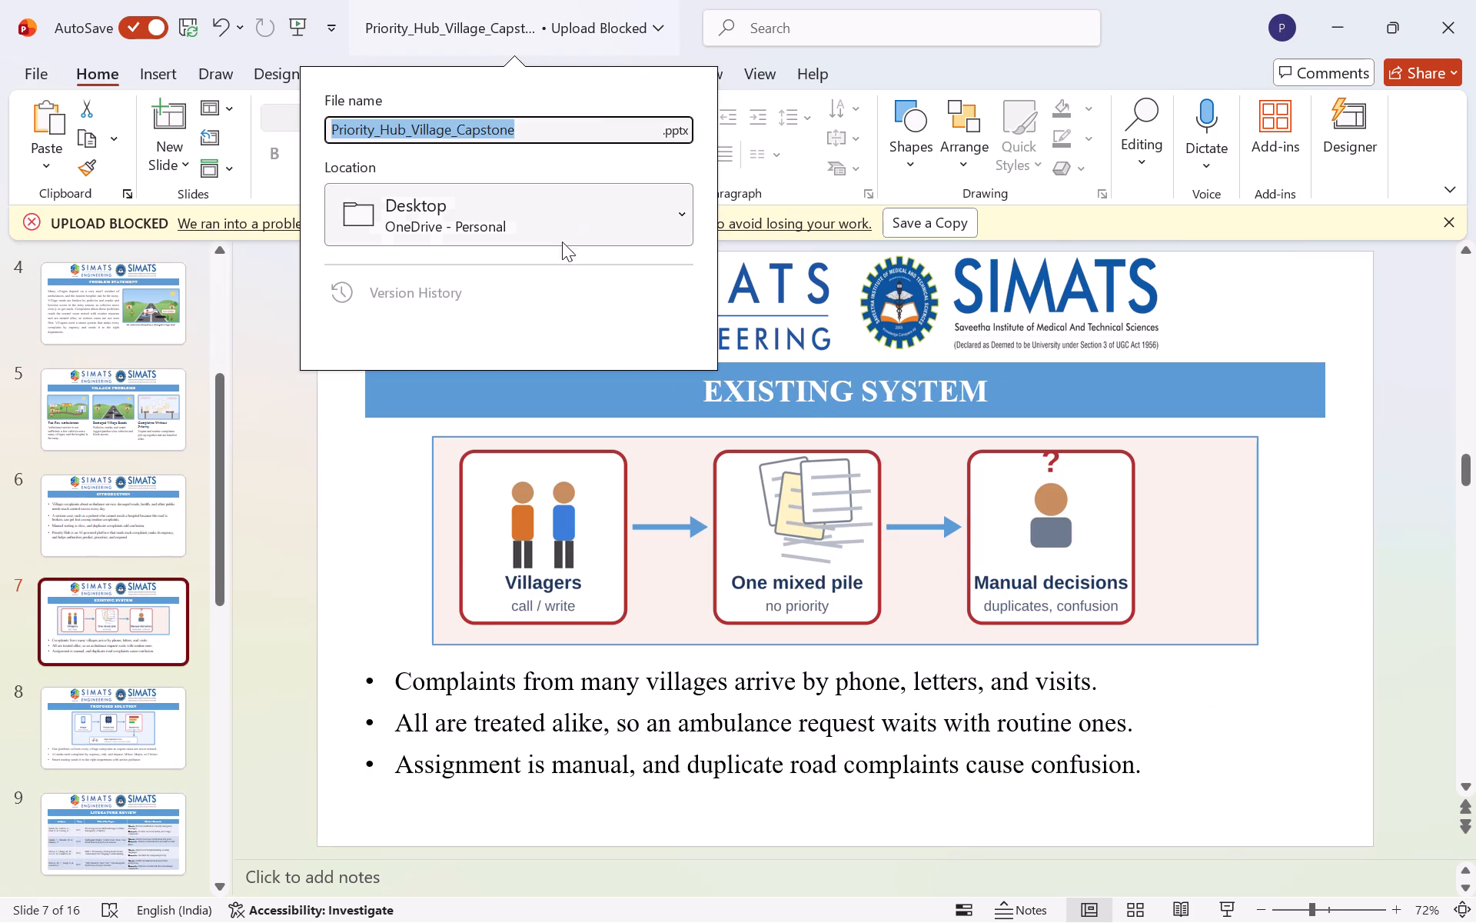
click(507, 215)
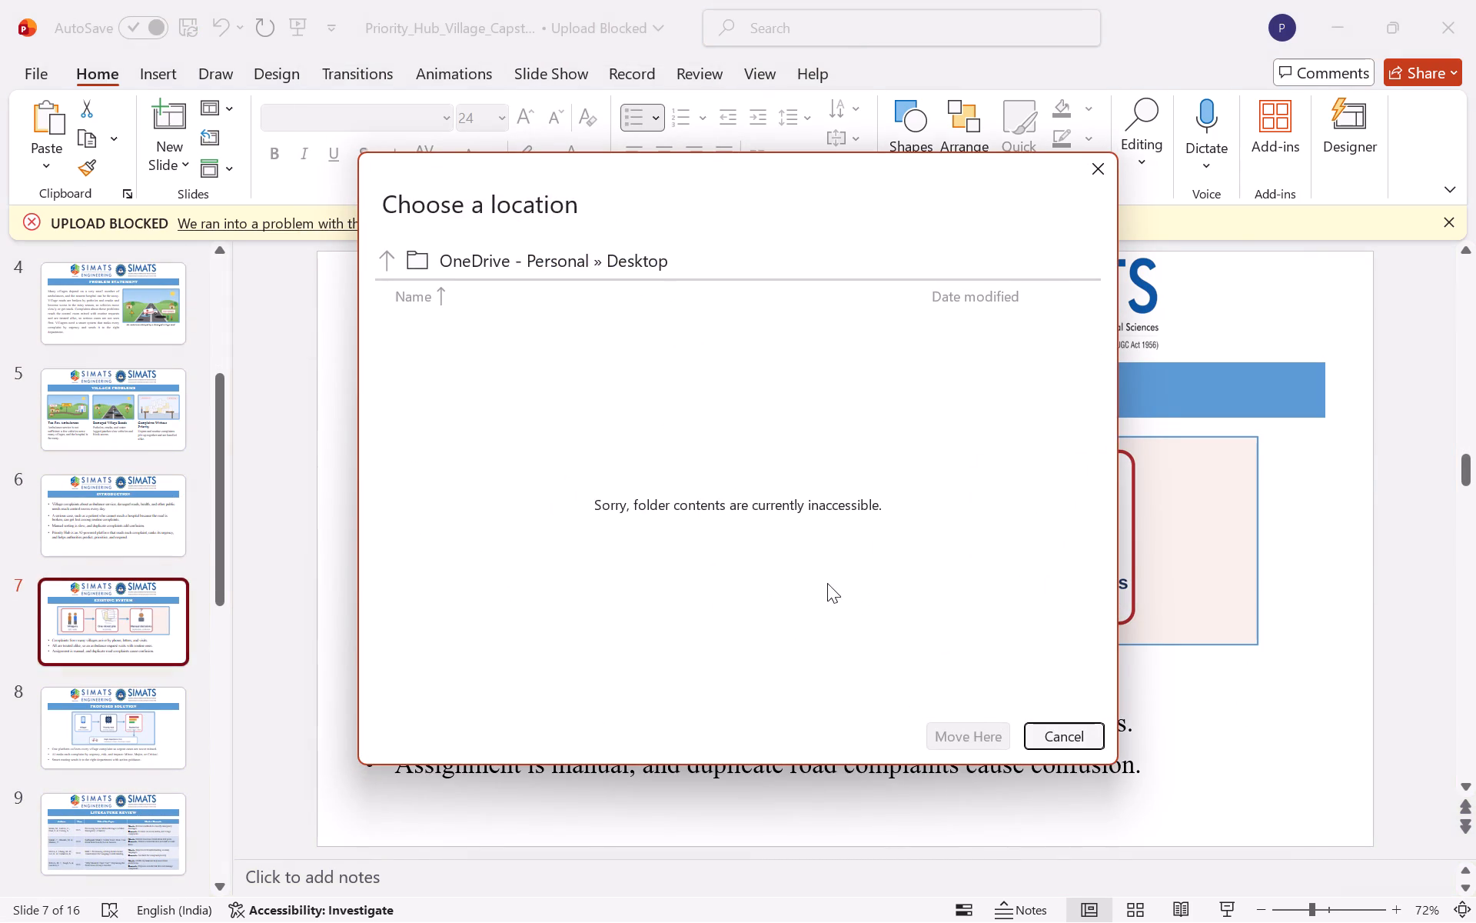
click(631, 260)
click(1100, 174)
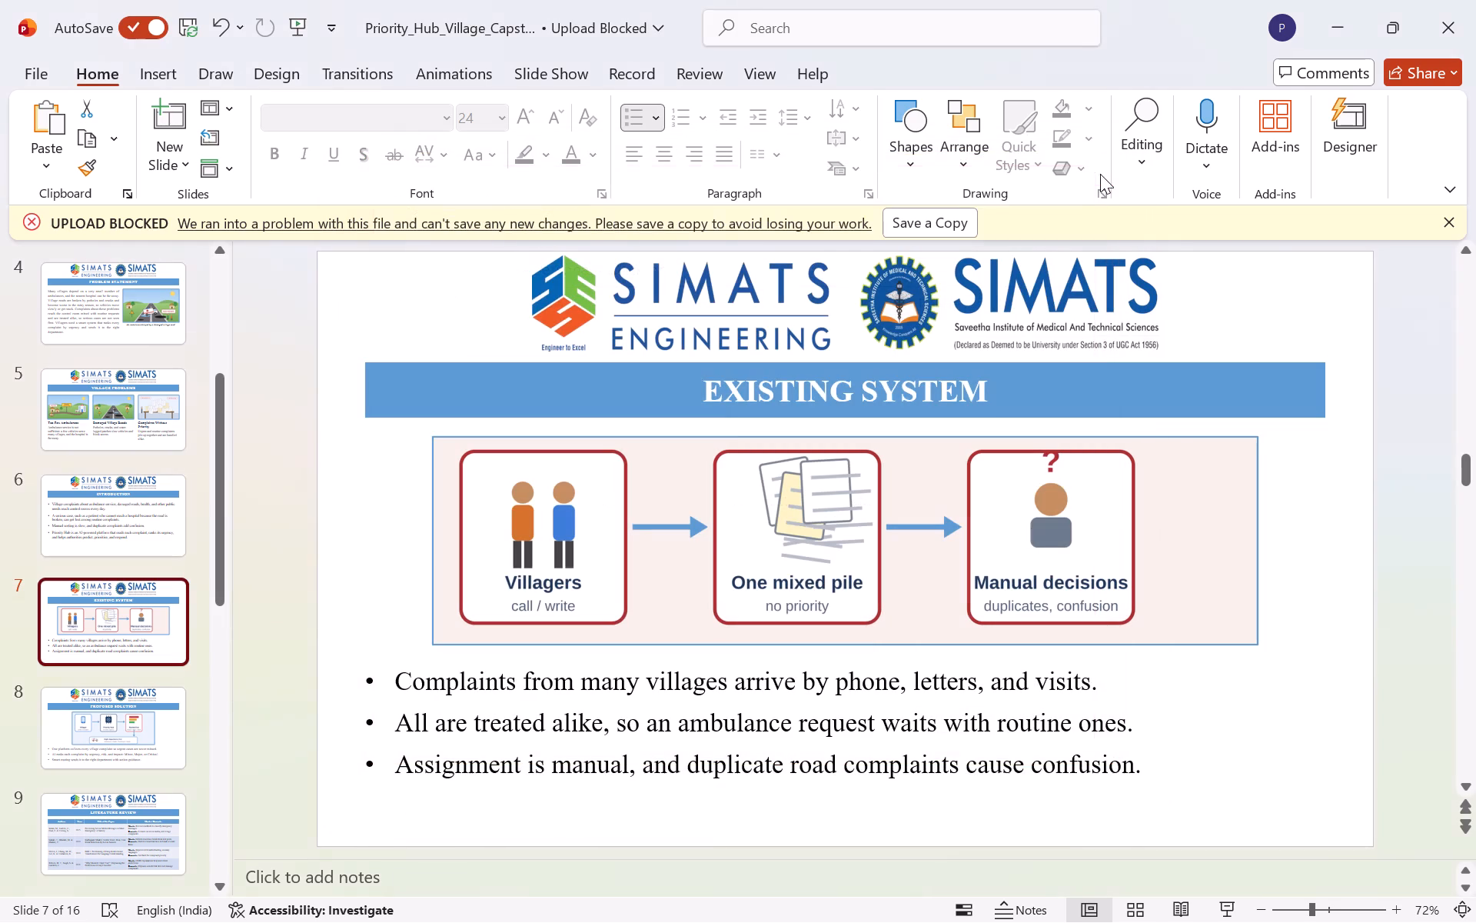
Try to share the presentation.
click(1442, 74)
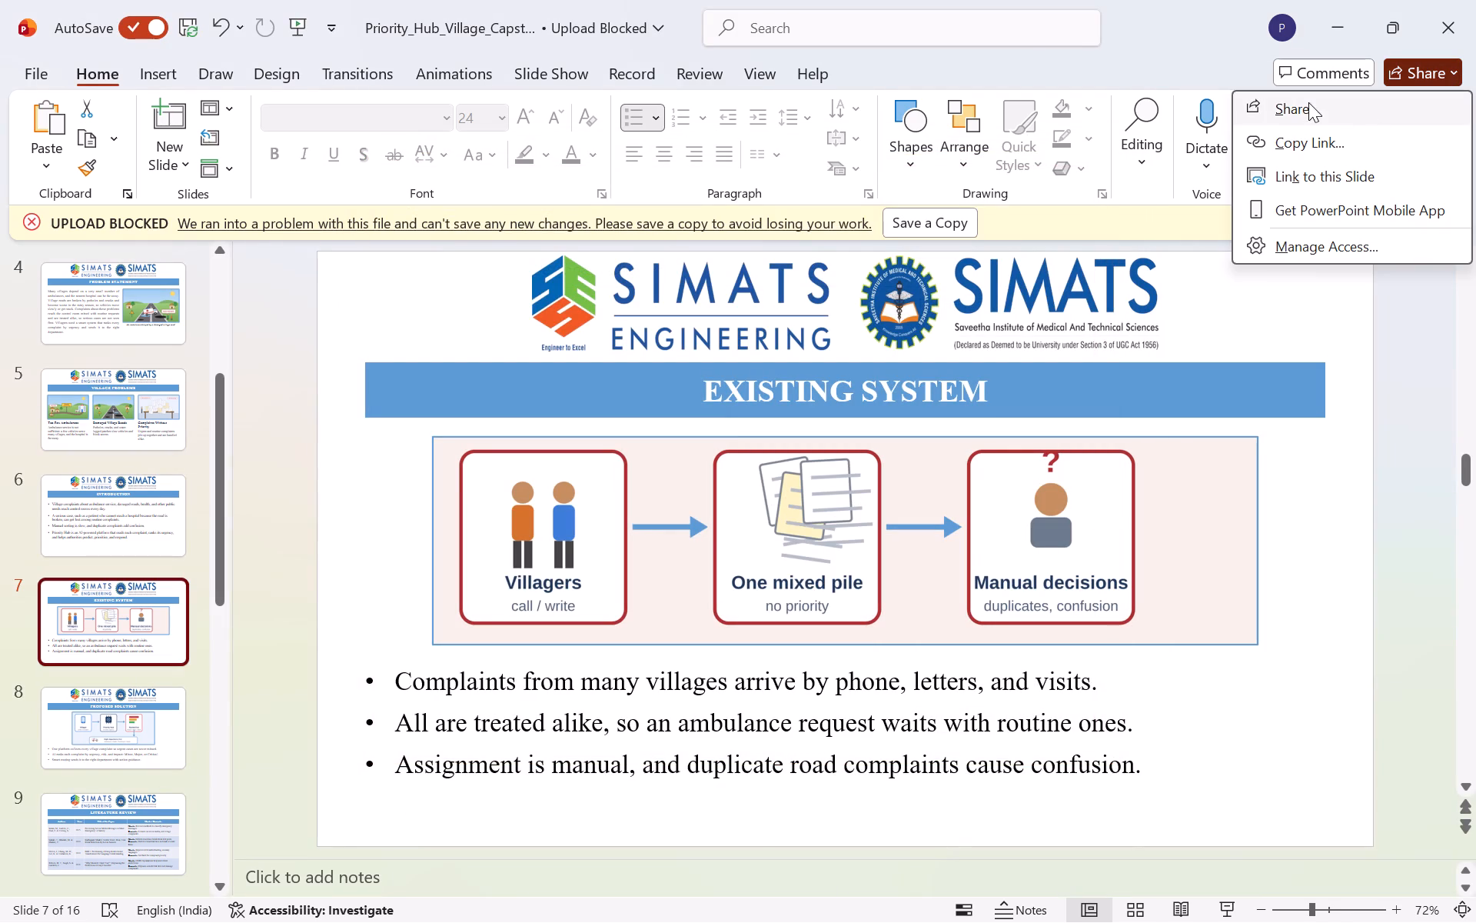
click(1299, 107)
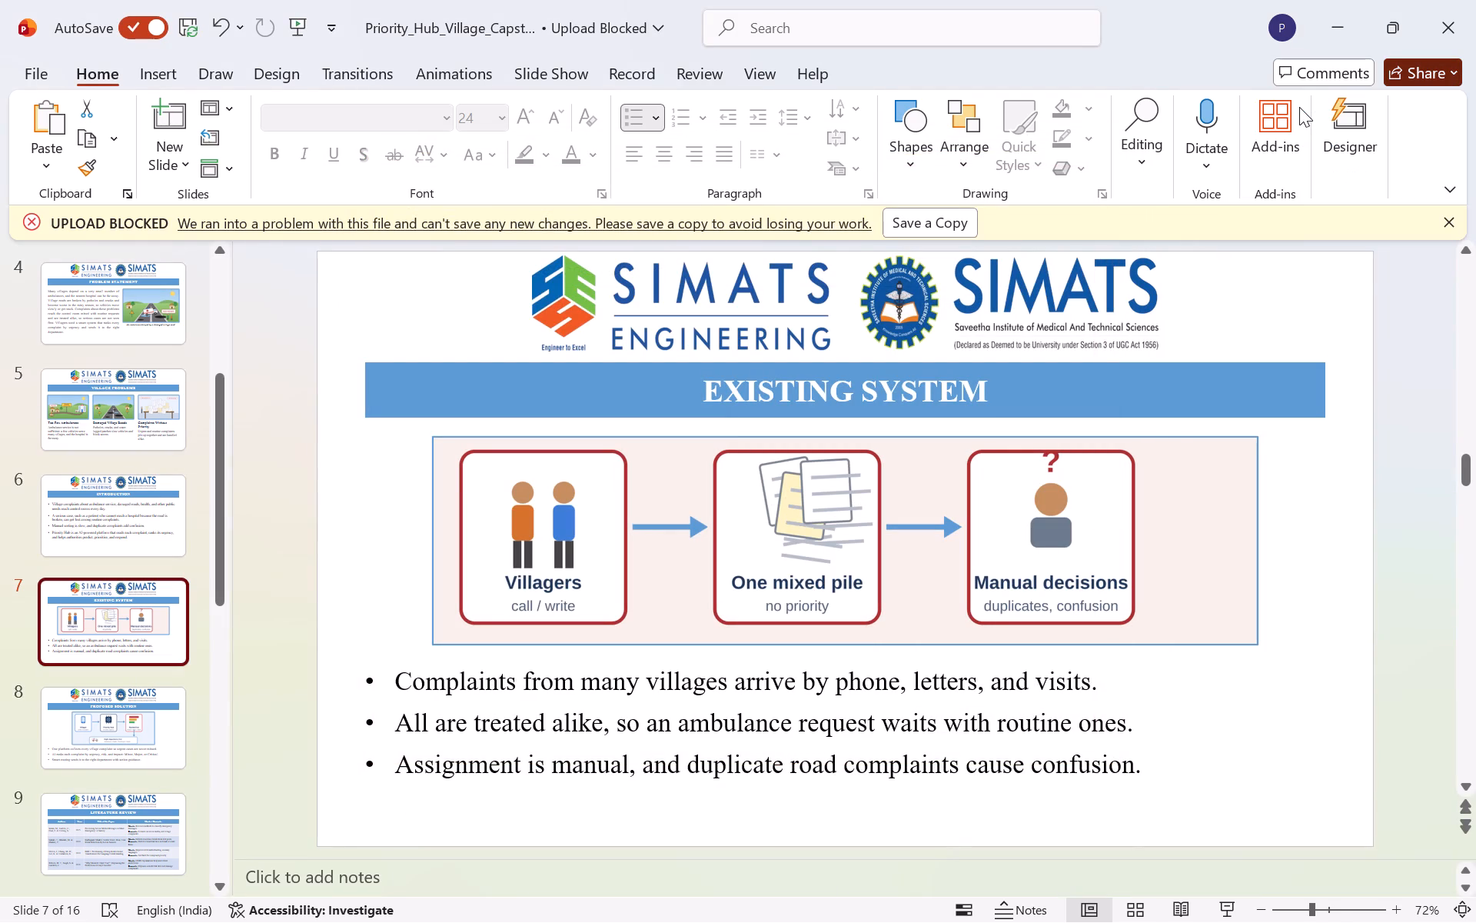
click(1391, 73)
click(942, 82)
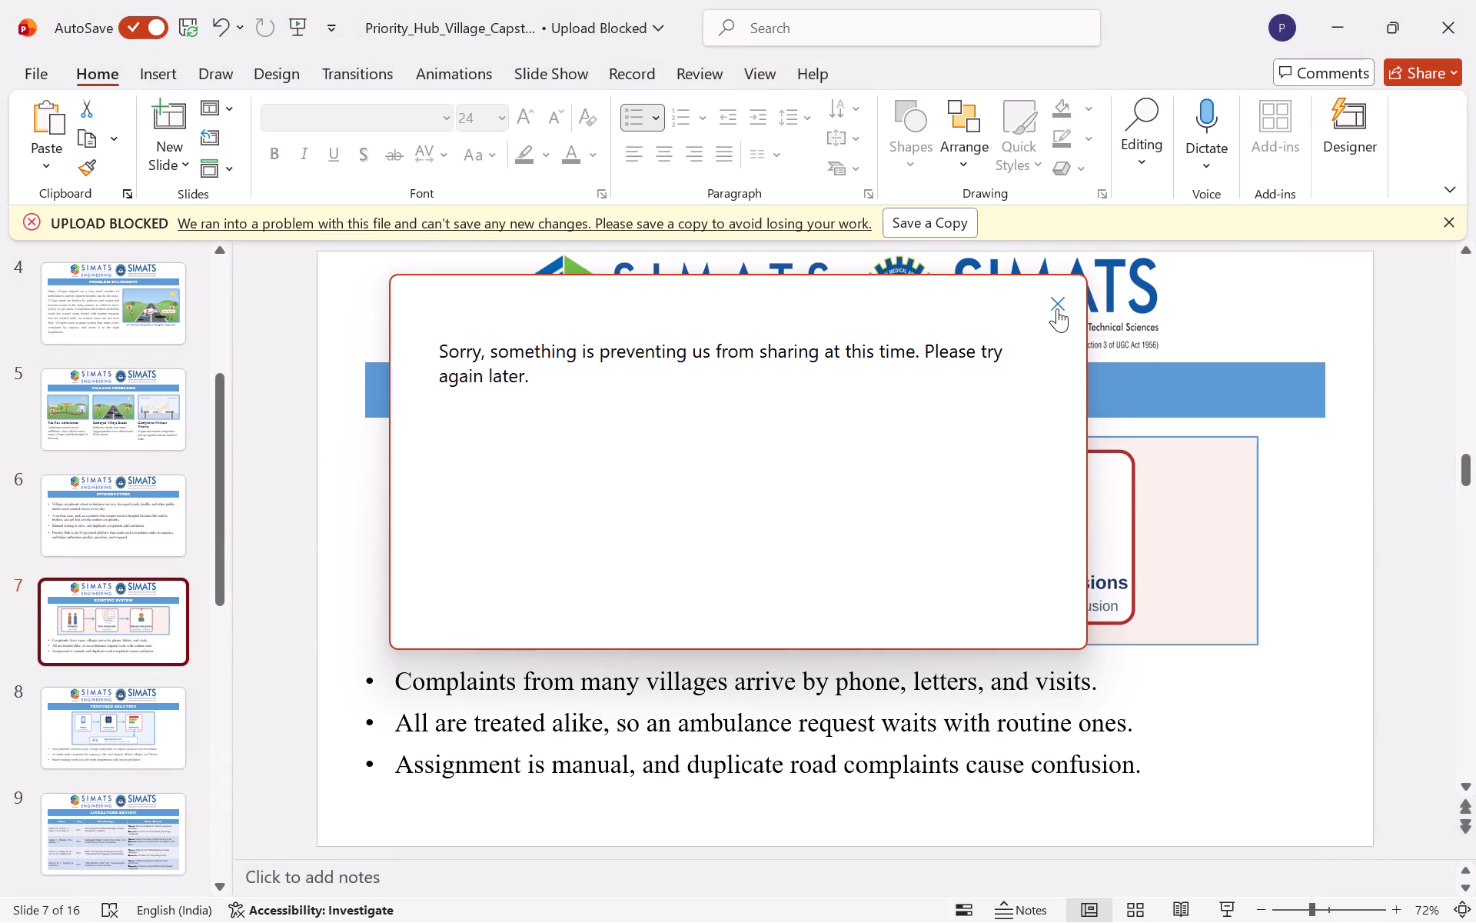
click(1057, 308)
Save a copy of the presentation in the OneDrive Desktop folder under the name "AI Presentation".
click(937, 229)
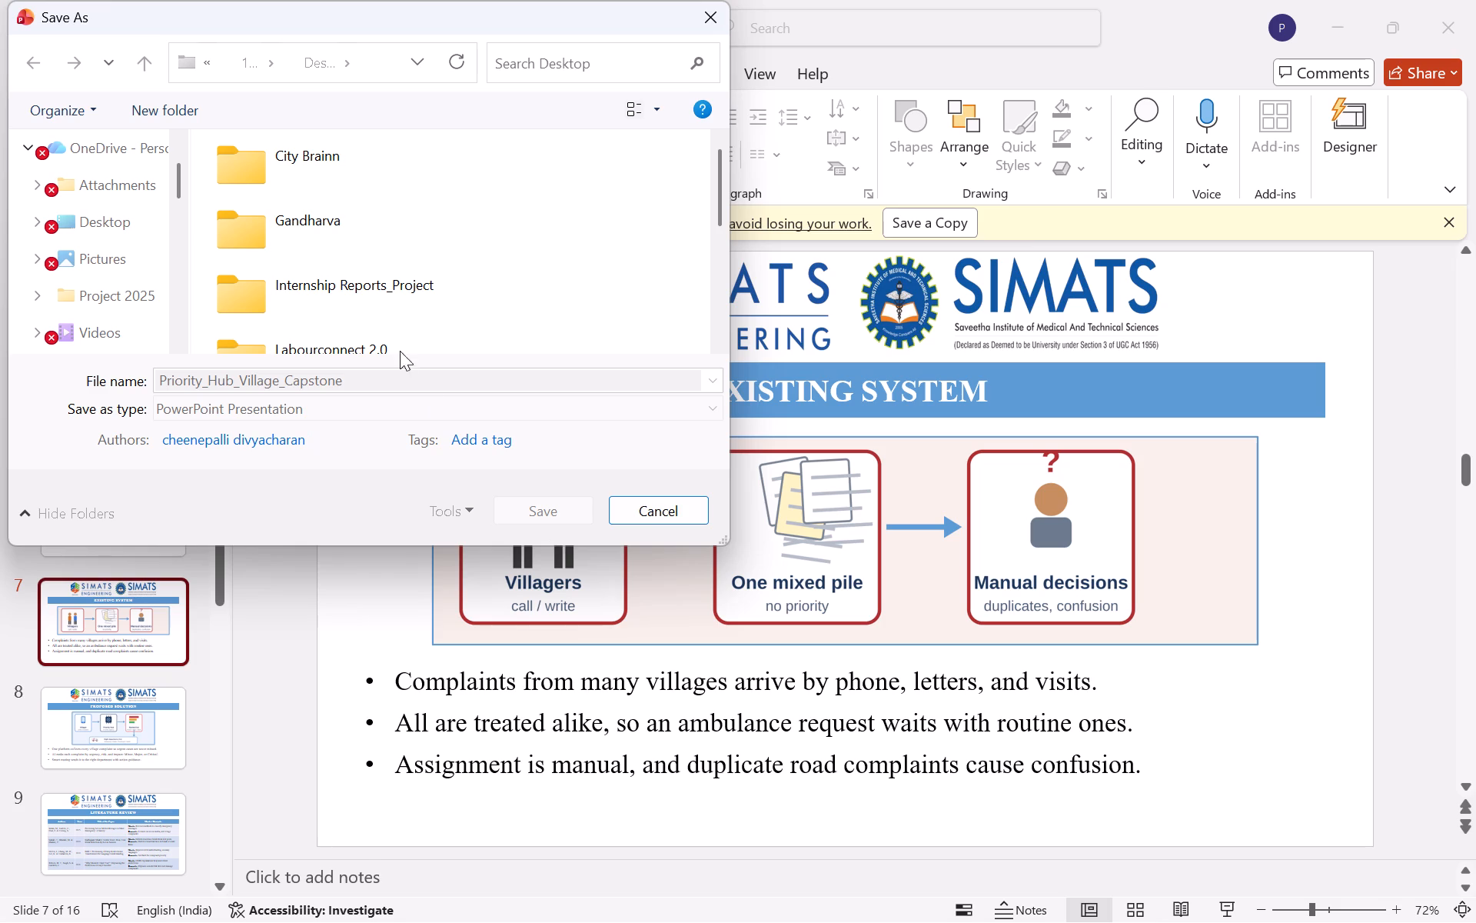
scroll(345, 298, down, 1)
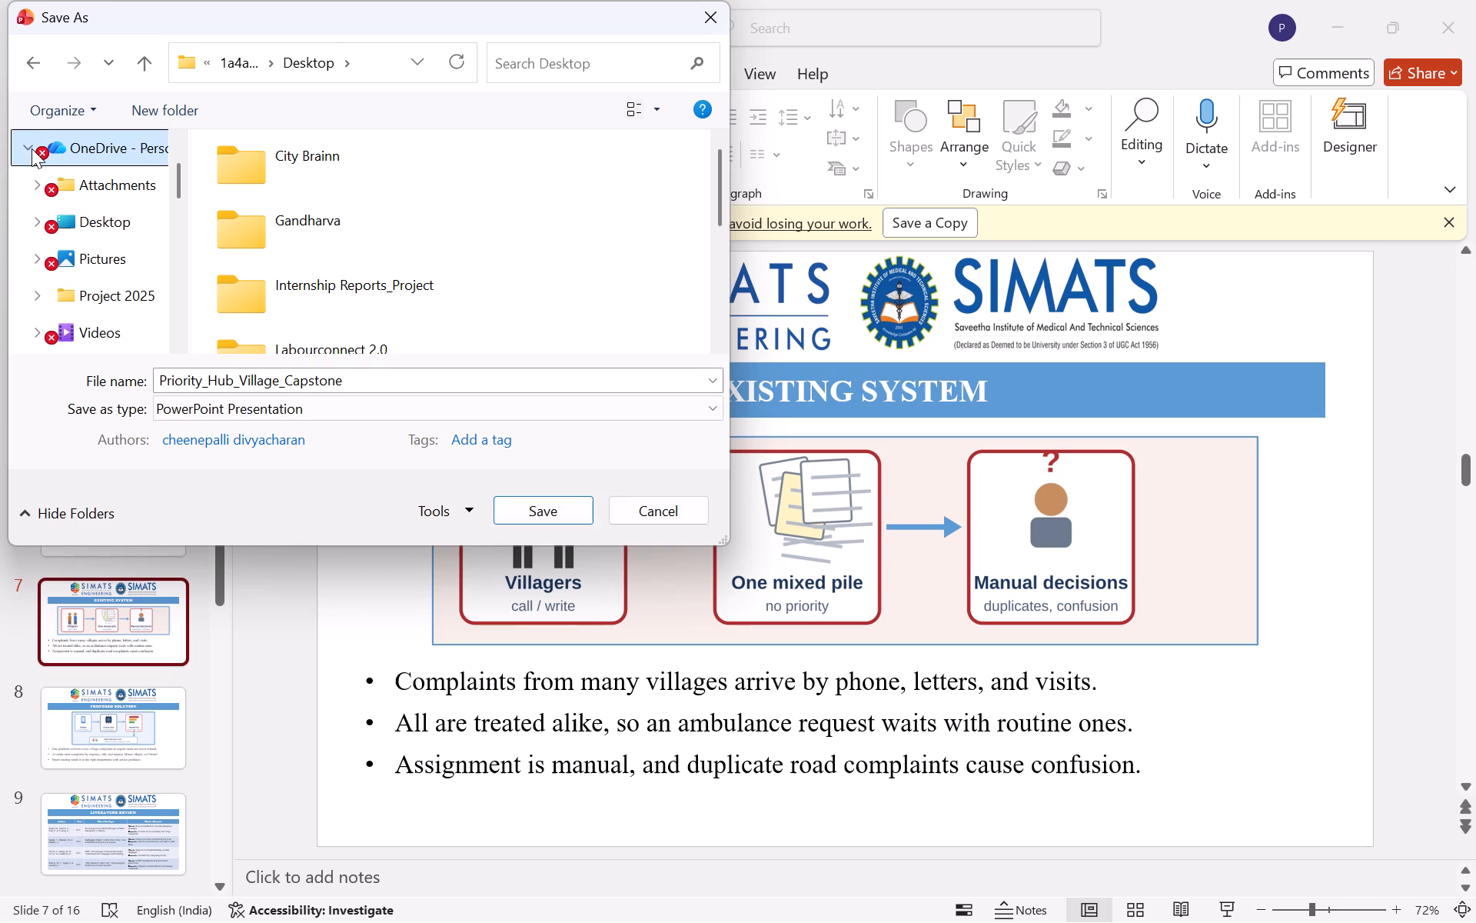
scroll(122, 254, up, 4)
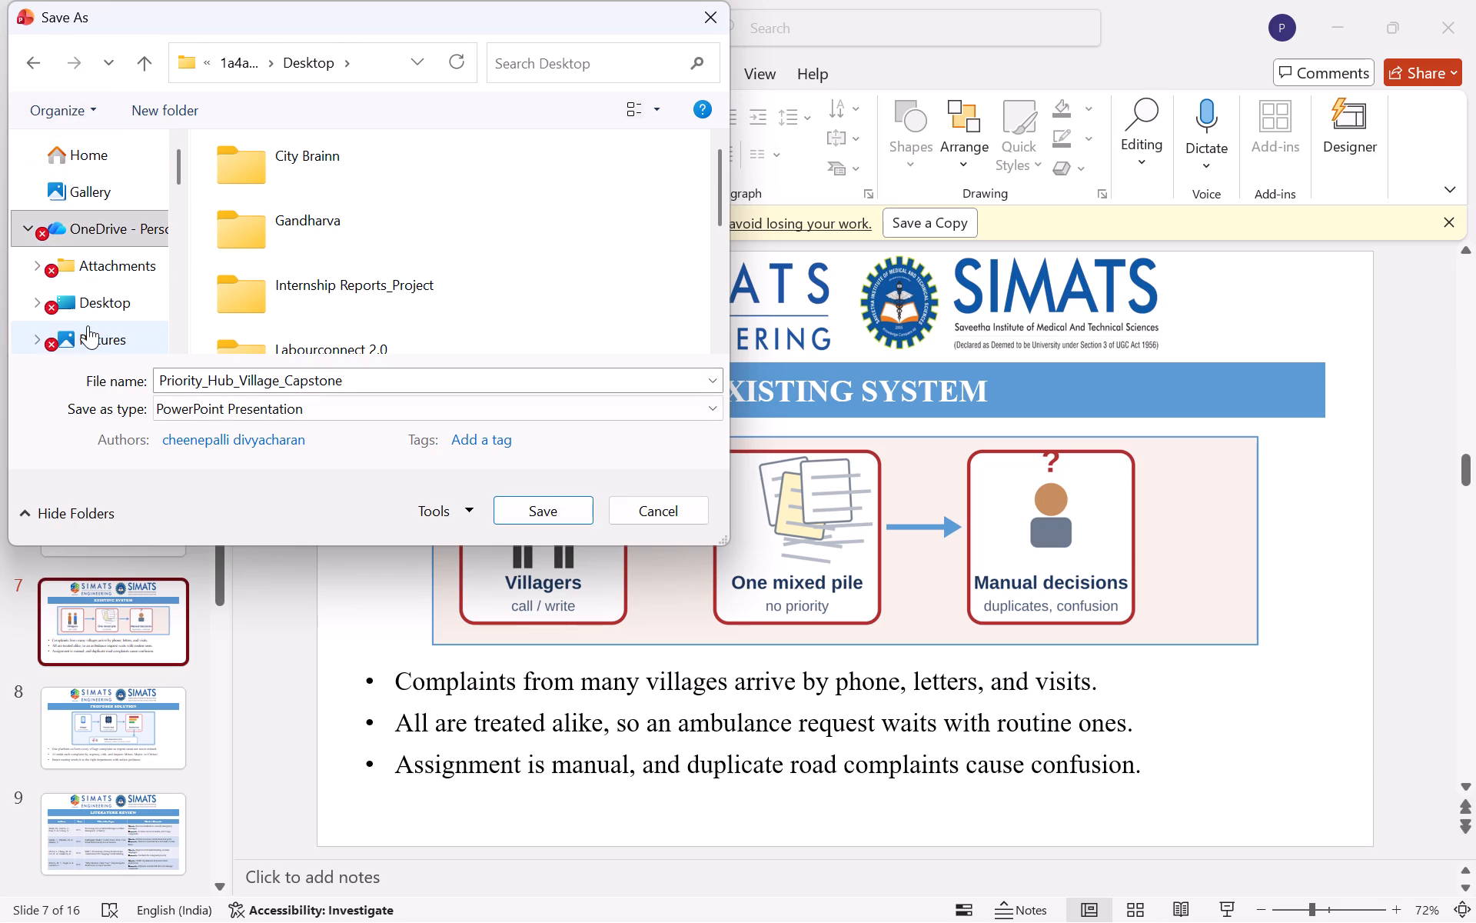
double_click(94, 312)
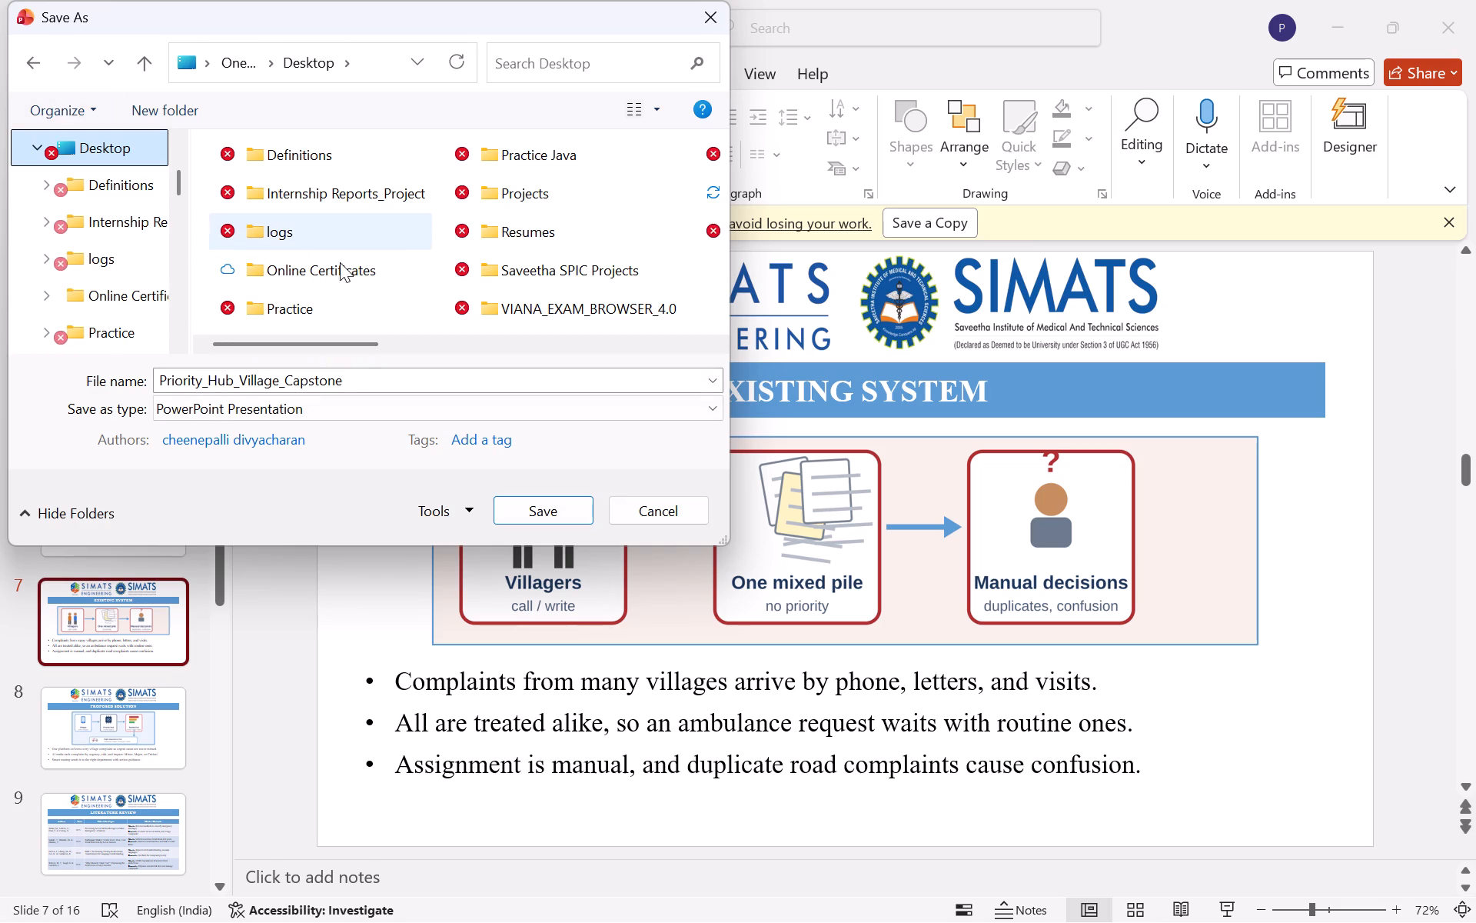
scroll(385, 243, down, 1)
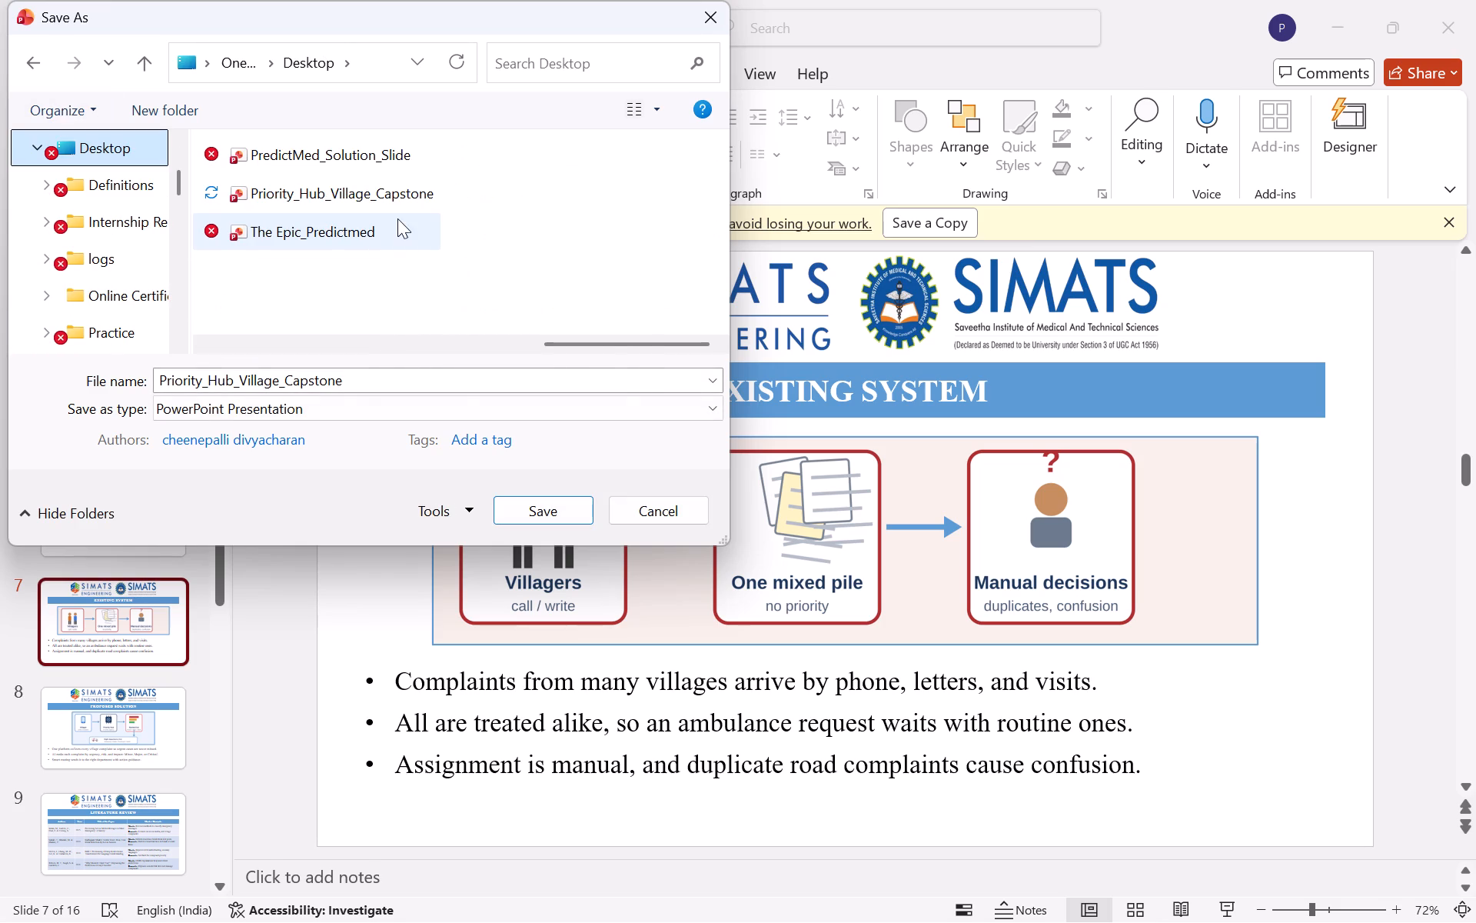
click(365, 185)
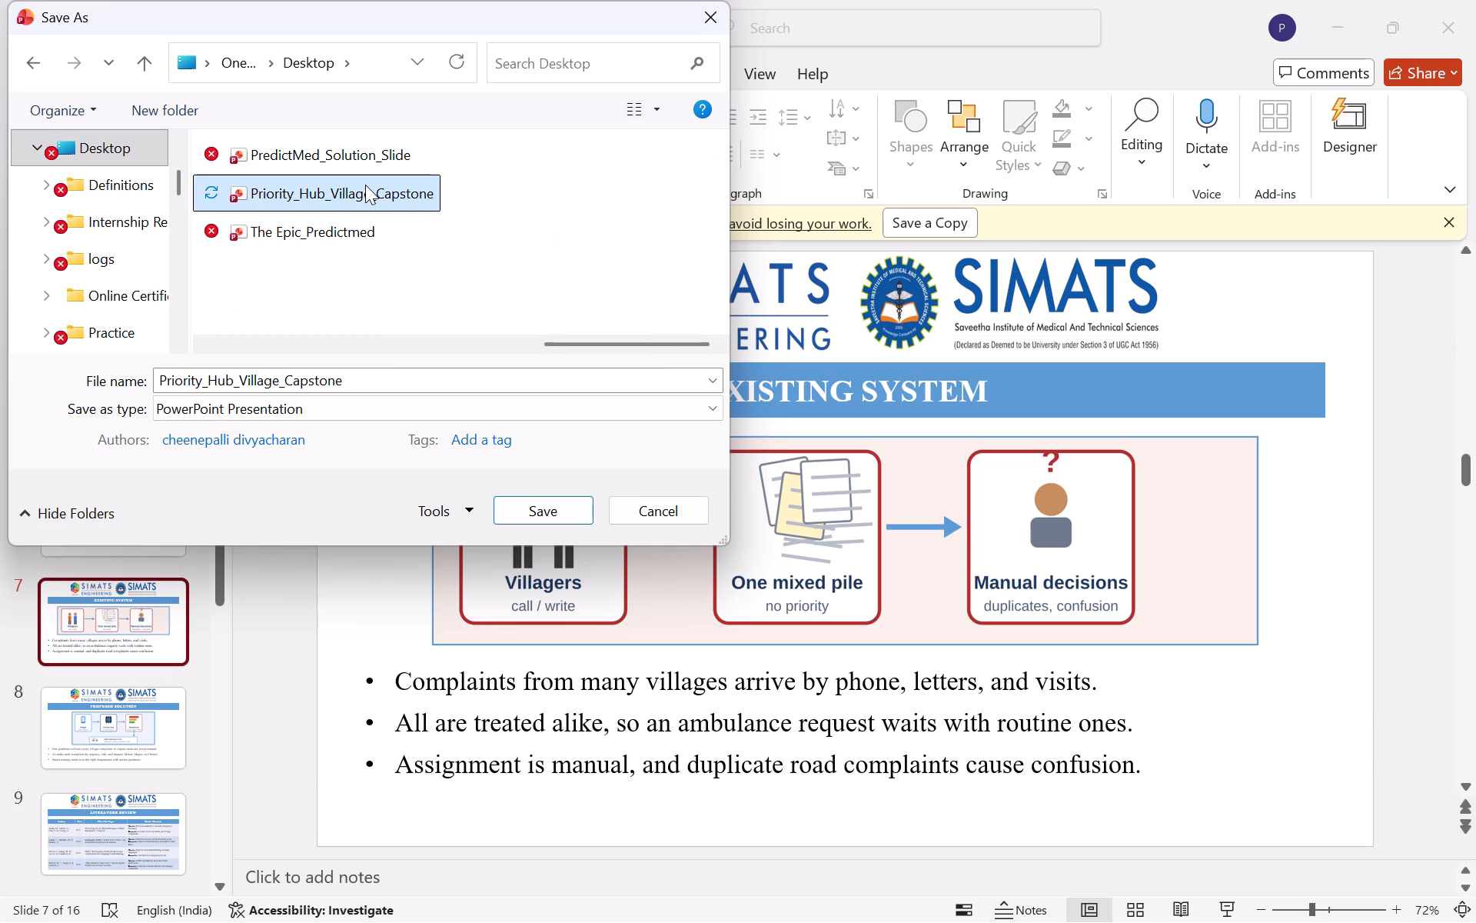
click(344, 385)
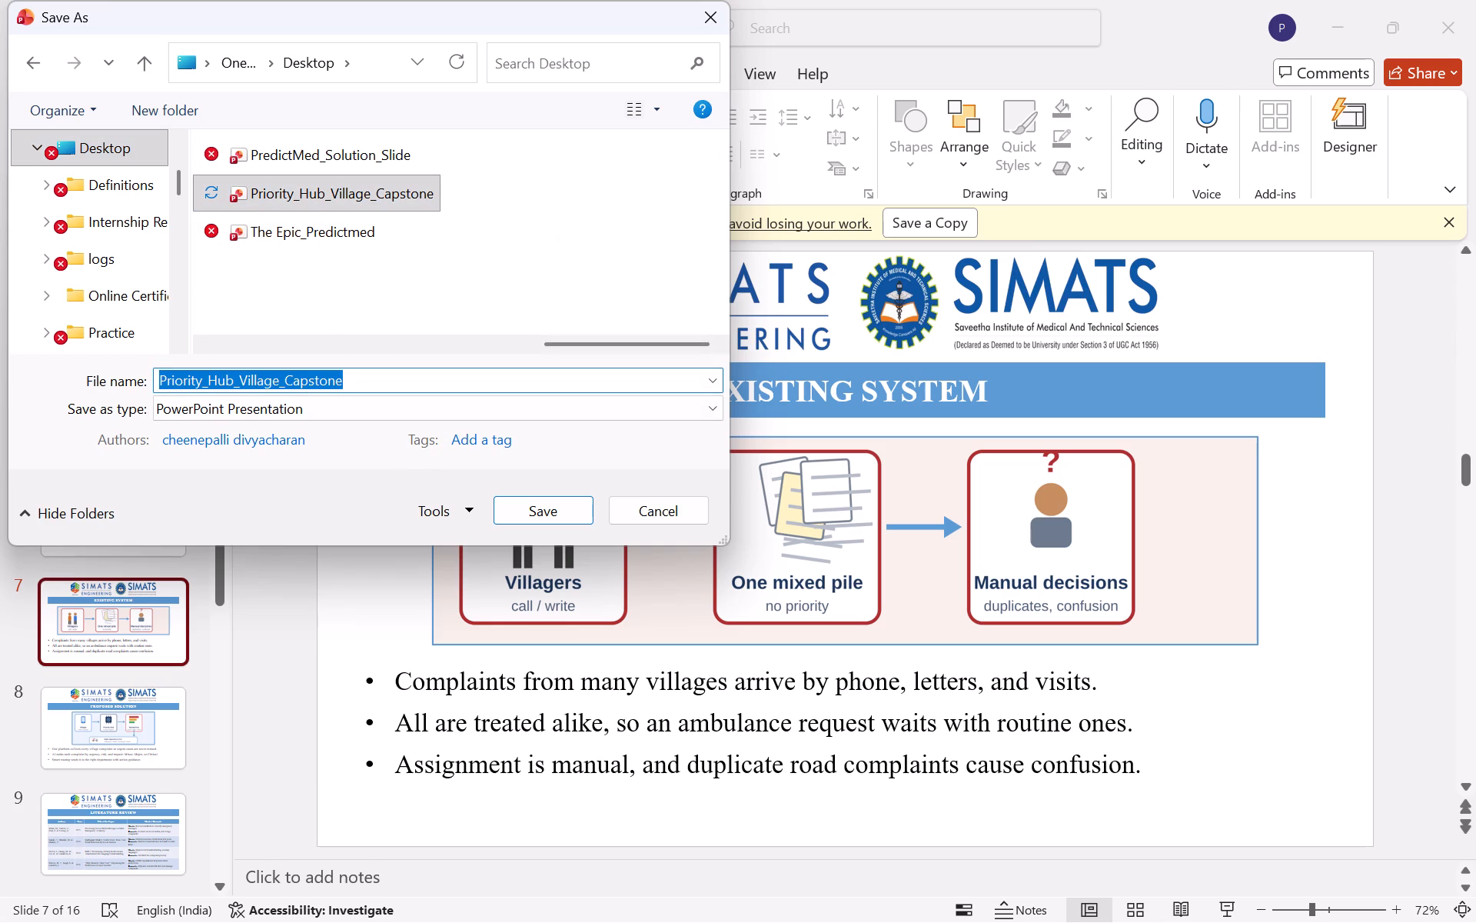
text(AI)
key(space)
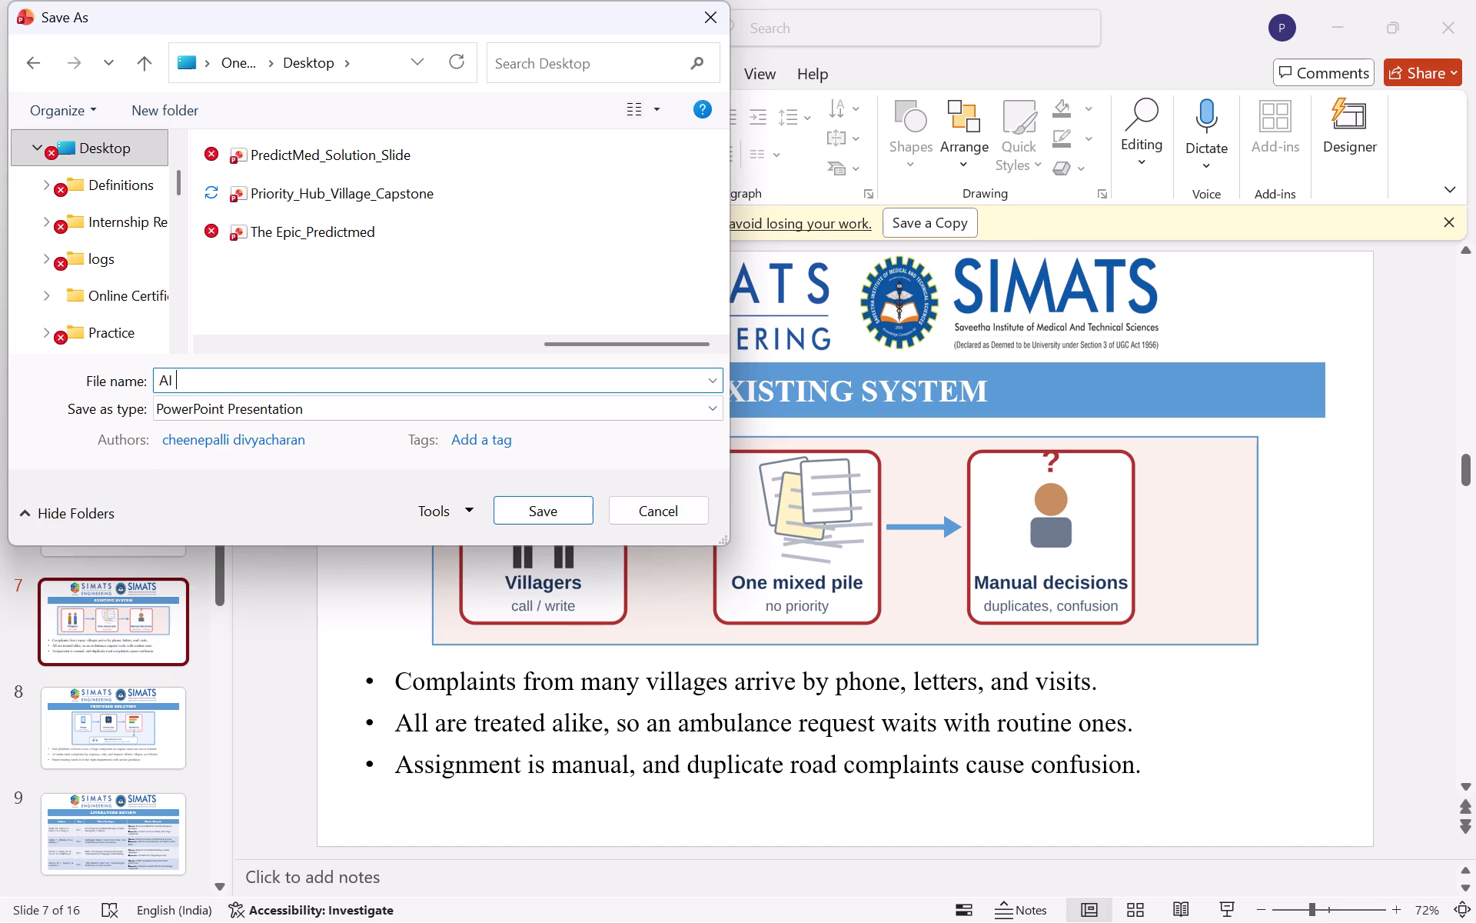
text(Presentatai)
key(BackSpace)
key(BackSpace)
key(BackSpace)
text(tion)
click(557, 509)
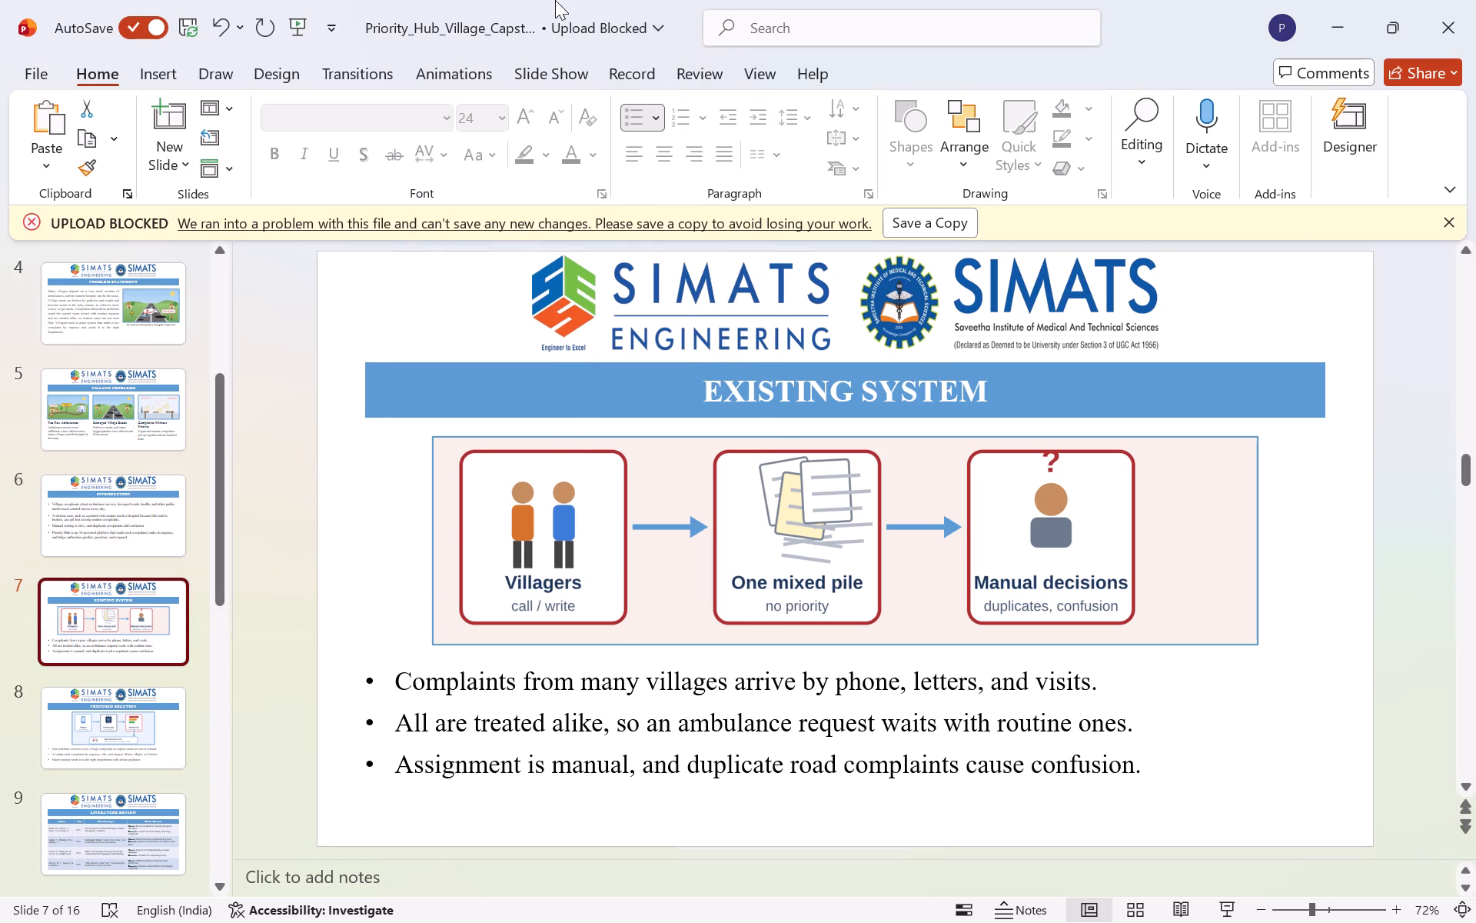
Open the "AI Presentation" copy from the Windows desktop.
click(631, 22)
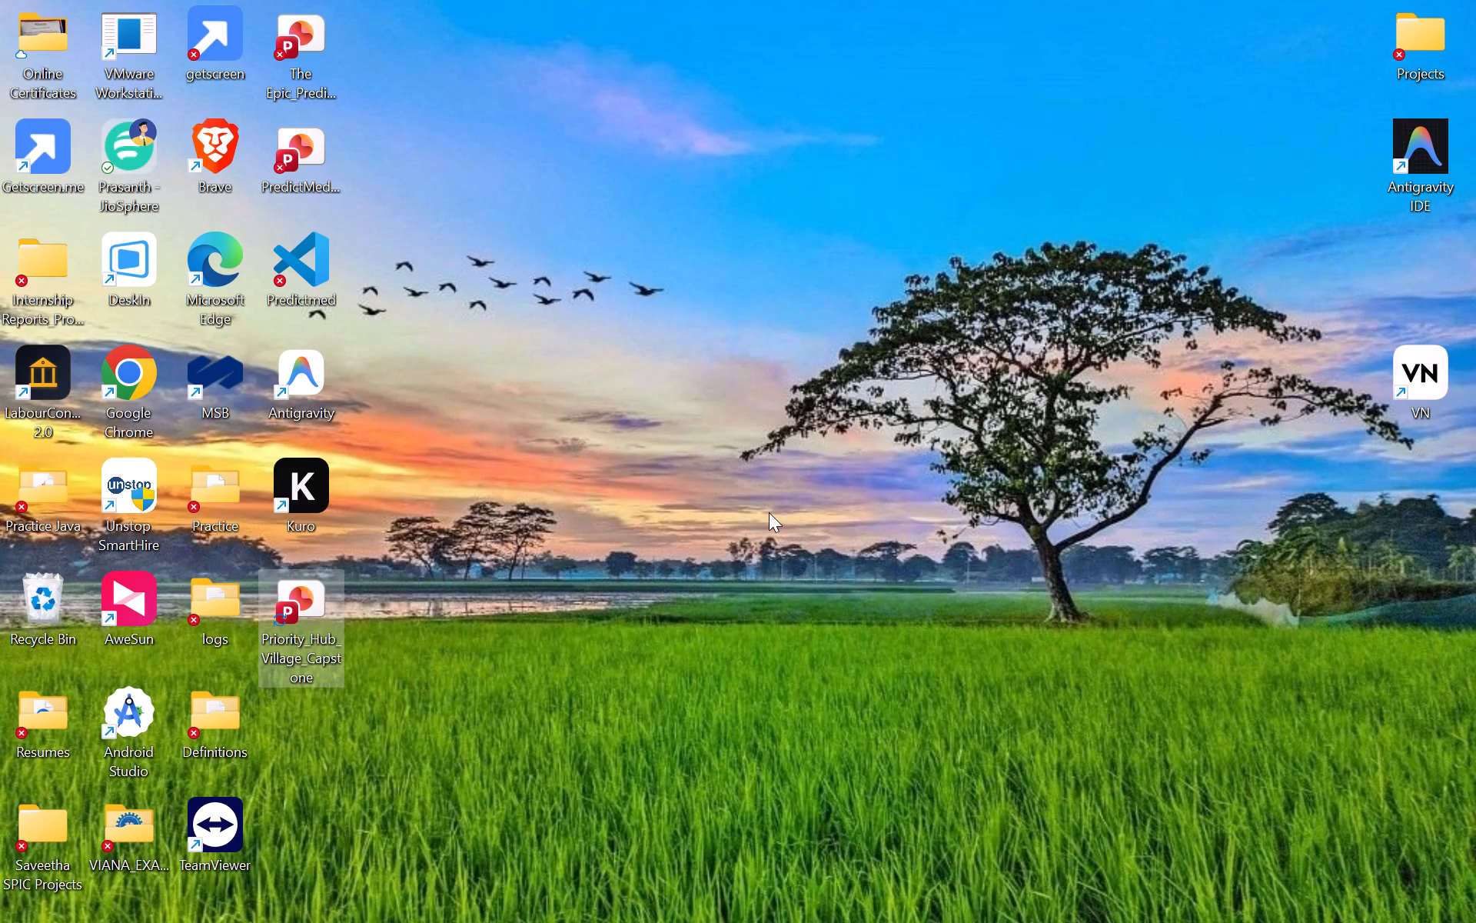
click(769, 512)
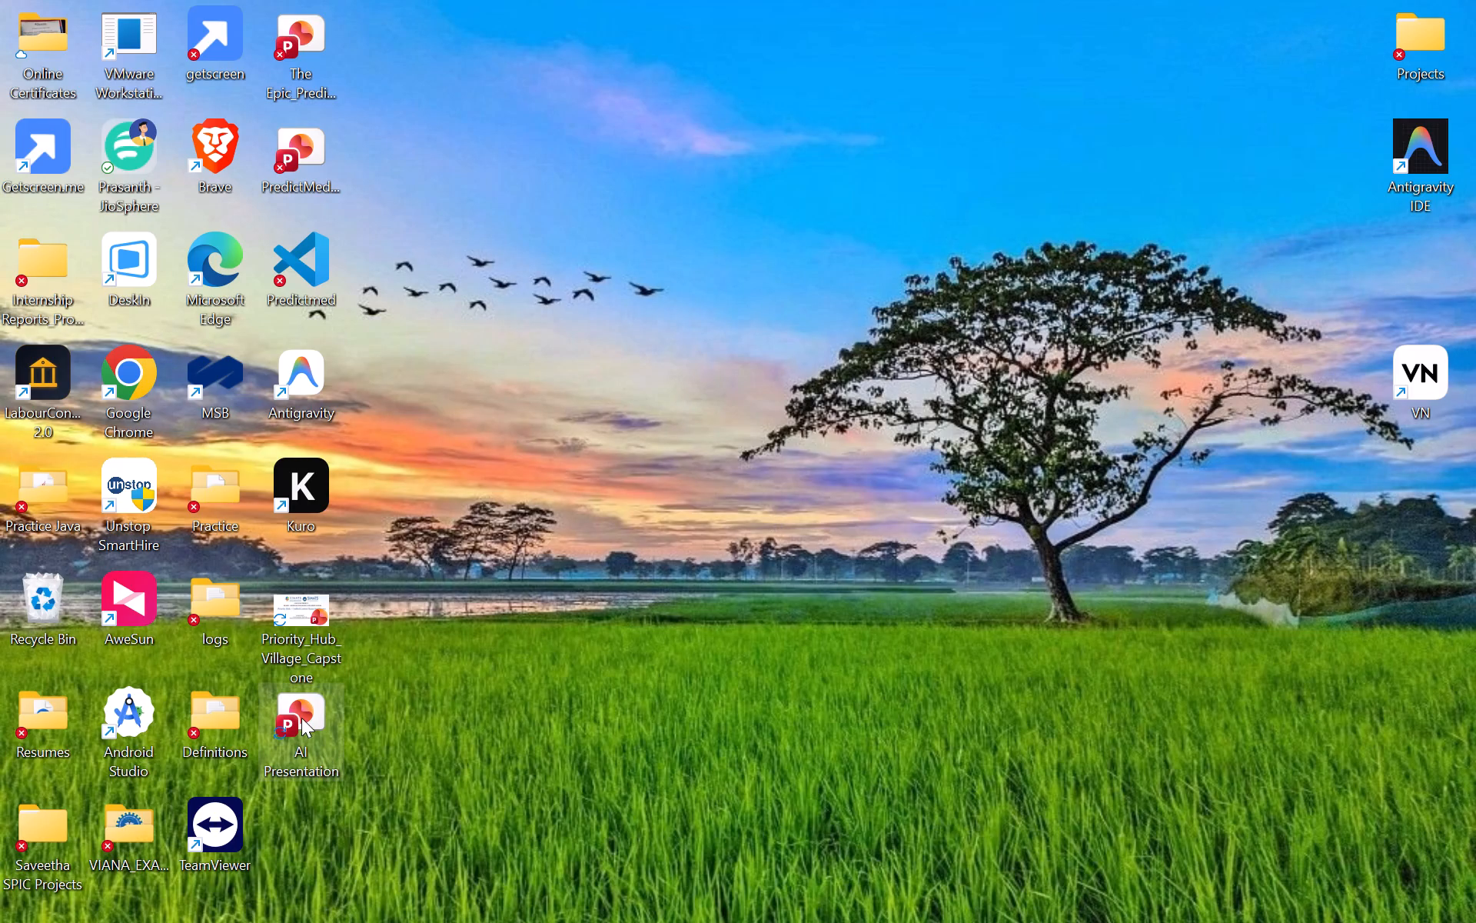
double_click(301, 718)
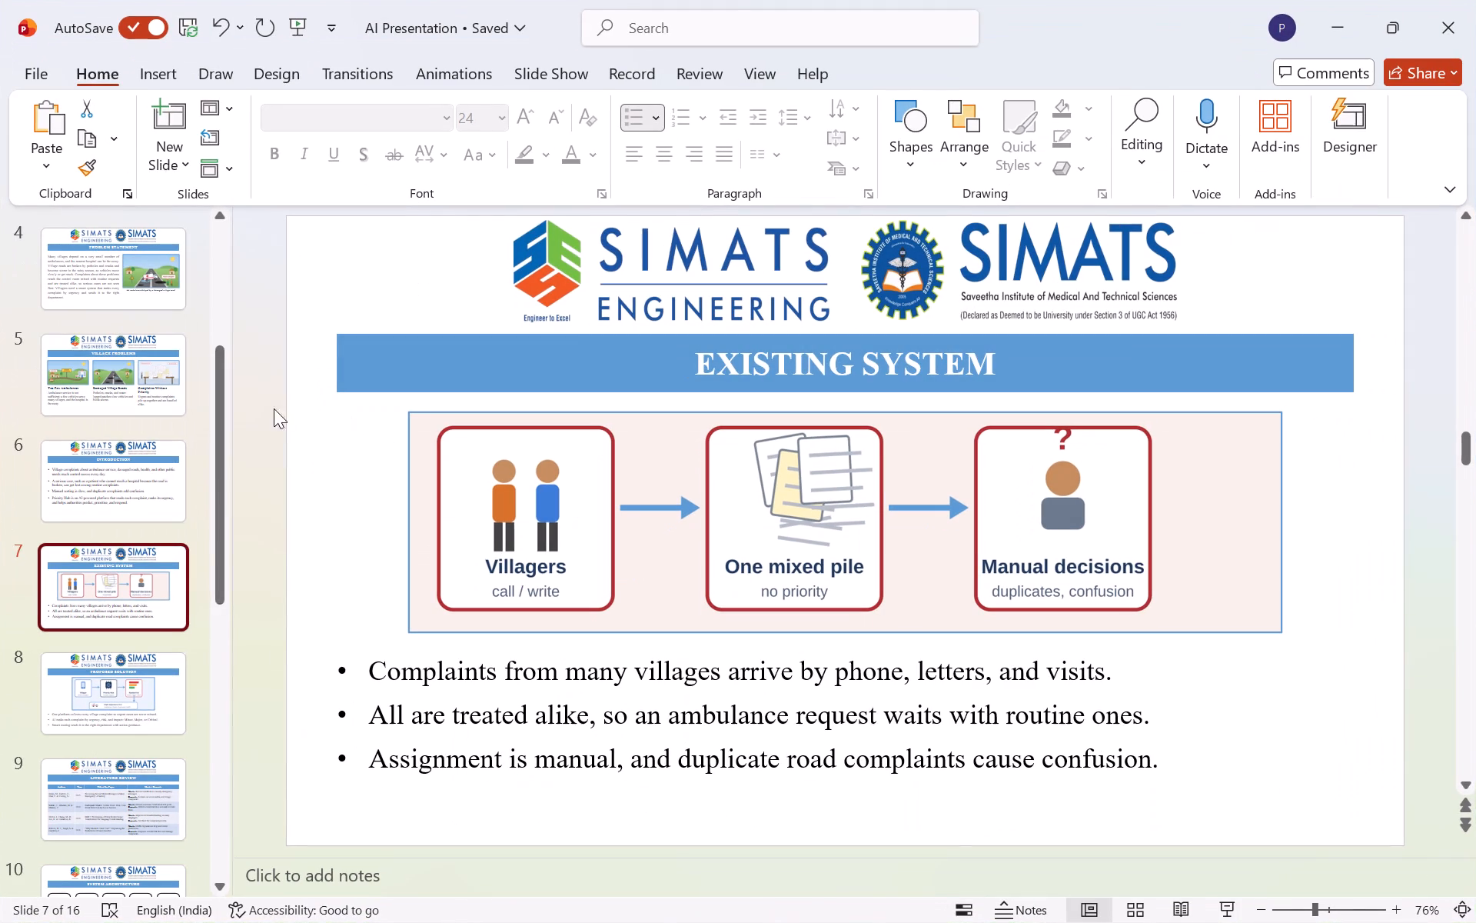
Review all slides of the AI Presentation copy in order, from the title slide to the closing Thank you slide.
scroll(54, 445, up, 5)
click(127, 278)
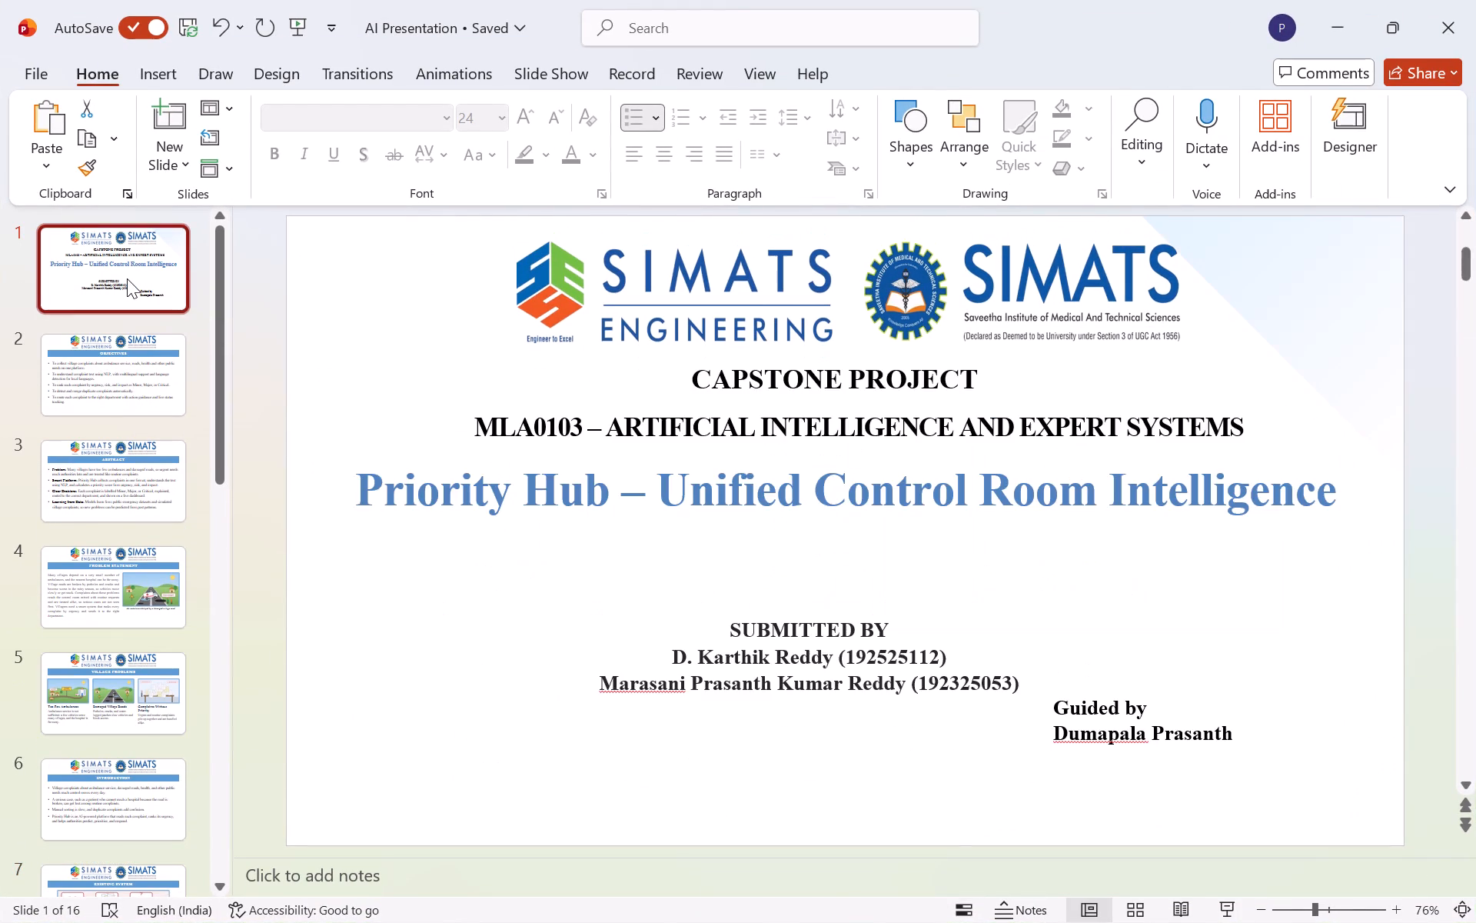
key(Down)
key(Down)
key(Down)
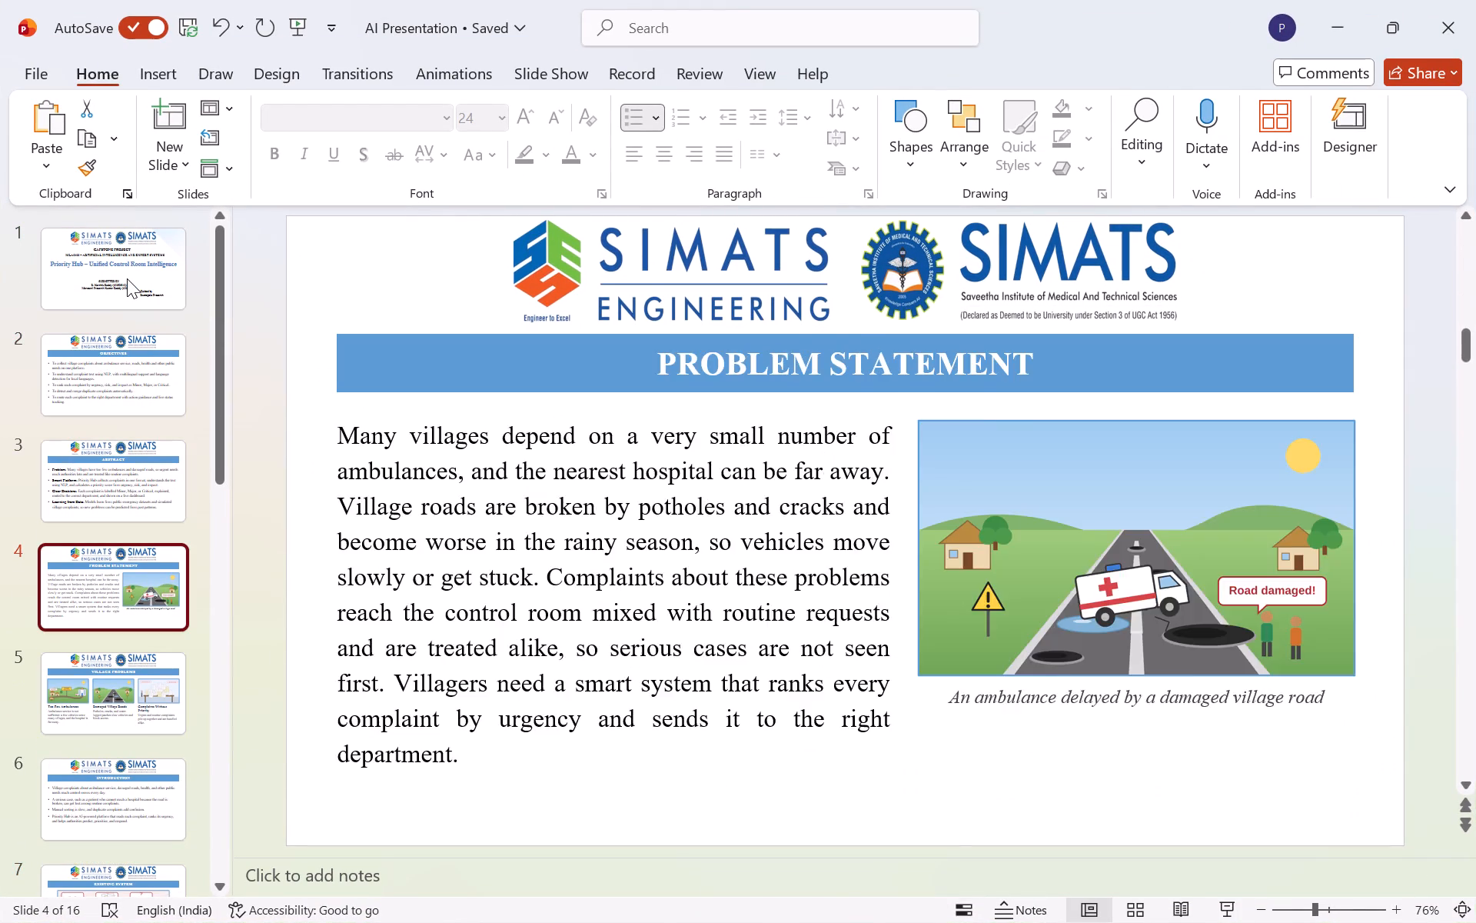
key(Down)
key(Down)
key(Down)
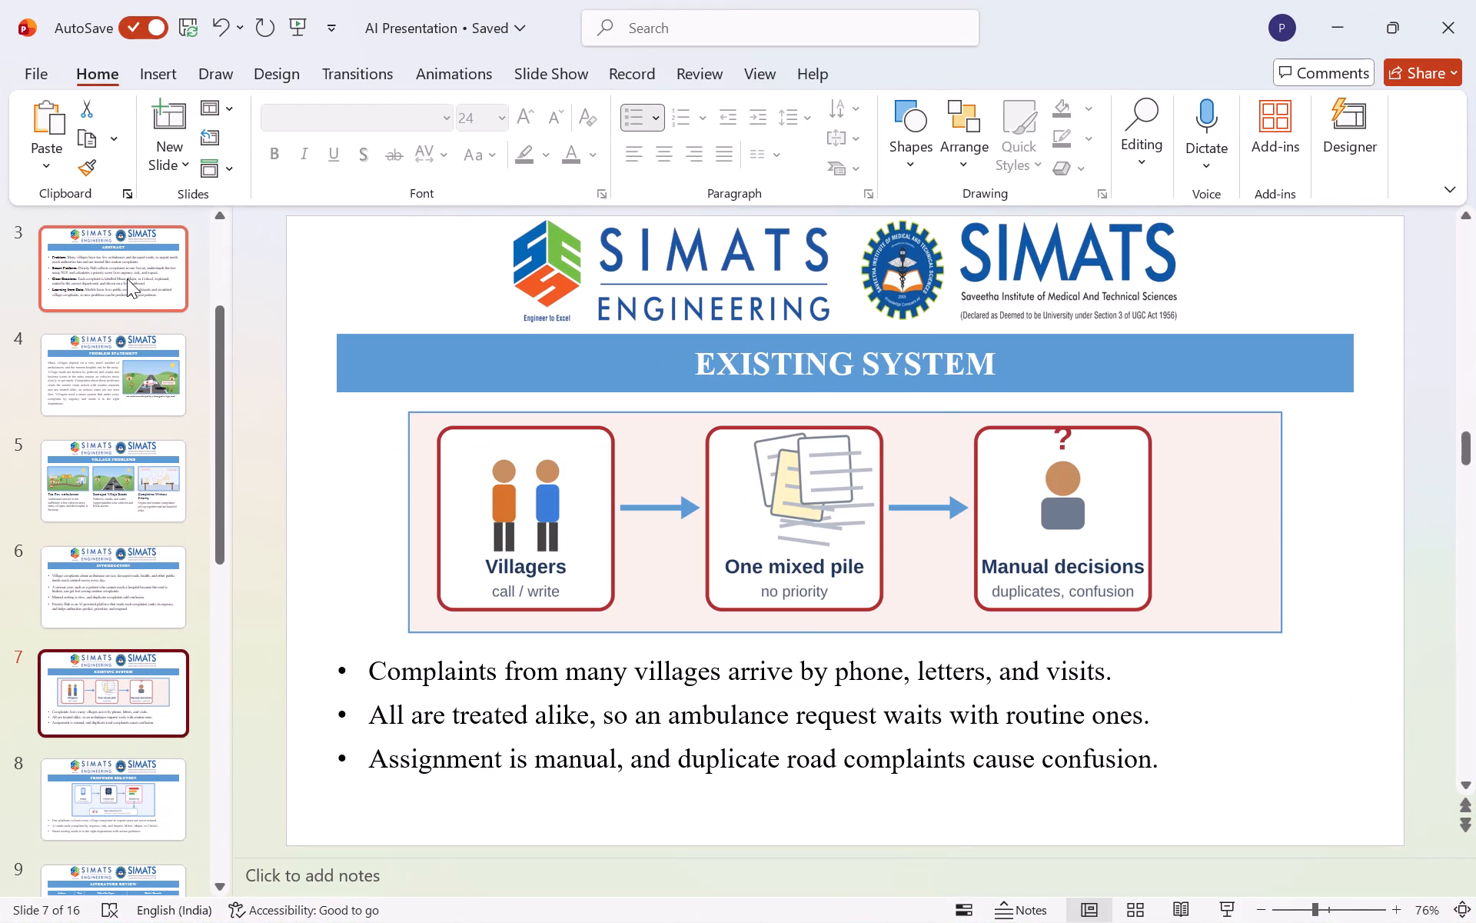
key(Down)
key(Down)
key(Down)
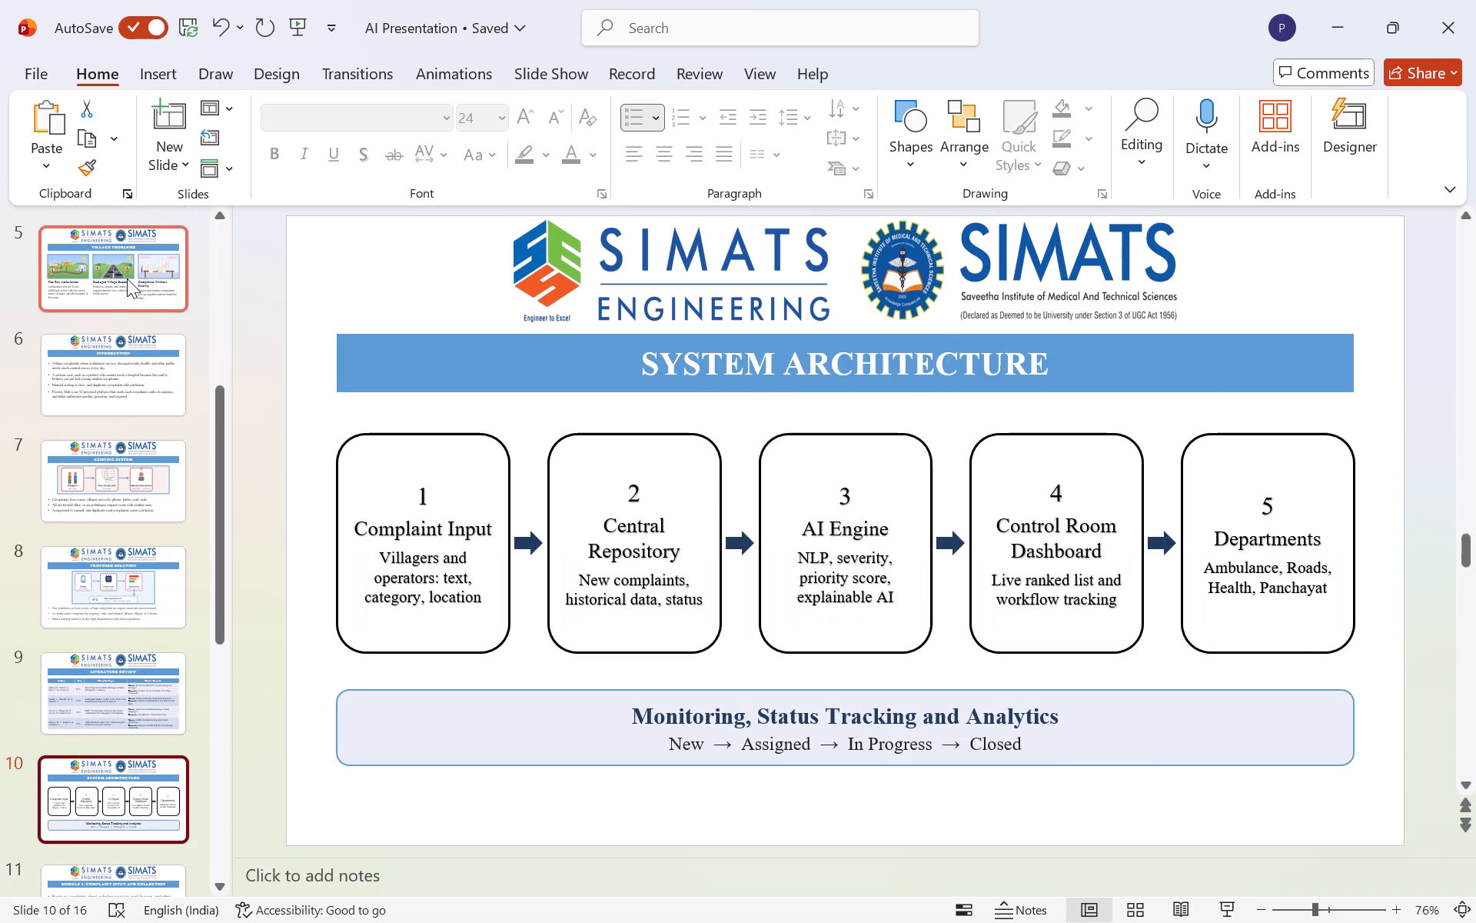
key(Down)
key(Down)
key(Down)
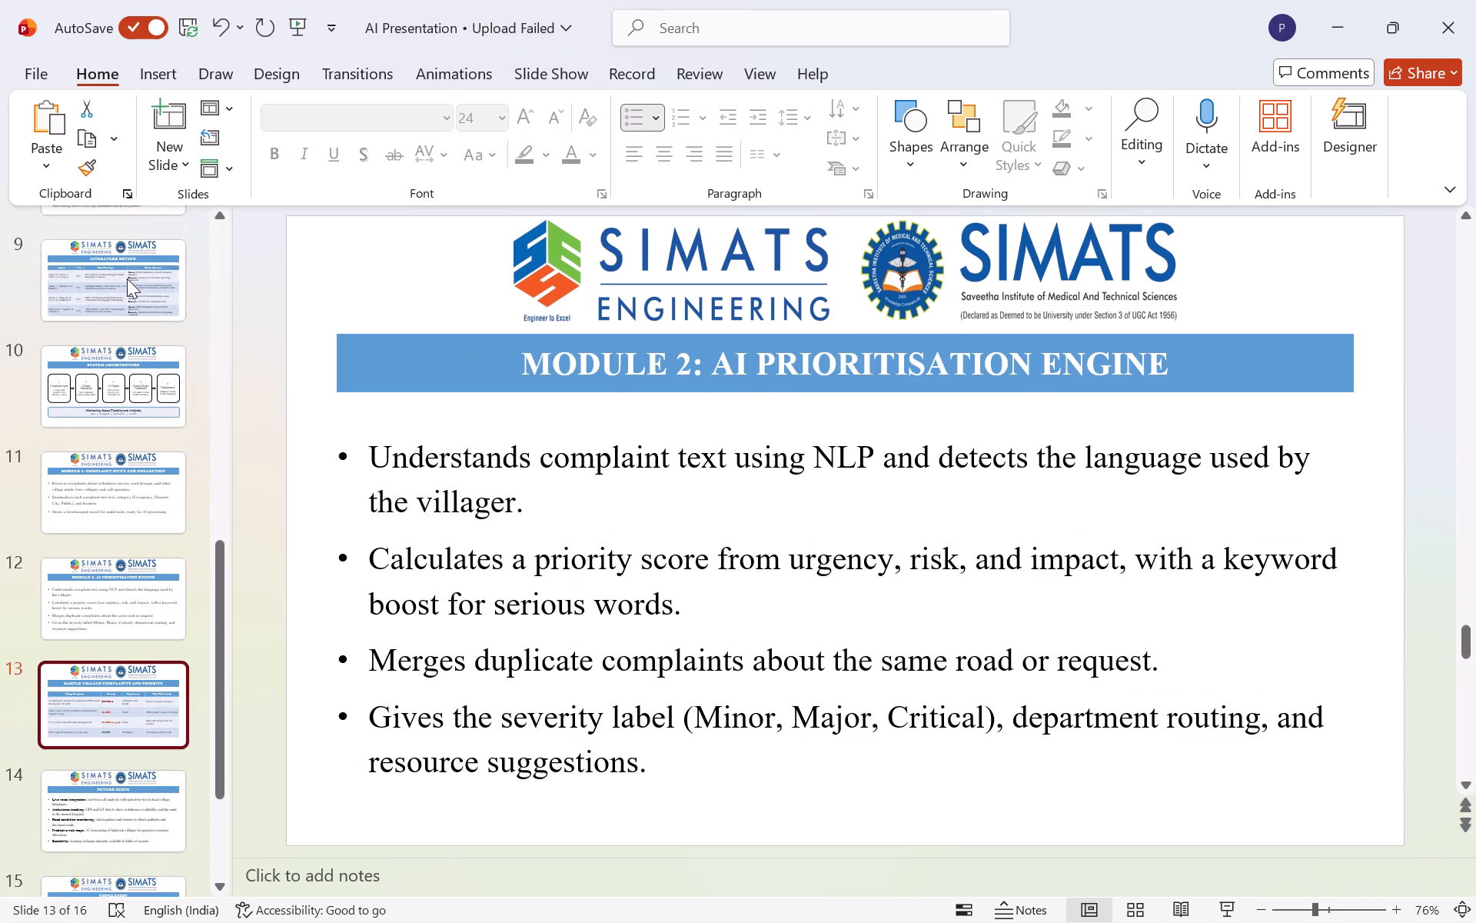
key(Down)
key(Down)
key(Down)
key(Down)
key(Down)
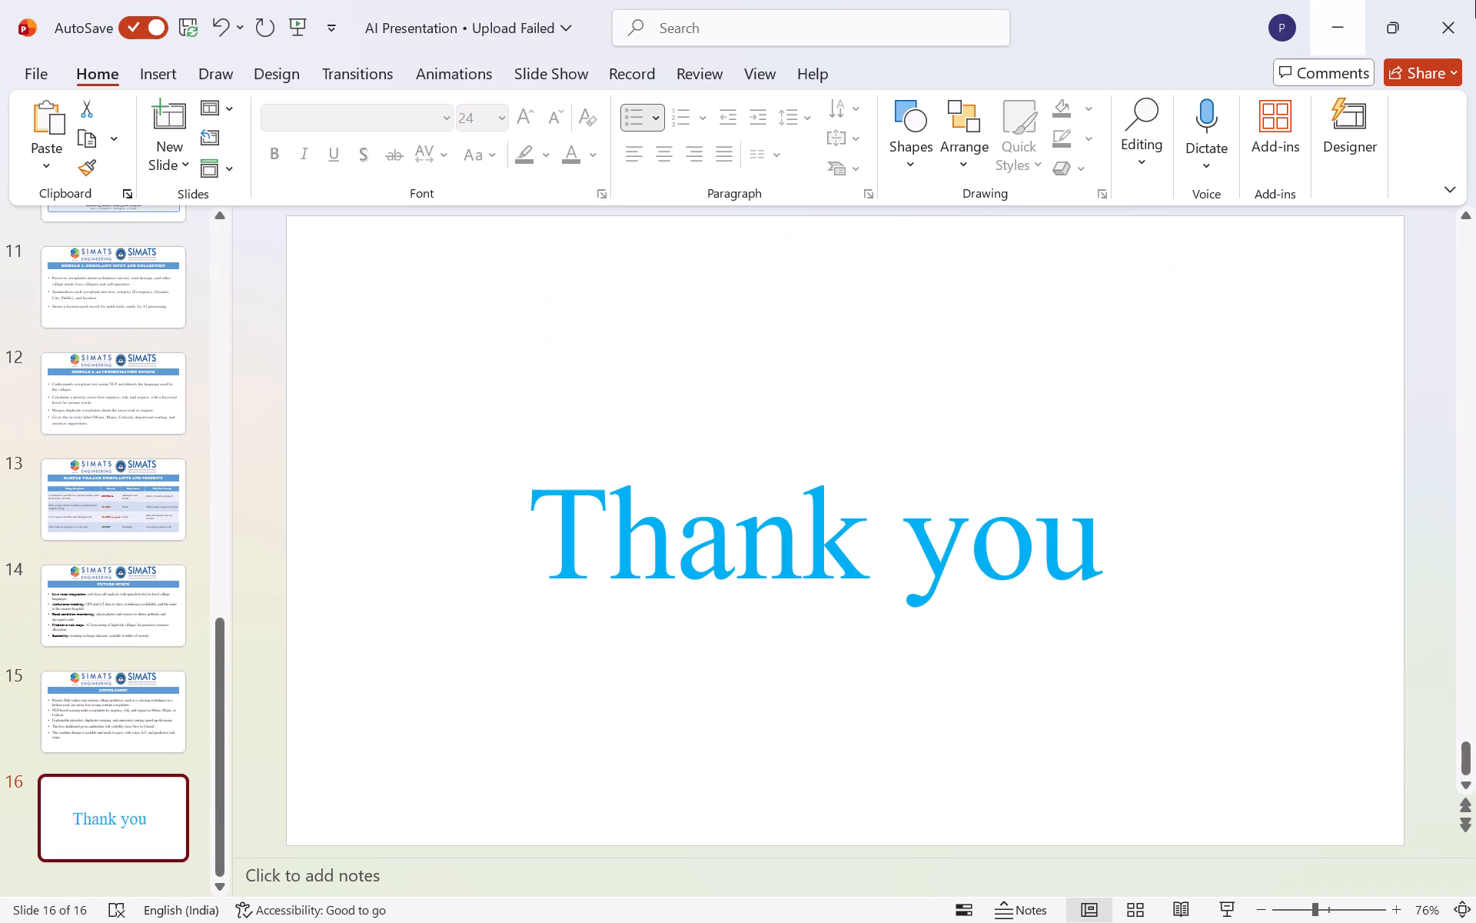